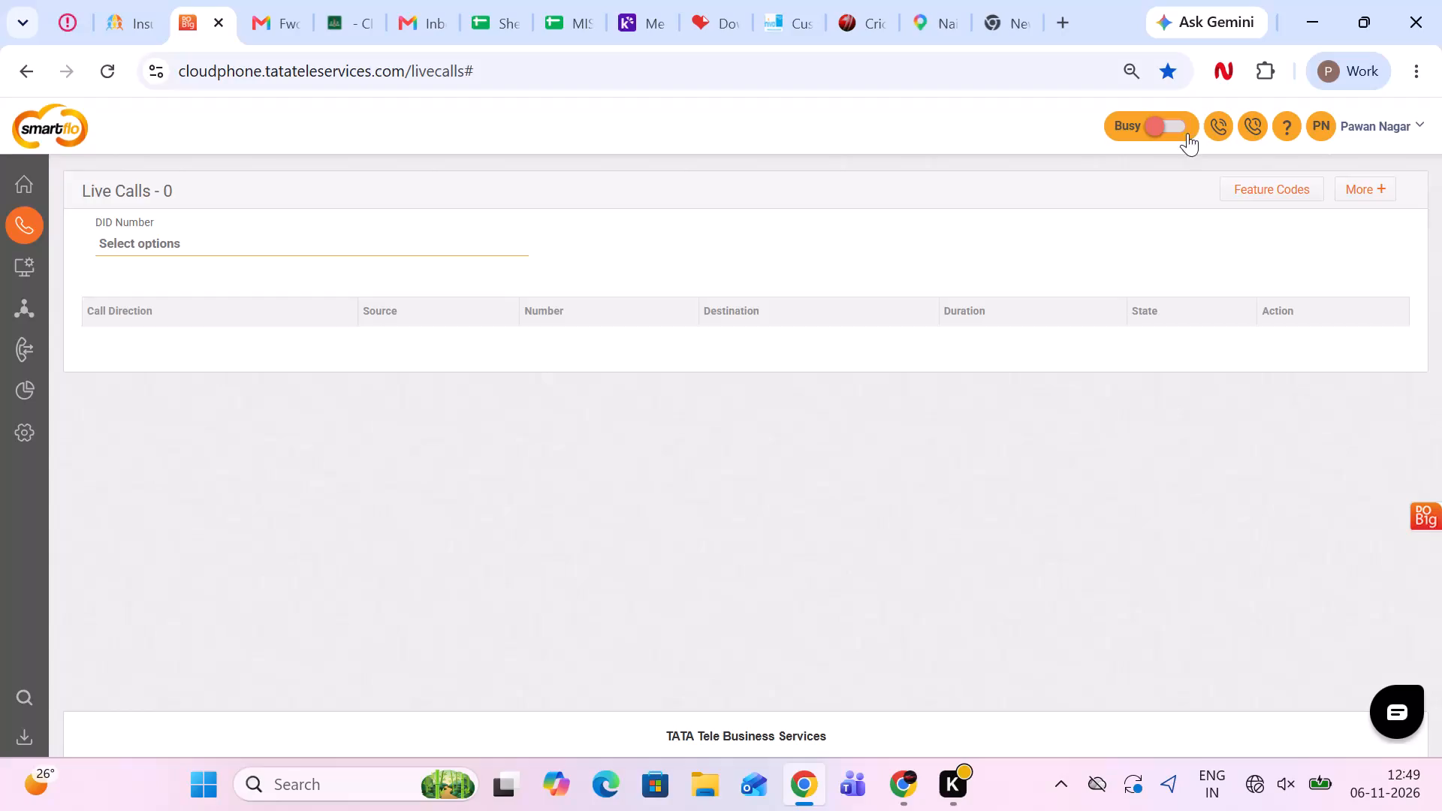
Switch on the agent availability toggle labelled Busy in the Smartflo header.
click(1173, 126)
Open Click to Call to start an outbound call.
click(1218, 120)
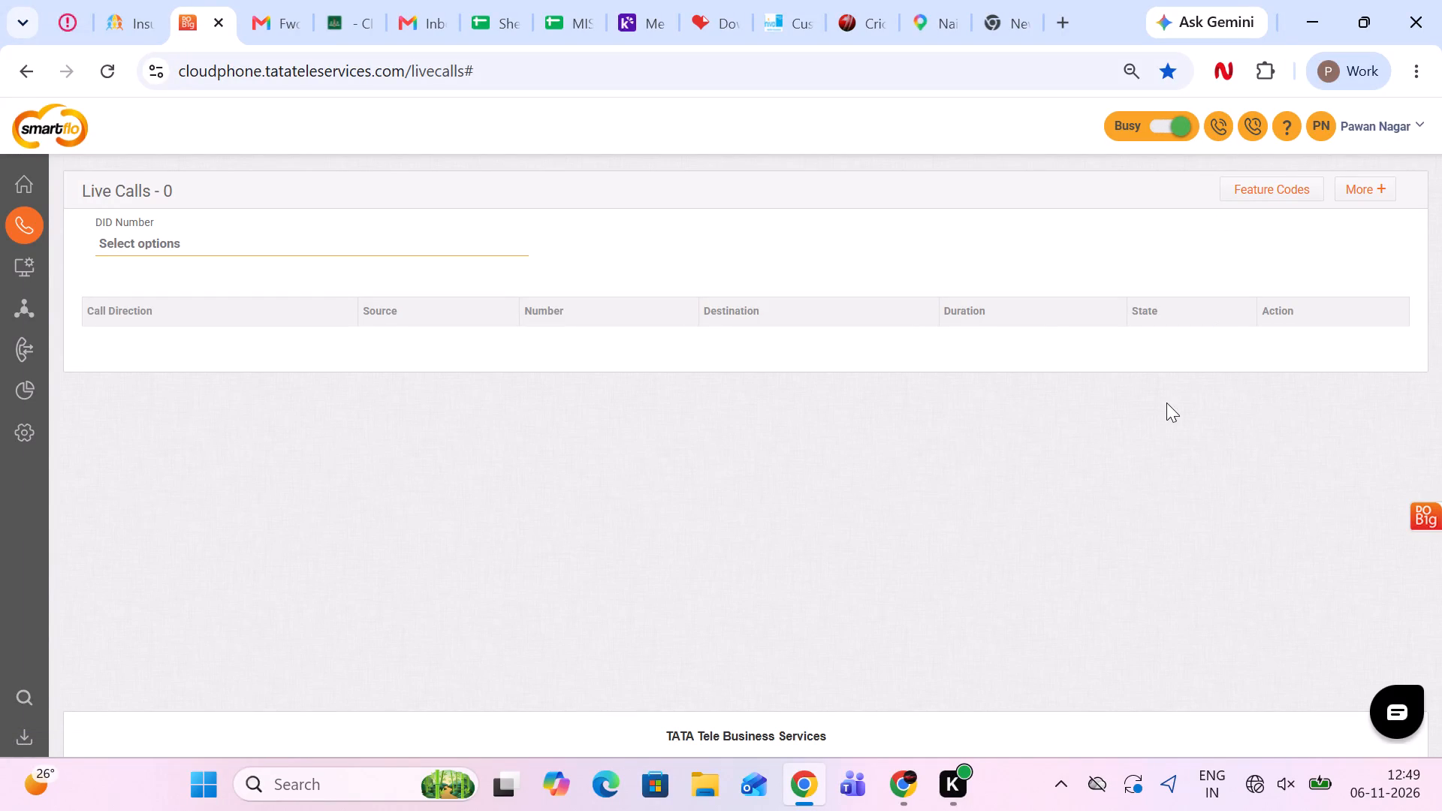
click(1220, 127)
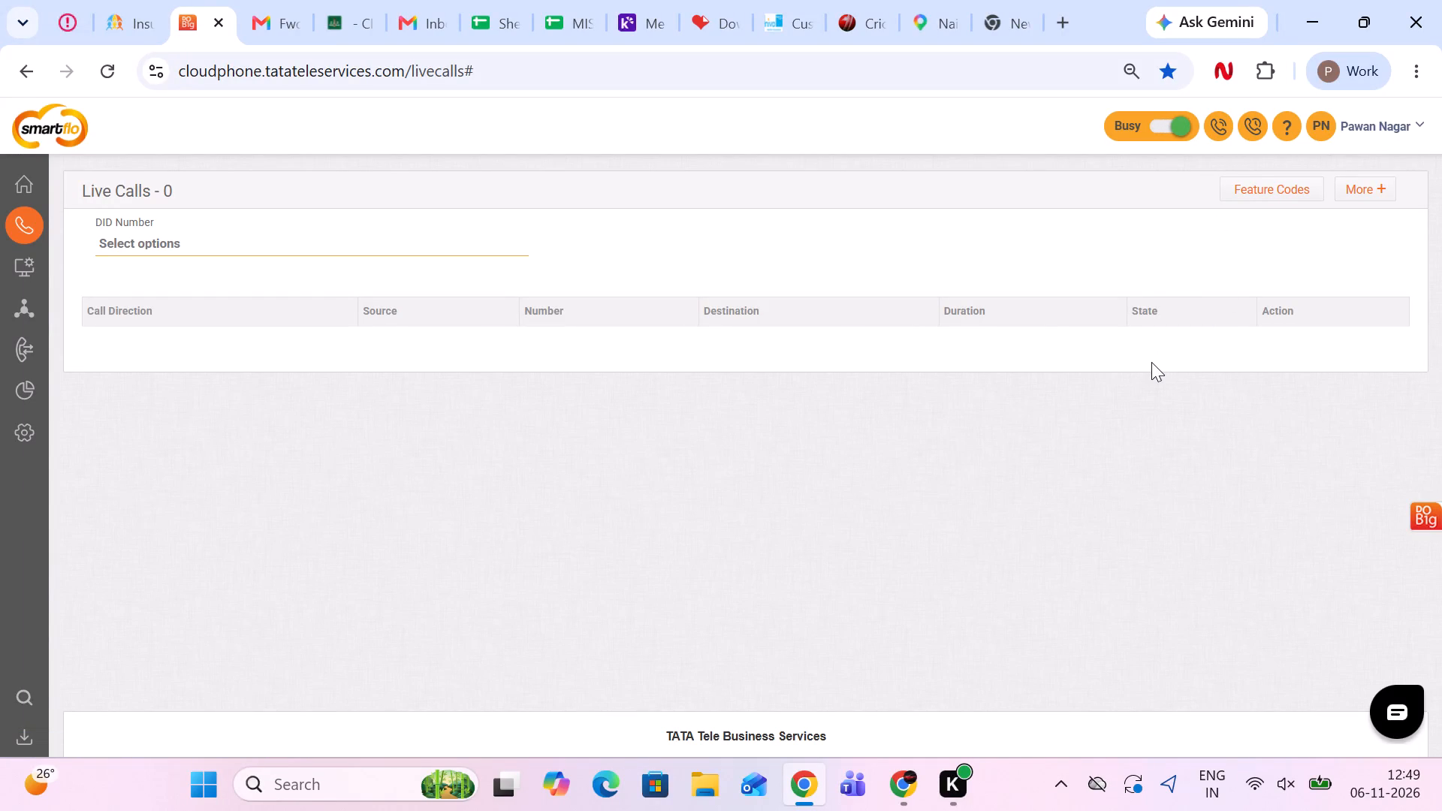
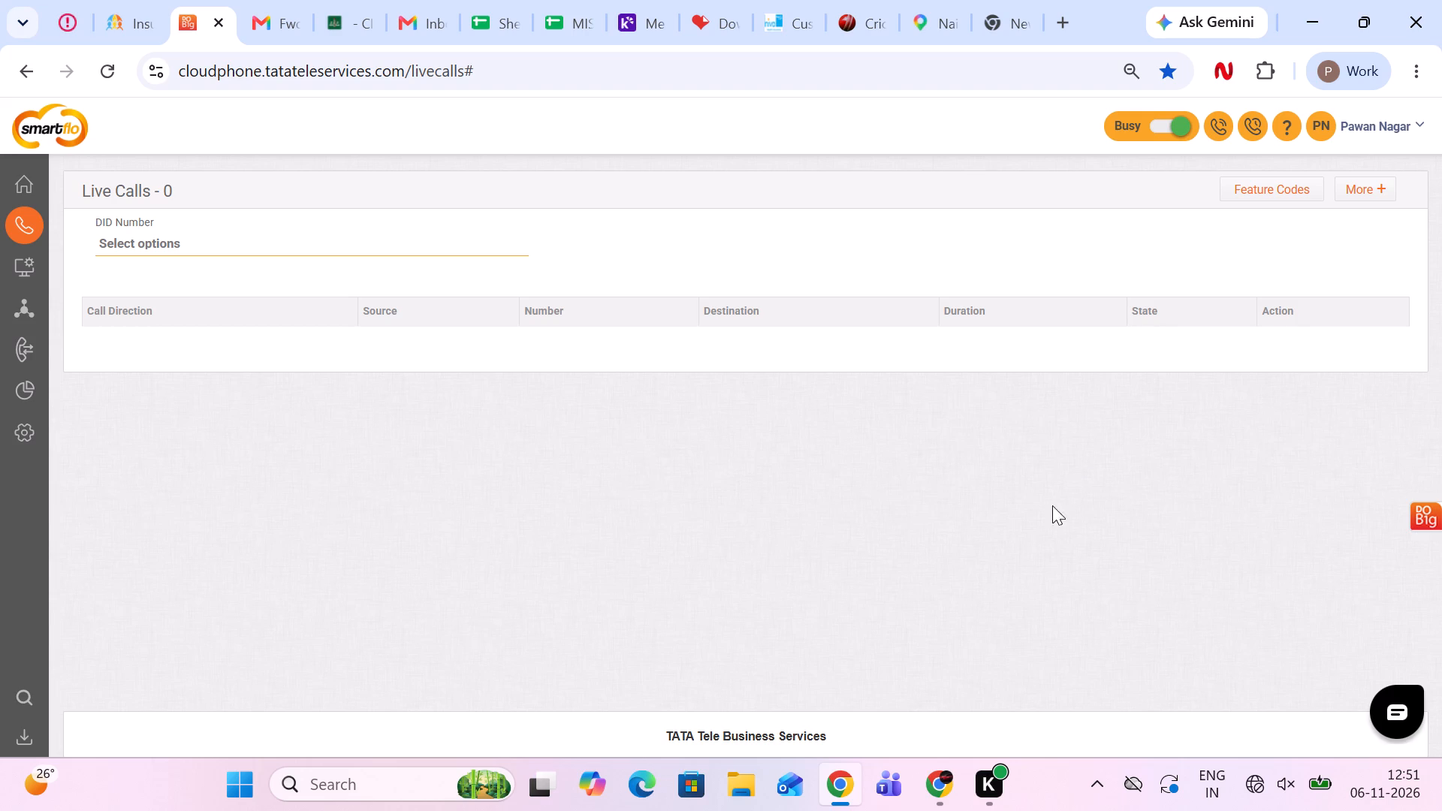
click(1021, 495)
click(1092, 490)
Open the list of available Wi-Fi networks and look through it for an alternative to TECH TEAM AIRTEL_5G.
click(1254, 785)
click(1131, 360)
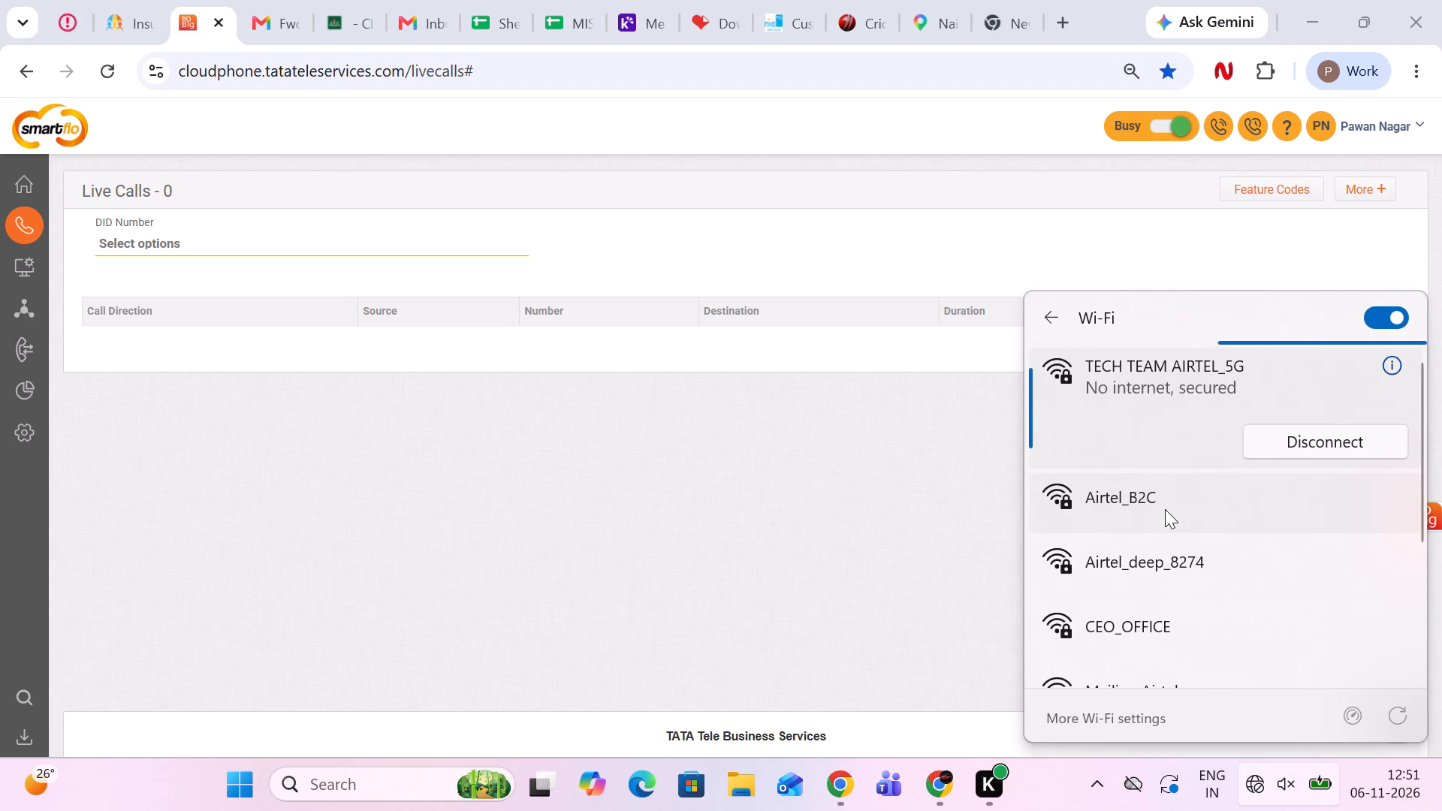
scroll(1164, 509, down, 5)
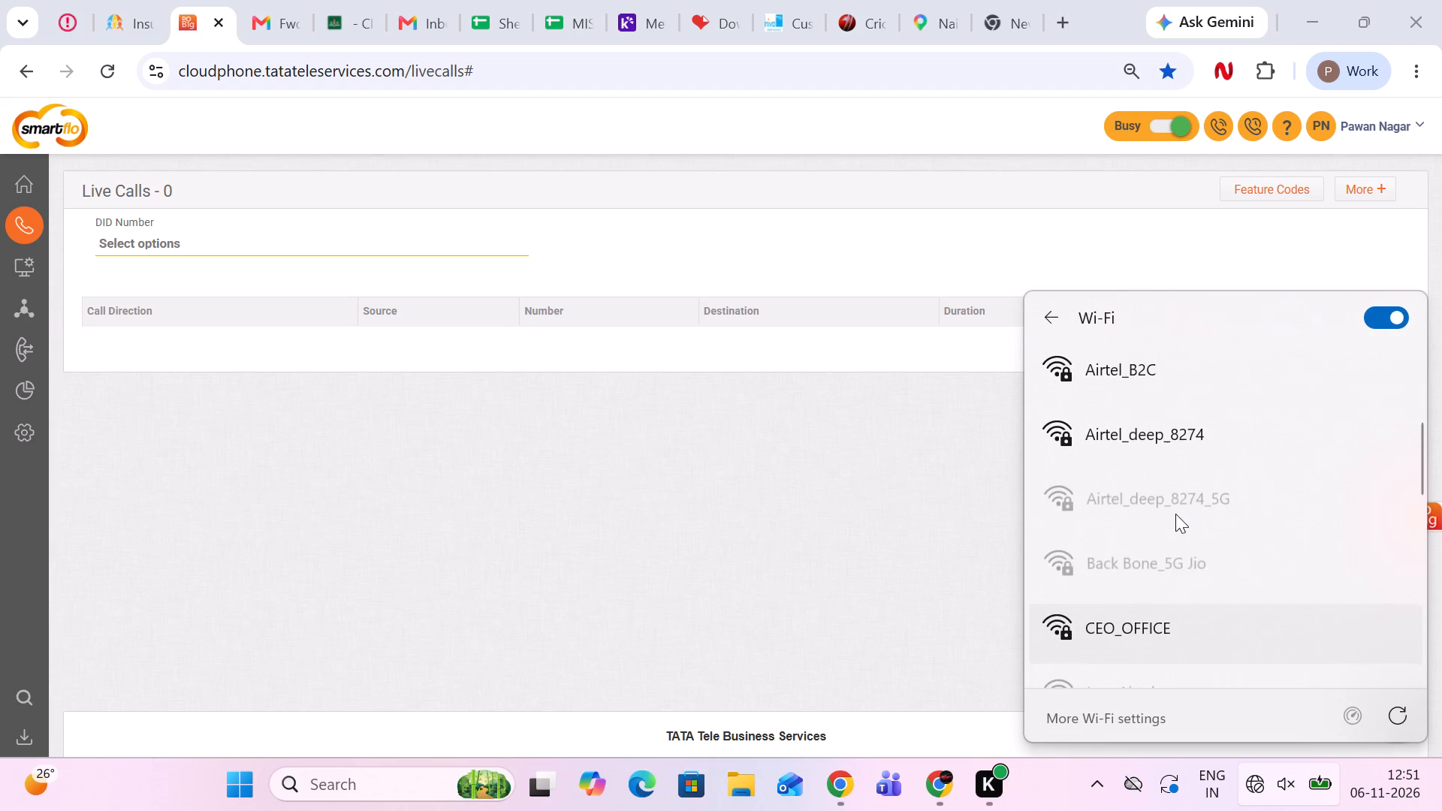
scroll(1175, 514, up, 3)
scroll(1175, 514, down, 8)
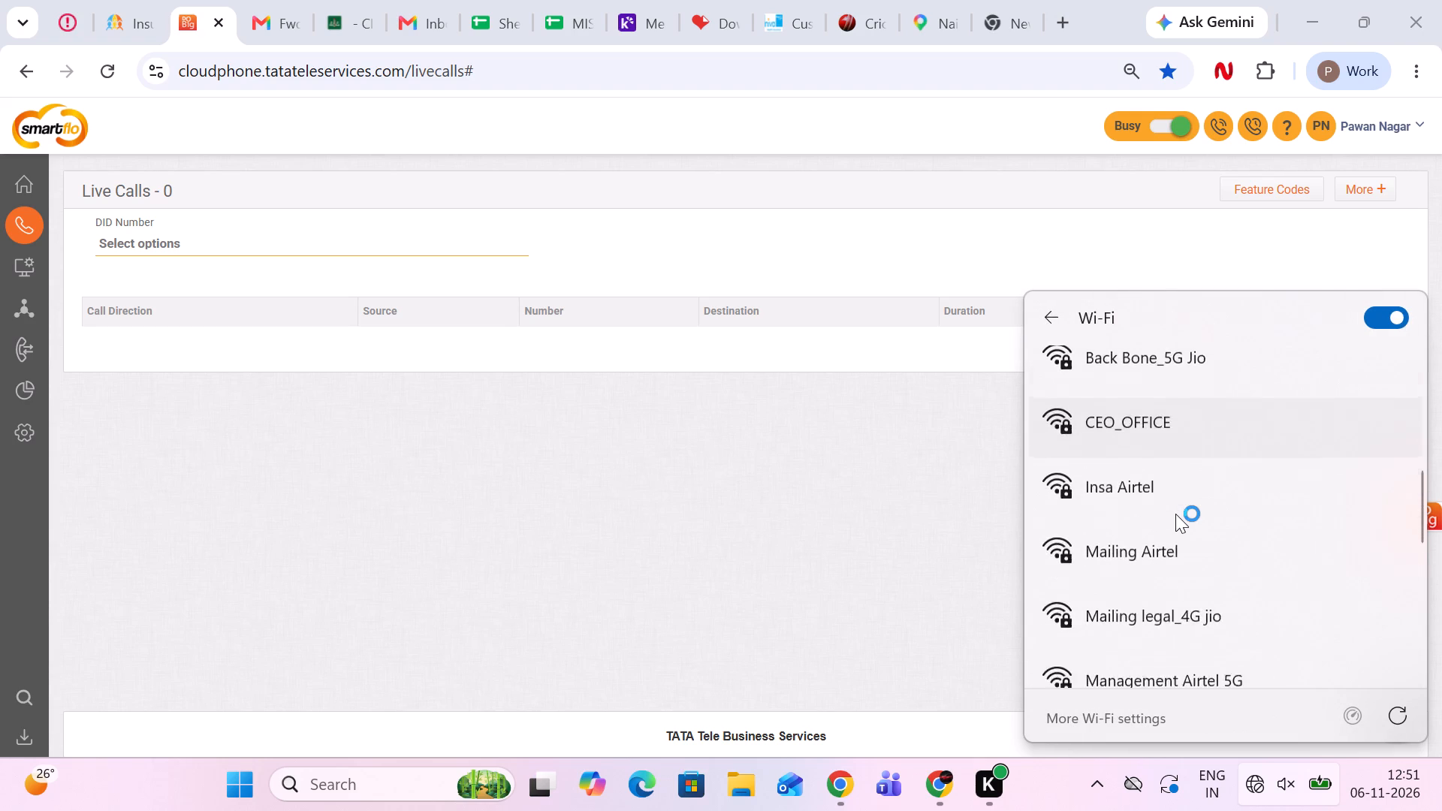
scroll(1193, 572, down, 3)
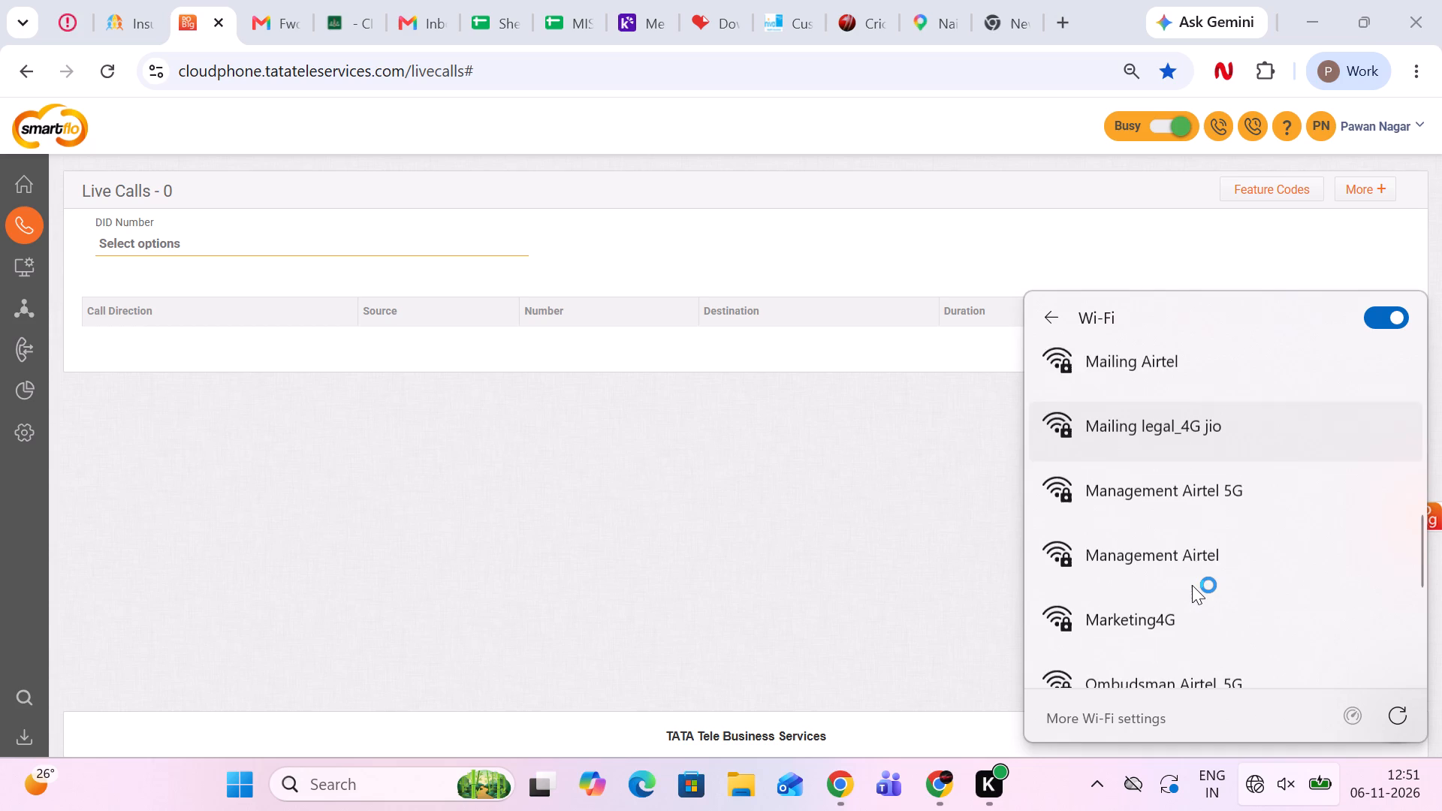
scroll(1192, 576, down, 3)
scroll(1192, 577, up, 13)
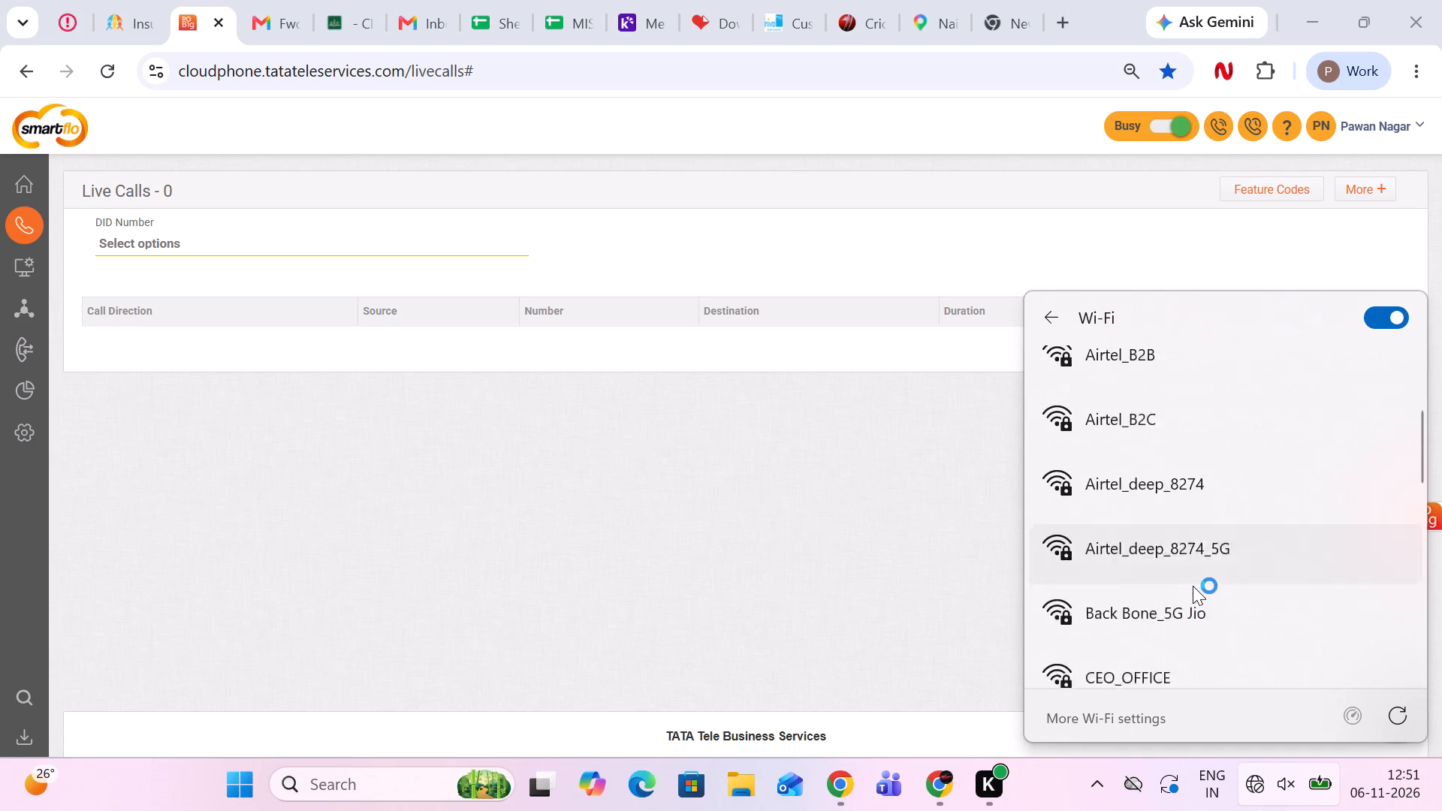
scroll(1193, 586, up, 4)
scroll(1193, 577, down, 1)
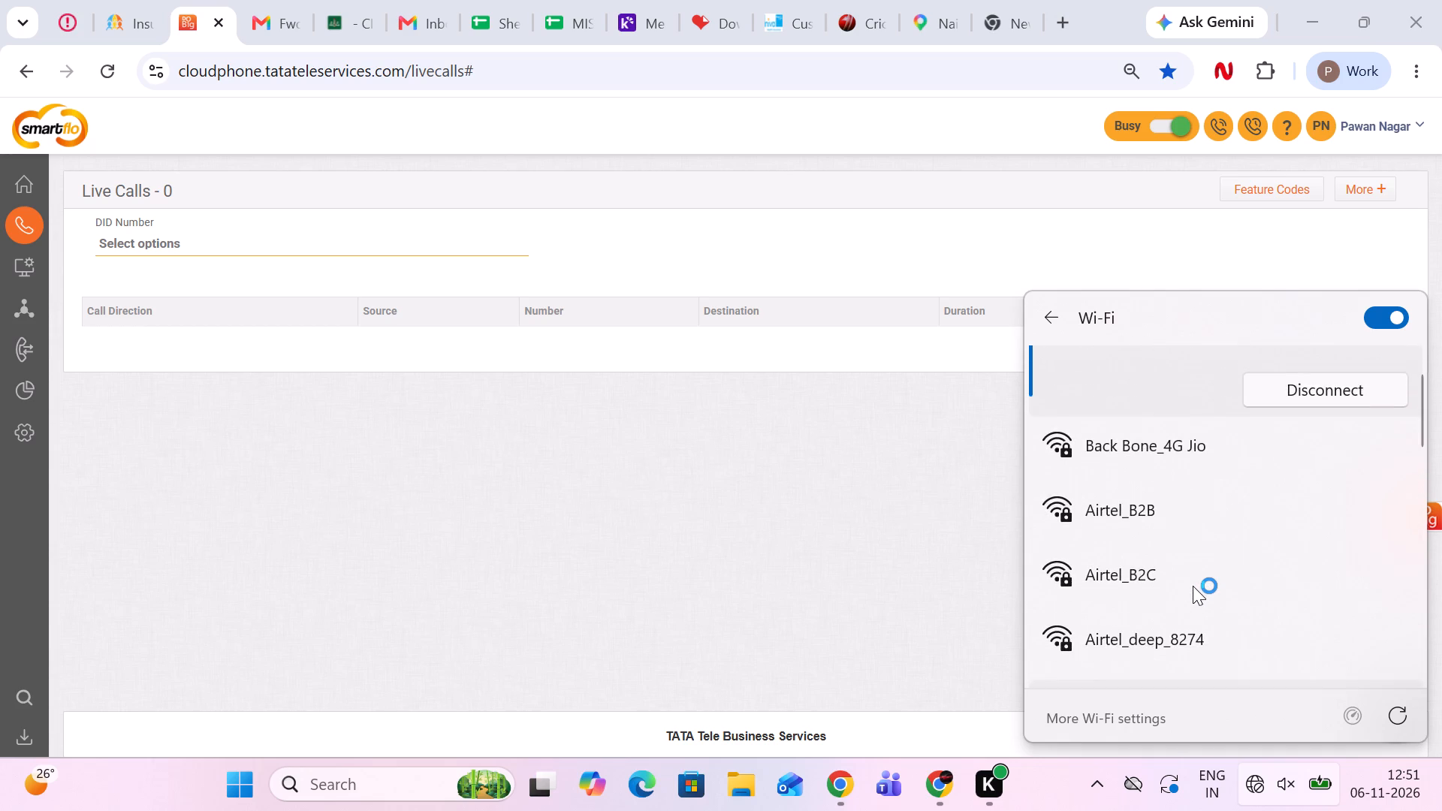
scroll(1193, 577, down, 9)
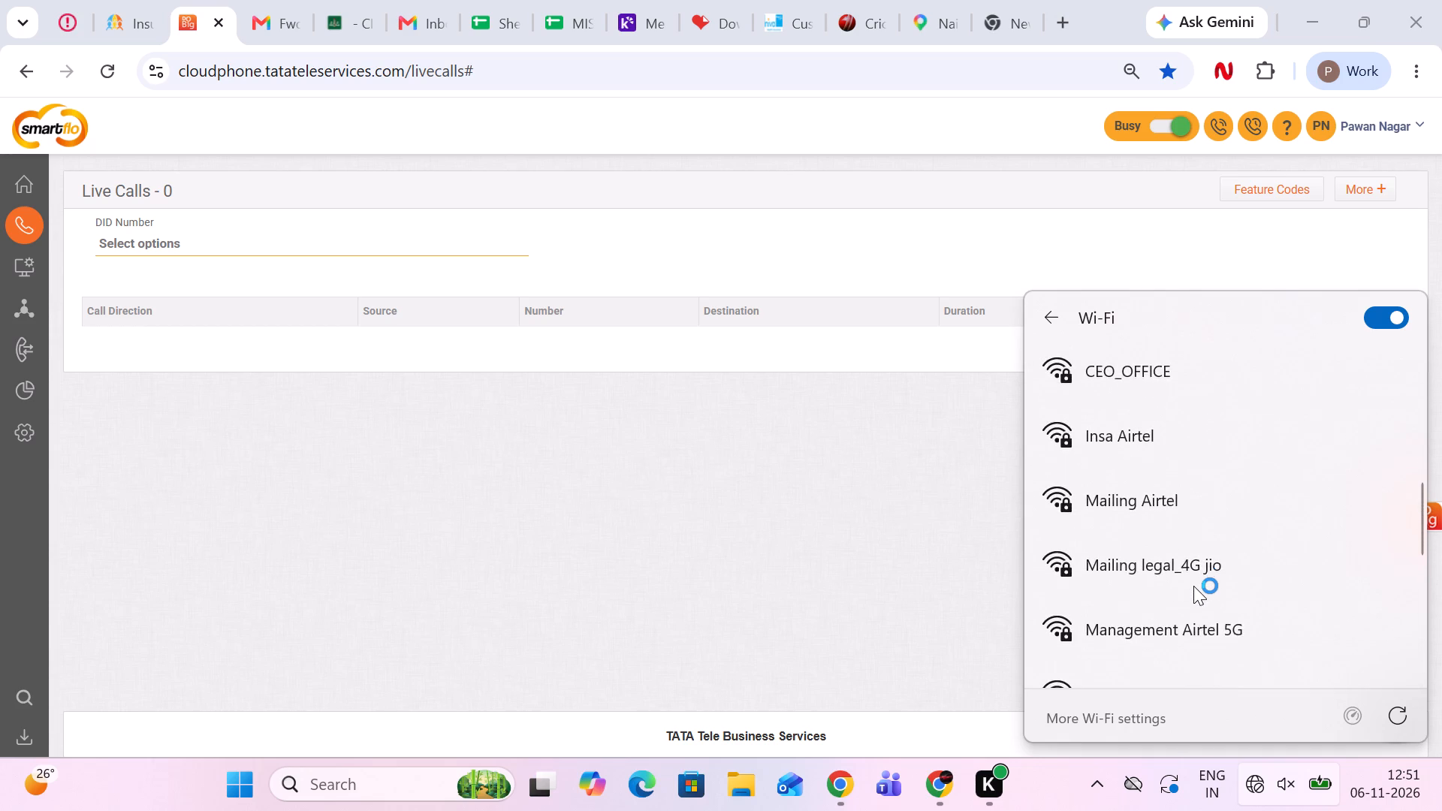
scroll(1193, 577, down, 6)
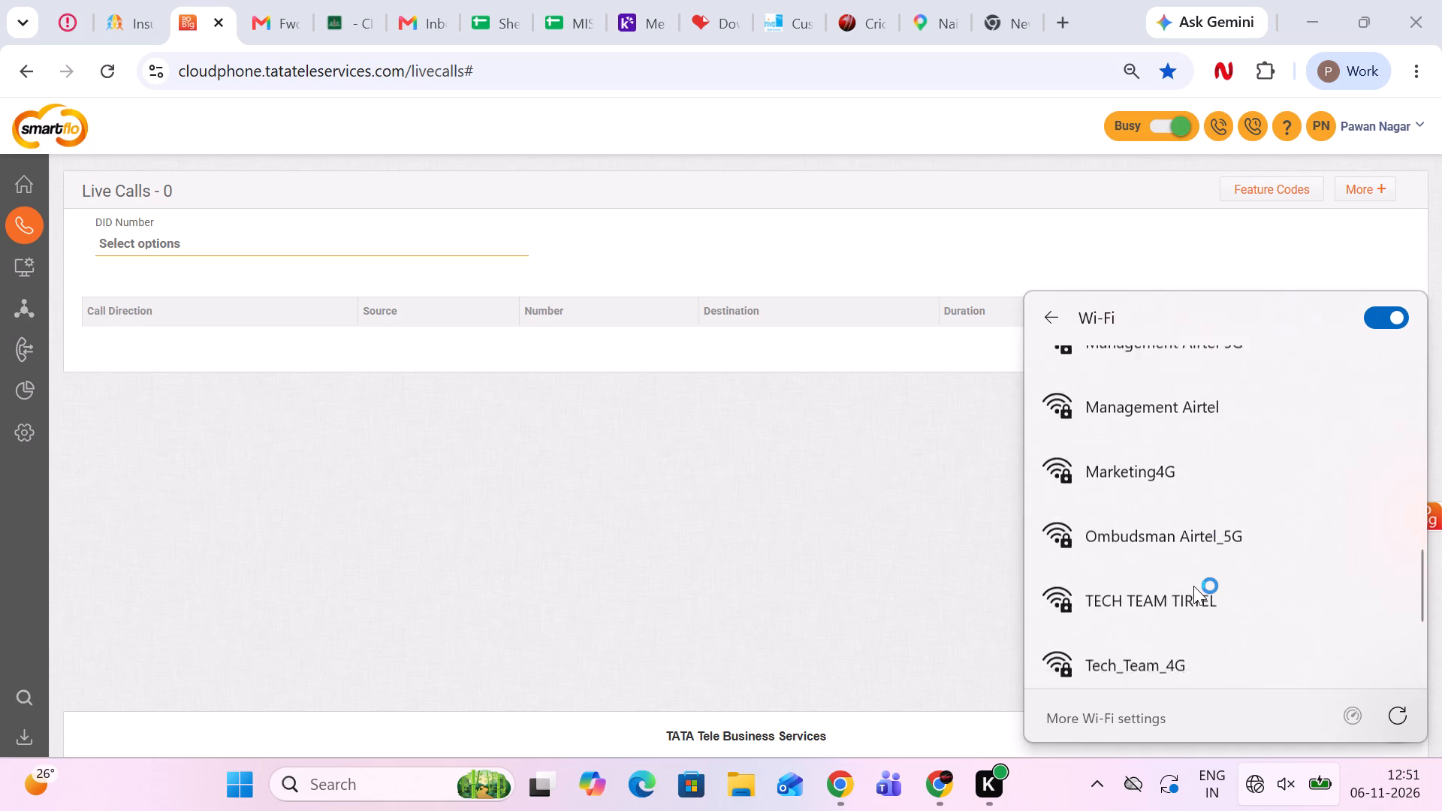
scroll(1193, 577, down, 5)
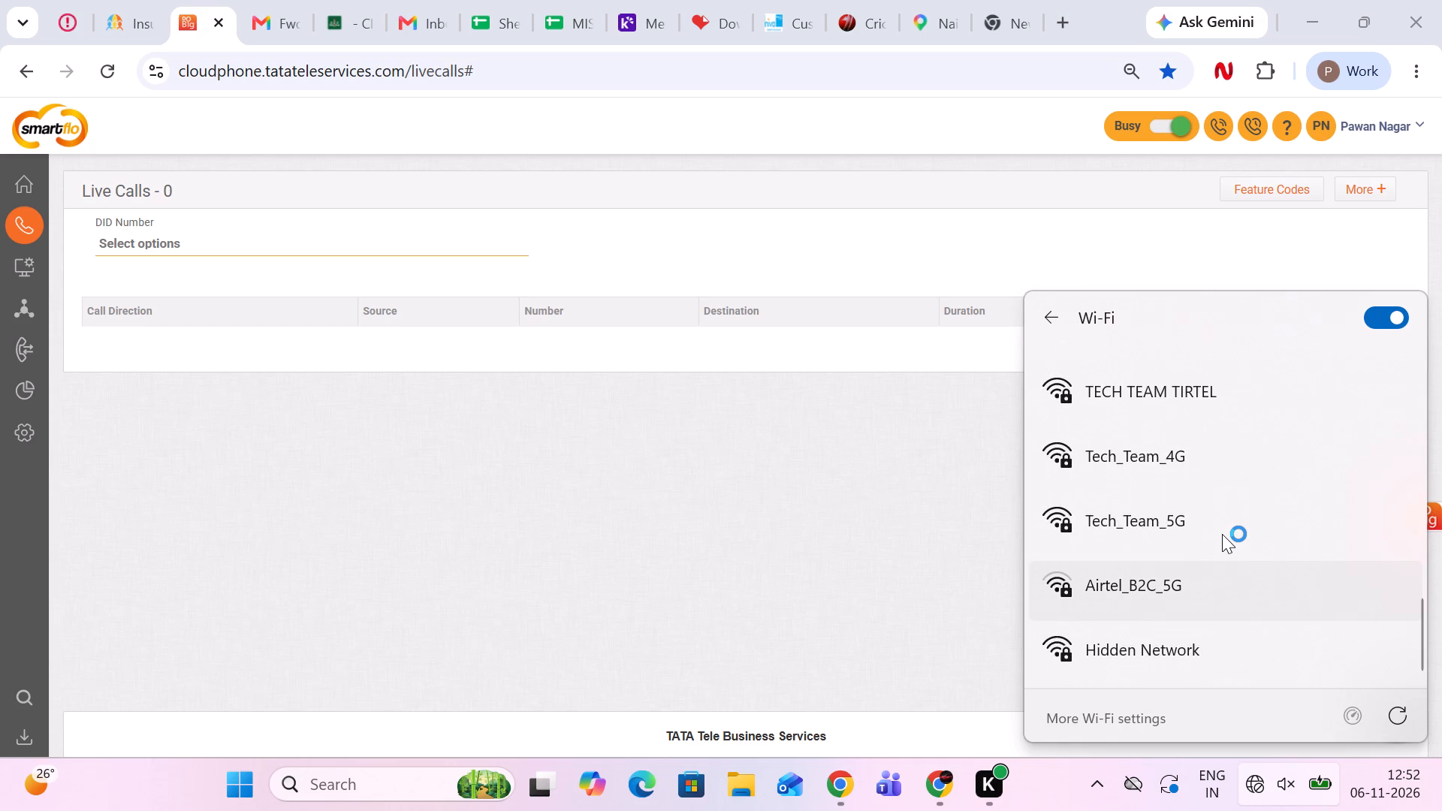
scroll(1222, 525, down, 7)
scroll(1223, 517, up, 7)
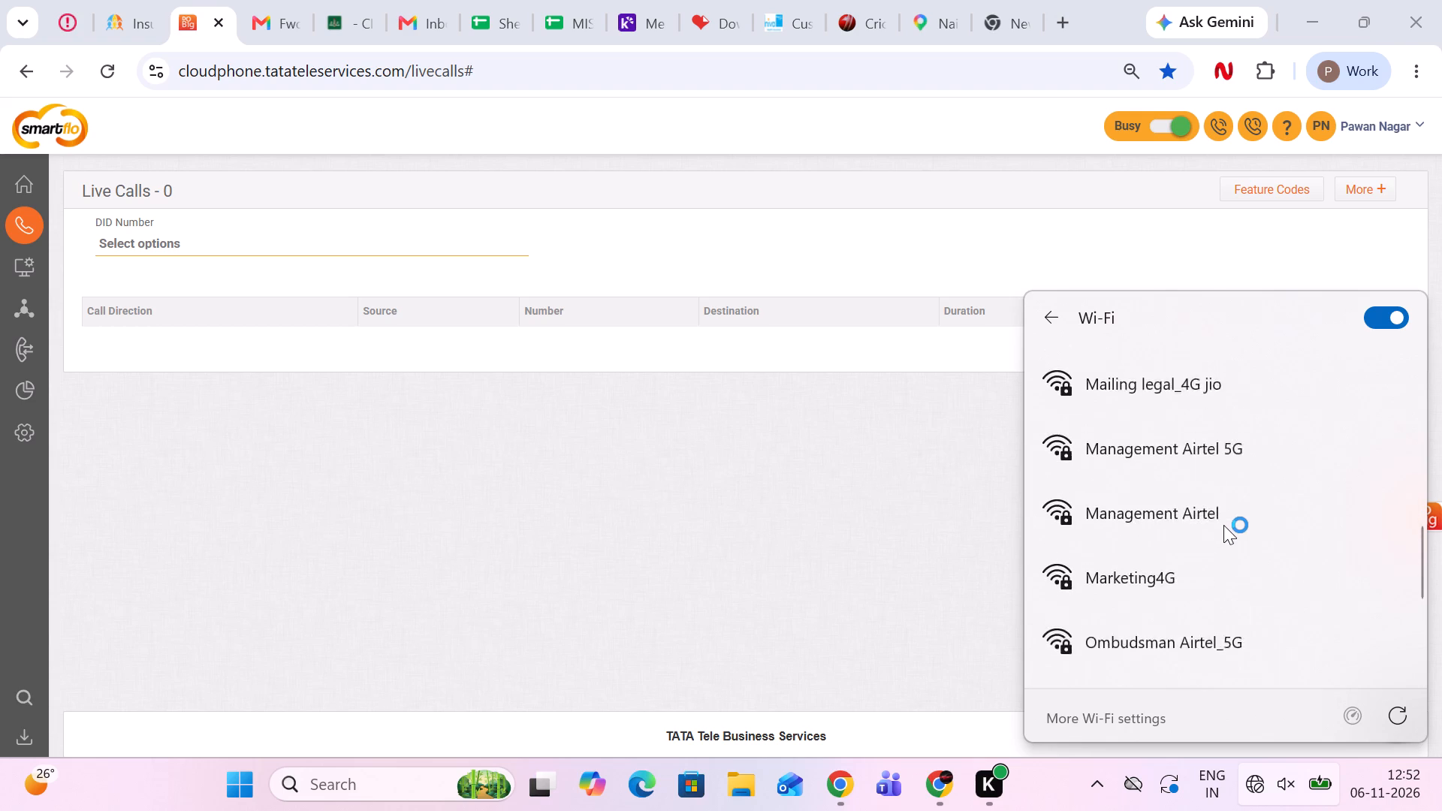
scroll(1223, 525, up, 12)
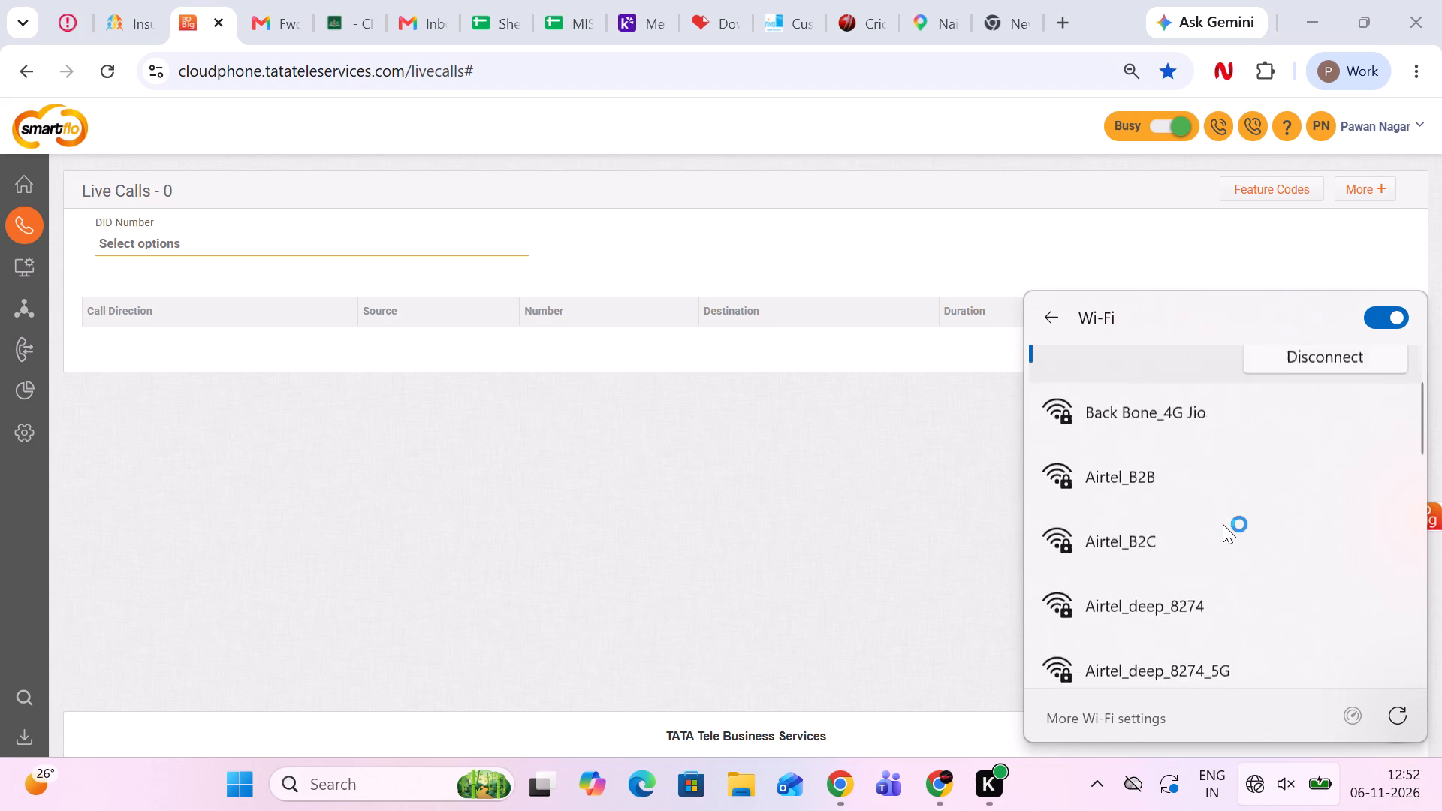
scroll(1223, 515, up, 3)
Connect to the Wi-Fi network Back Bone_4G Jio with automatic connection enabled.
click(1215, 510)
click(1349, 553)
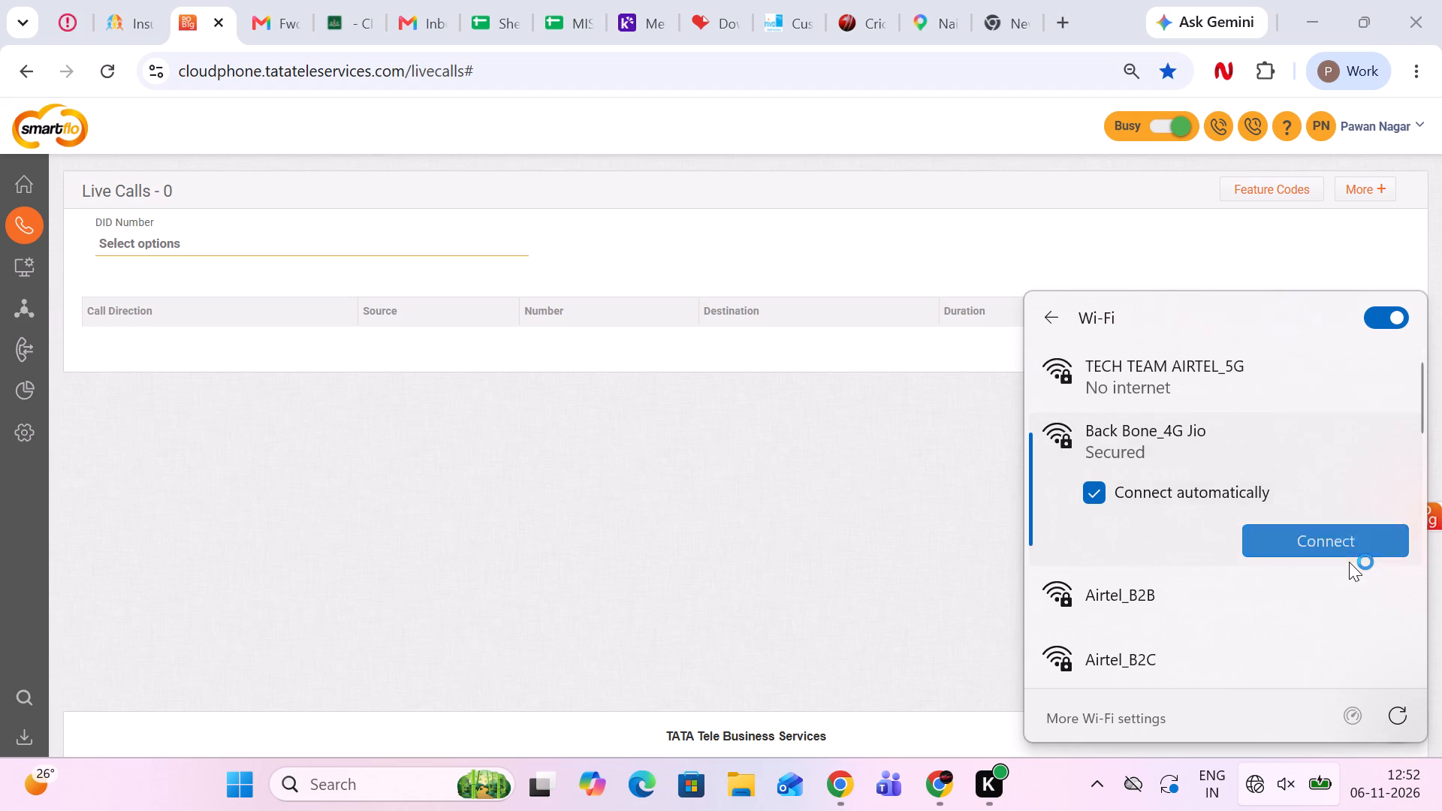
scroll(1132, 558, down, 5)
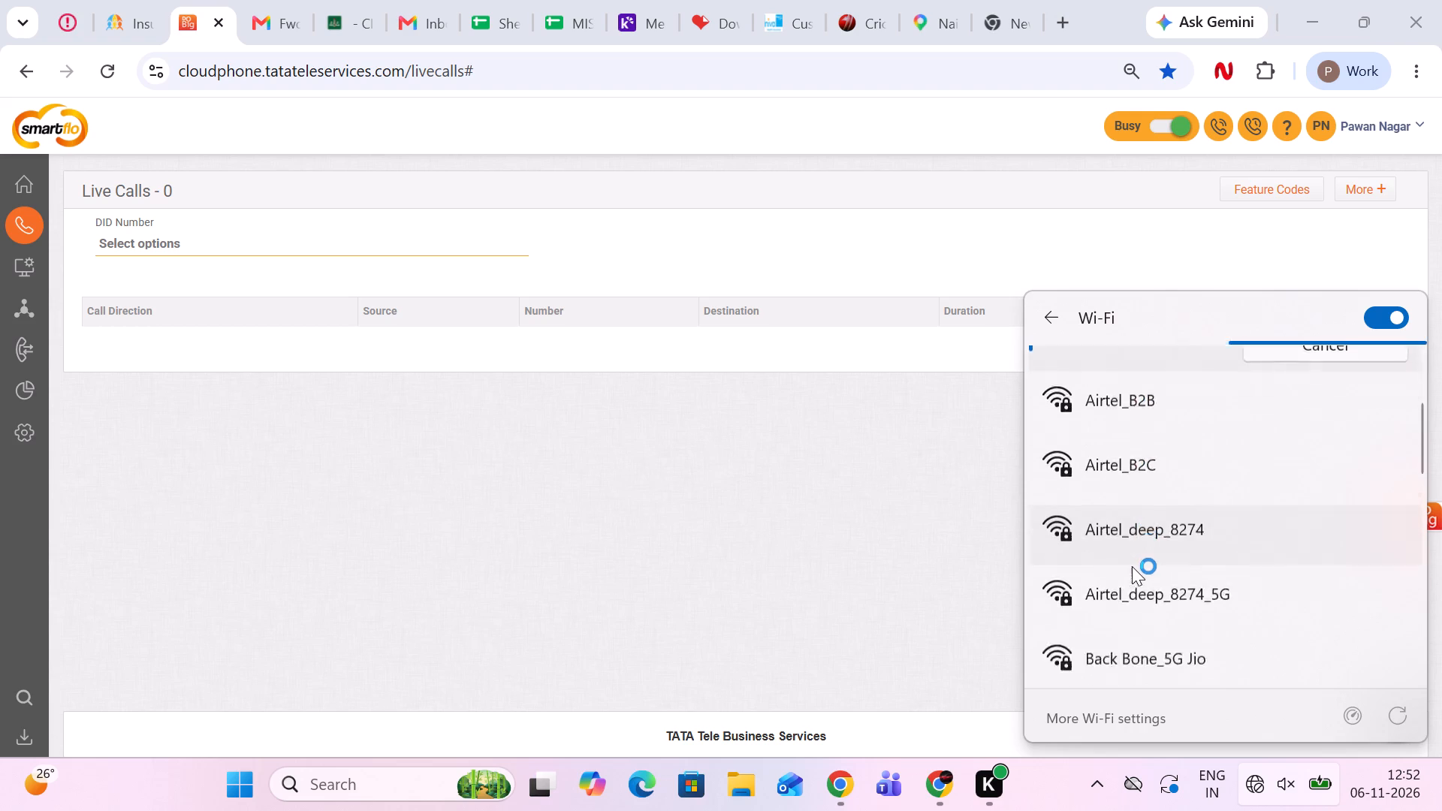
scroll(1132, 566, down, 1)
Restart the computer's Wi-Fi by switching it off and back on.
click(1398, 309)
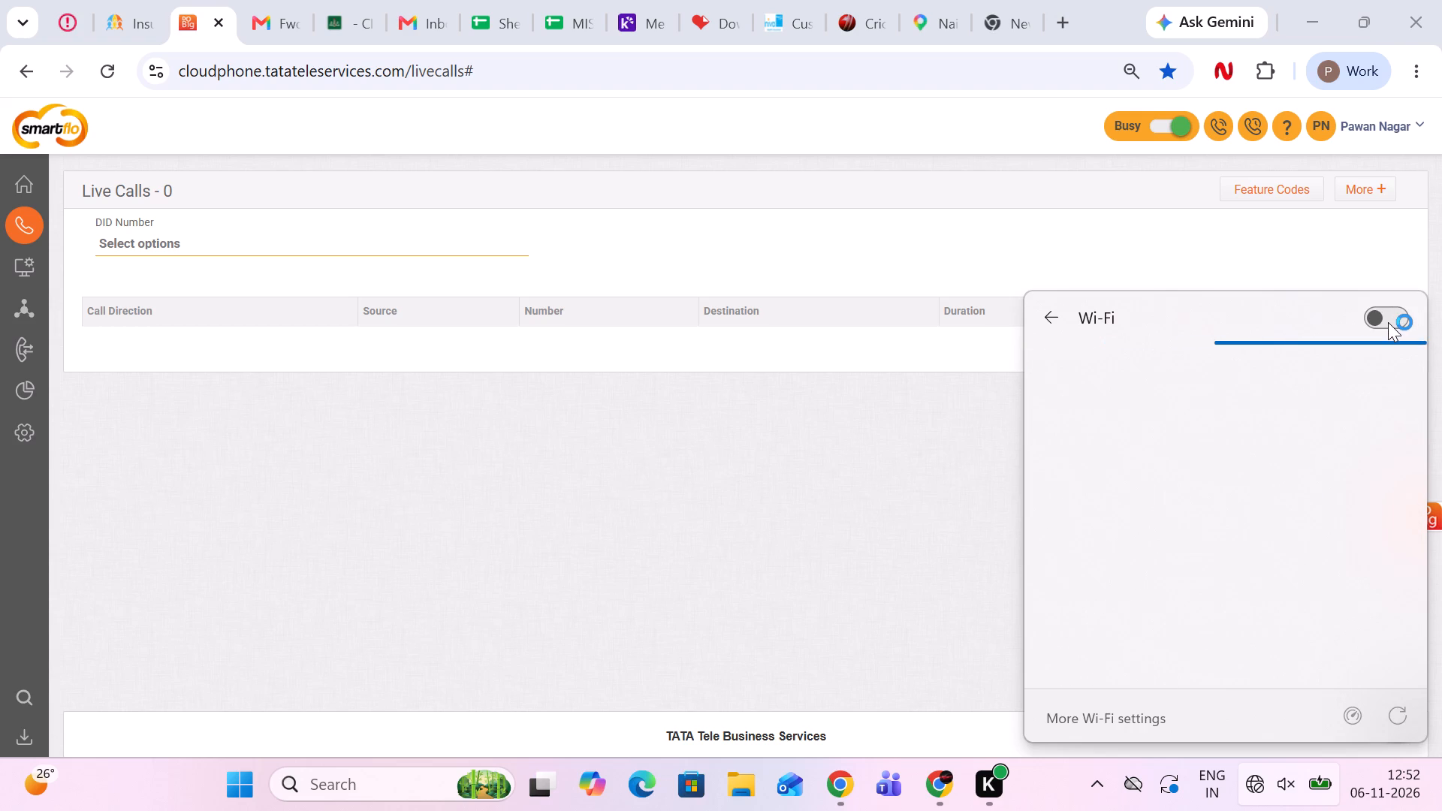
click(1388, 313)
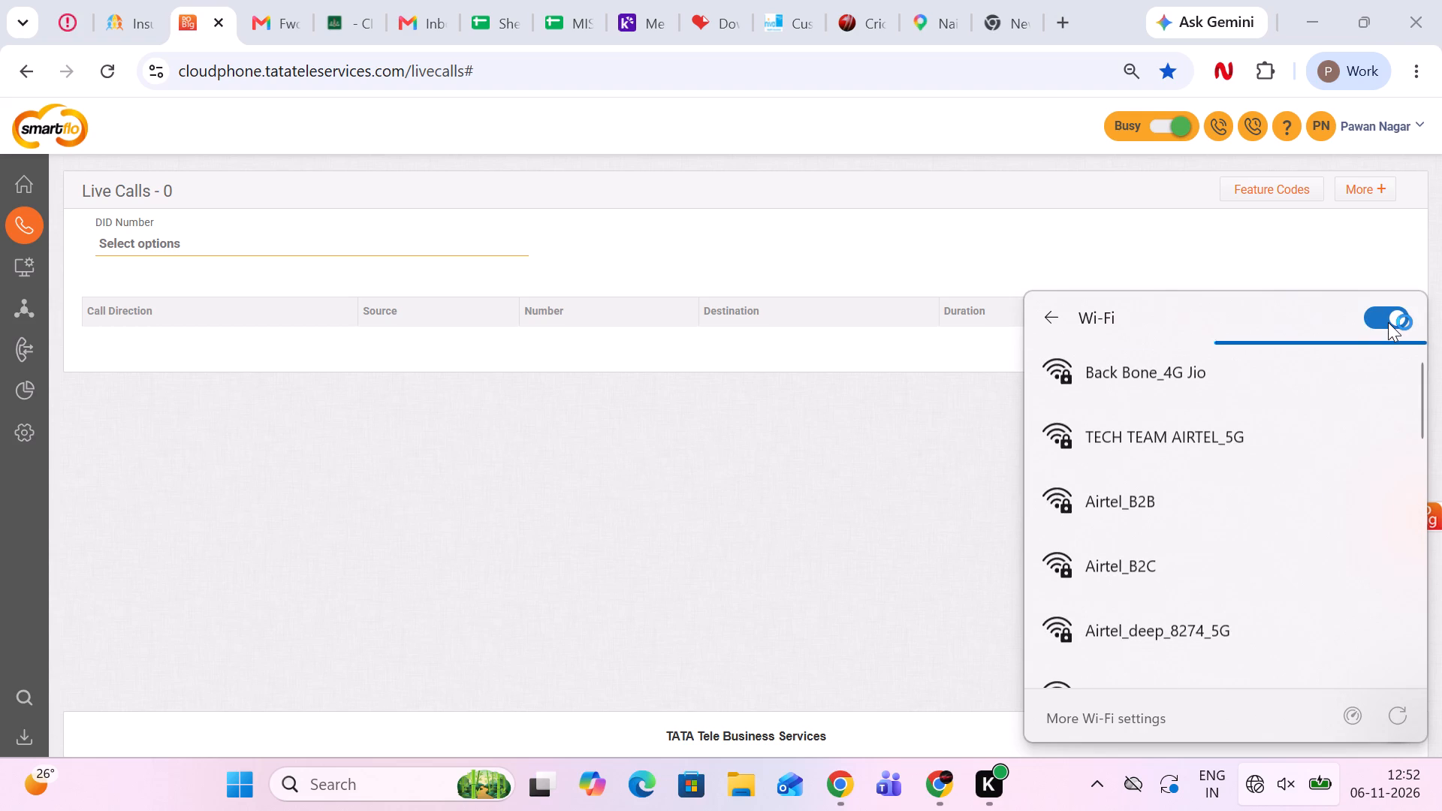
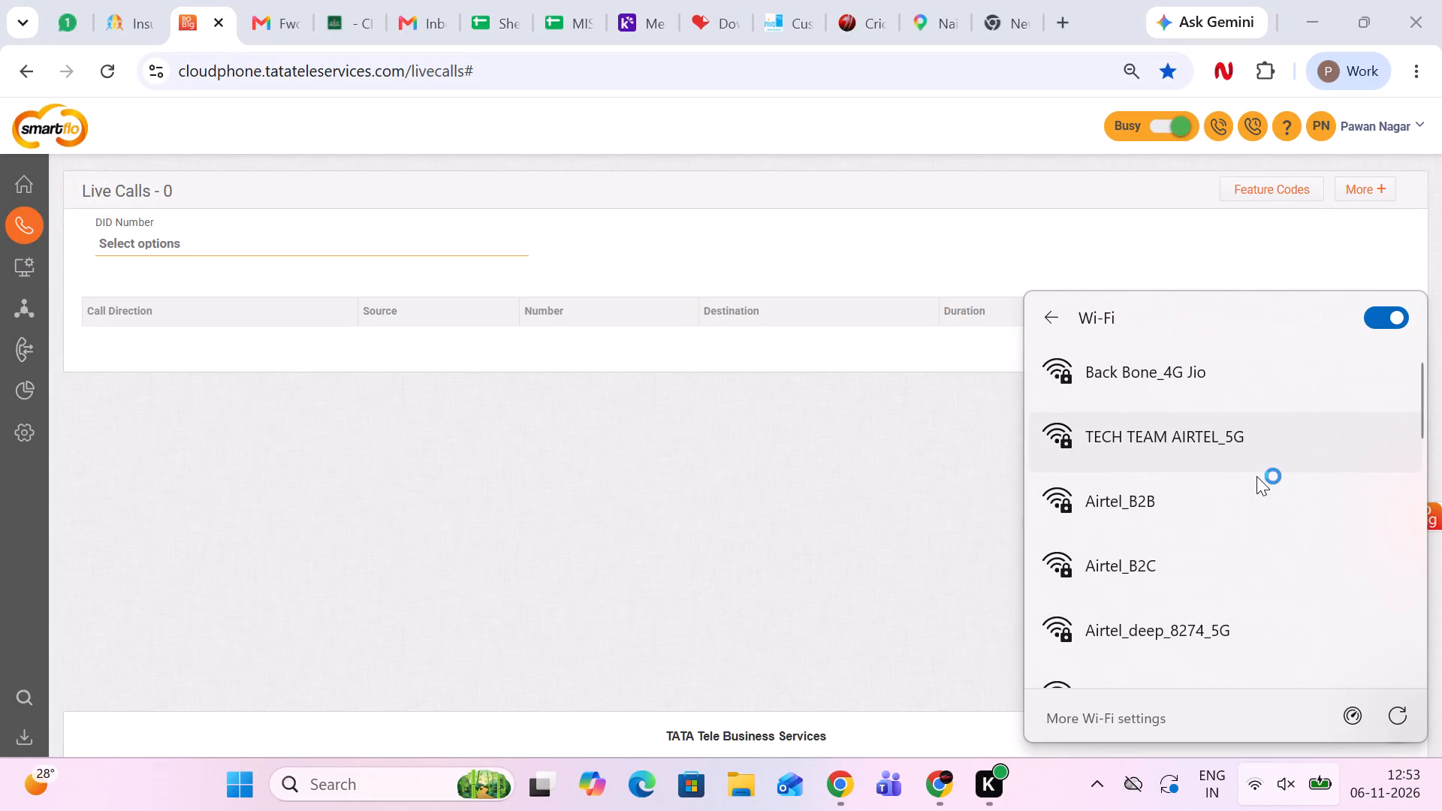
Select the secured Mailing legal_4G jio network from the available Wi-Fi networks to connect to it.
scroll(1234, 449, down, 11)
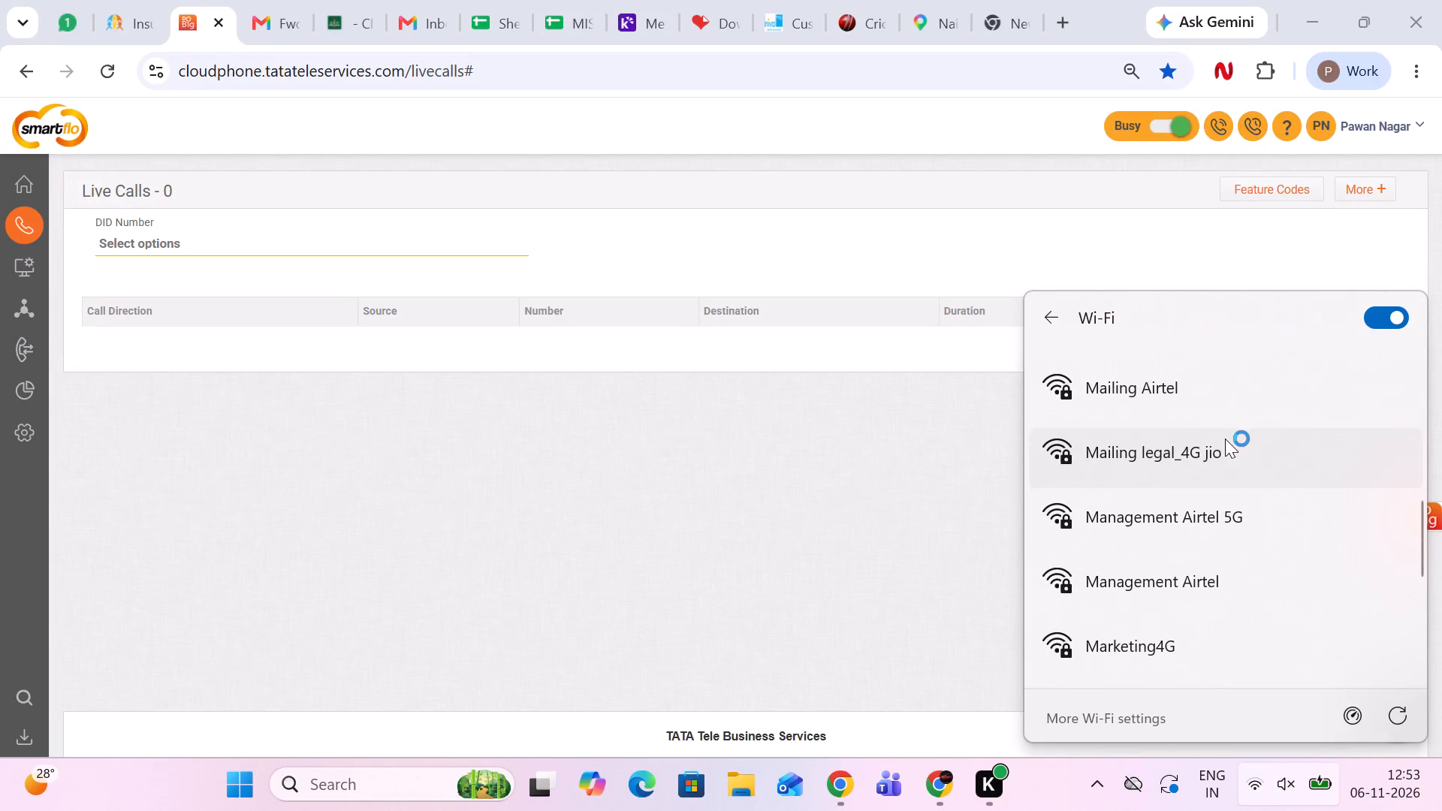
click(1205, 514)
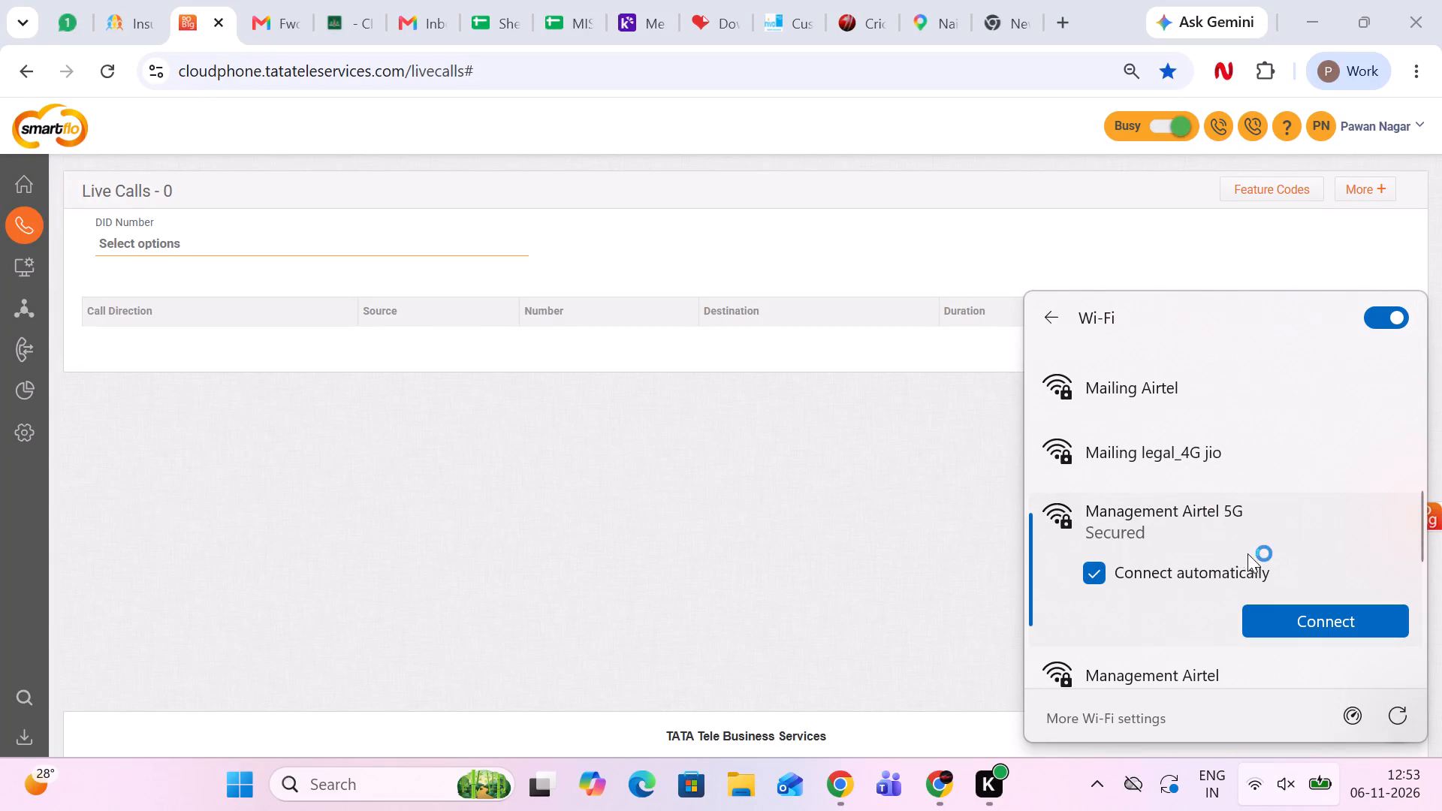
click(1188, 454)
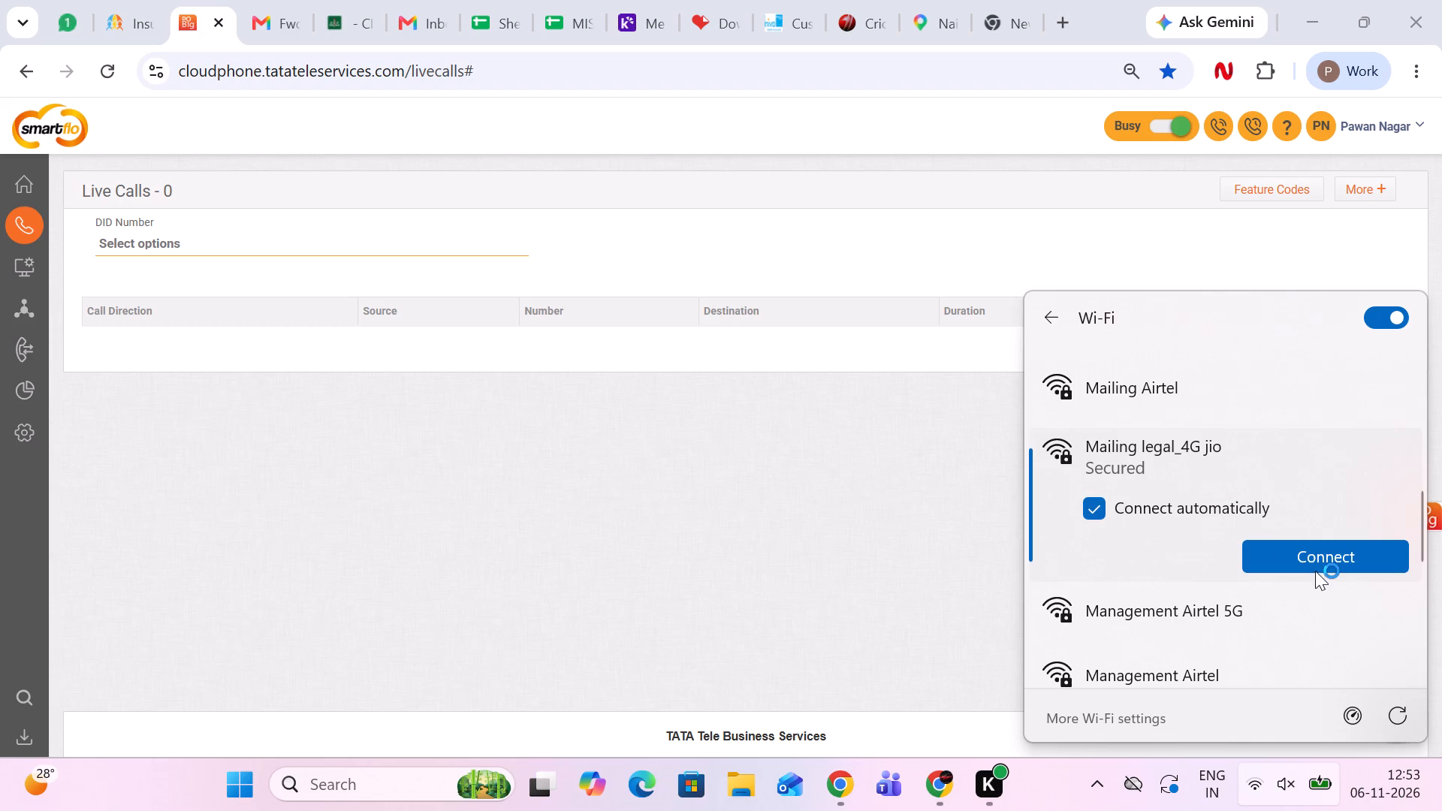
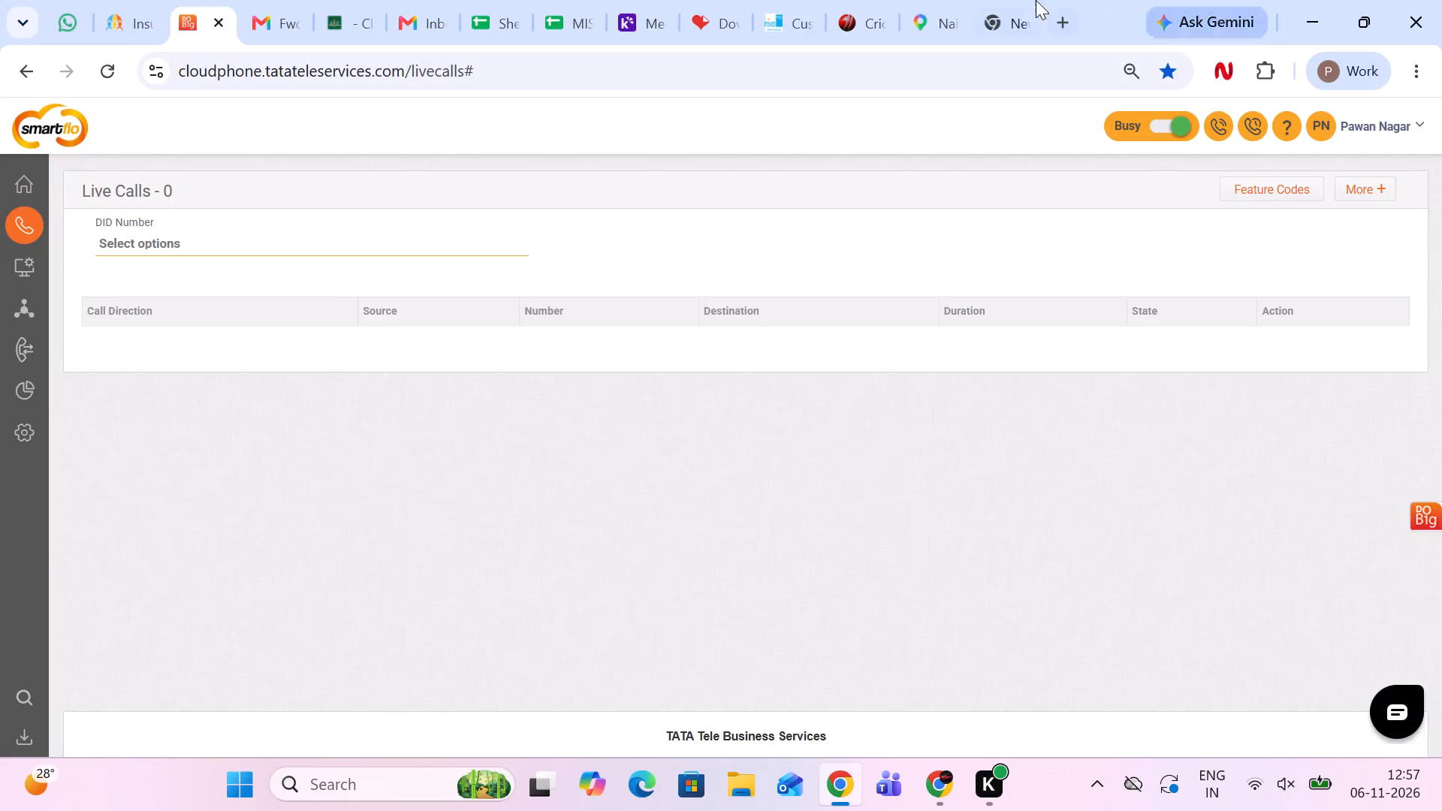
Search Google for "visit health noida" in the open blank tab and look over the Visit Health Pvt. Ltd. contact details.
click(1022, 0)
click(400, 83)
key(ctrl+a)
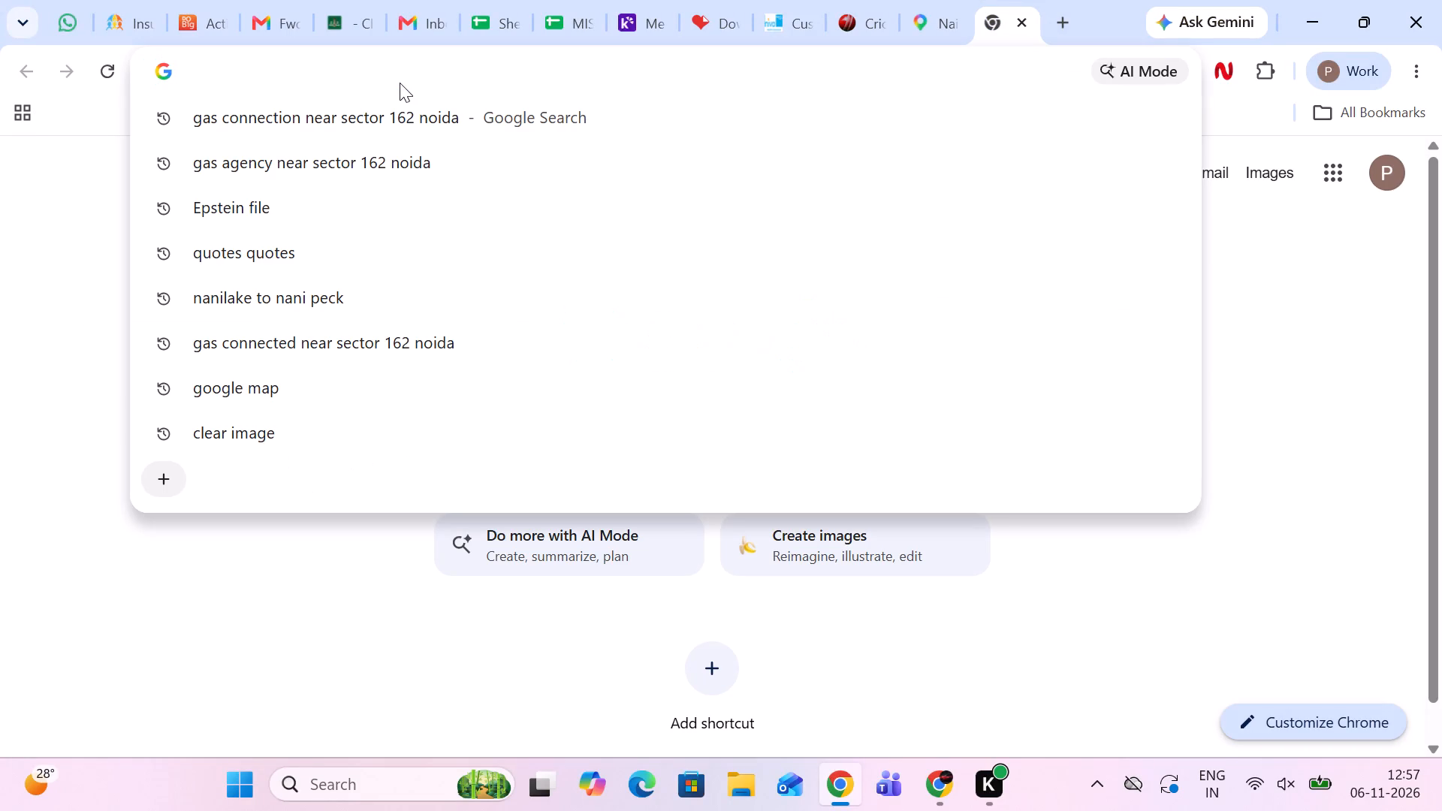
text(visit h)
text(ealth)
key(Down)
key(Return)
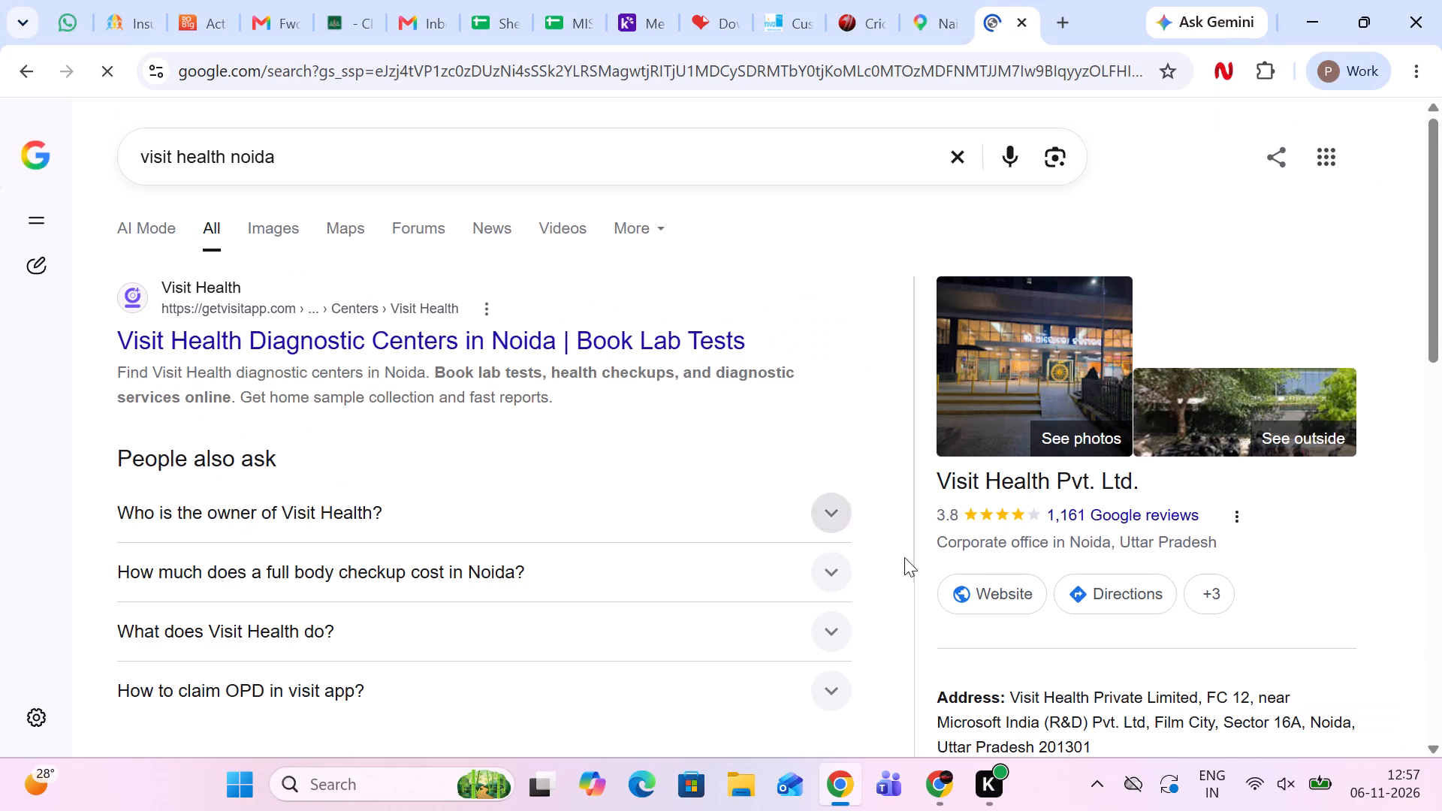
scroll(919, 571, down, 1)
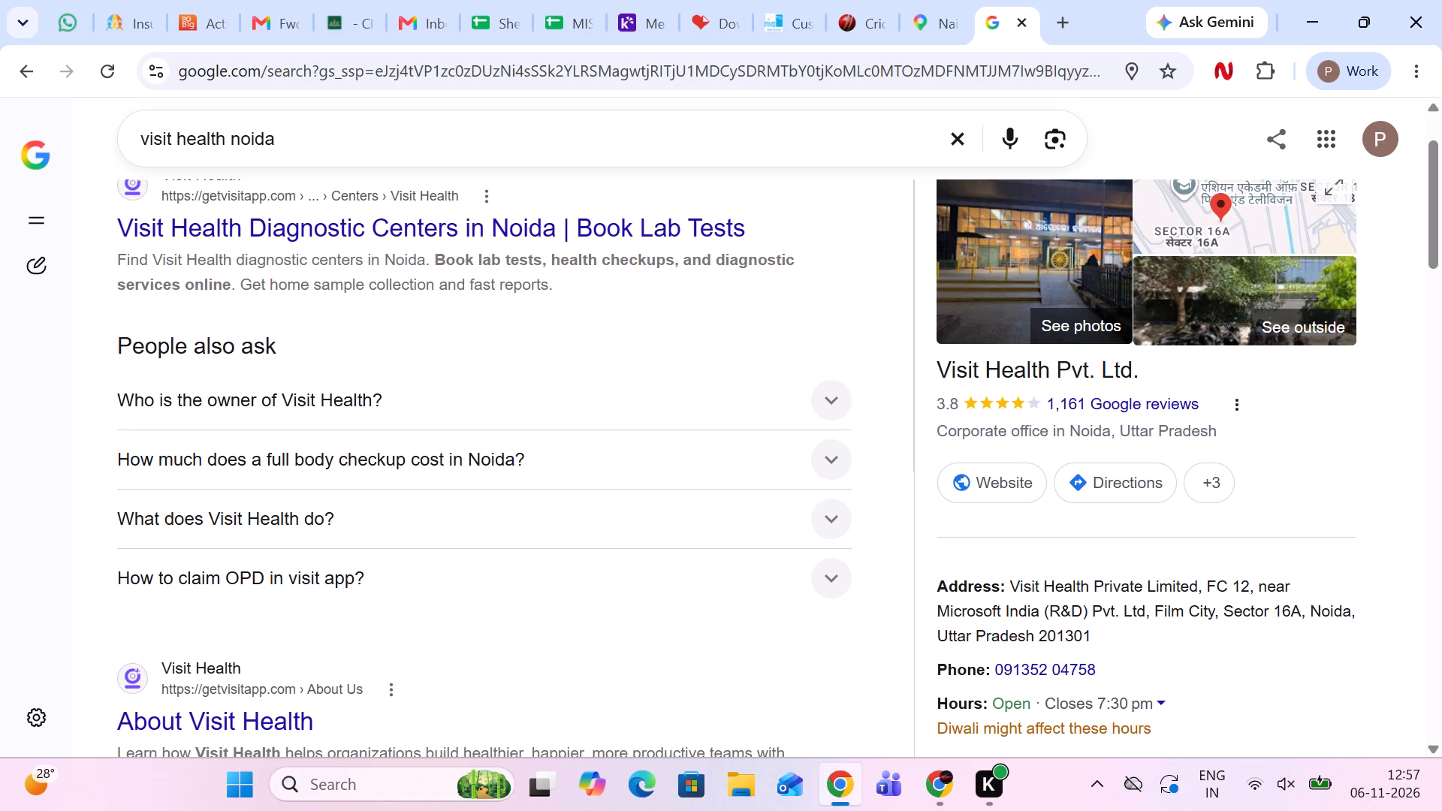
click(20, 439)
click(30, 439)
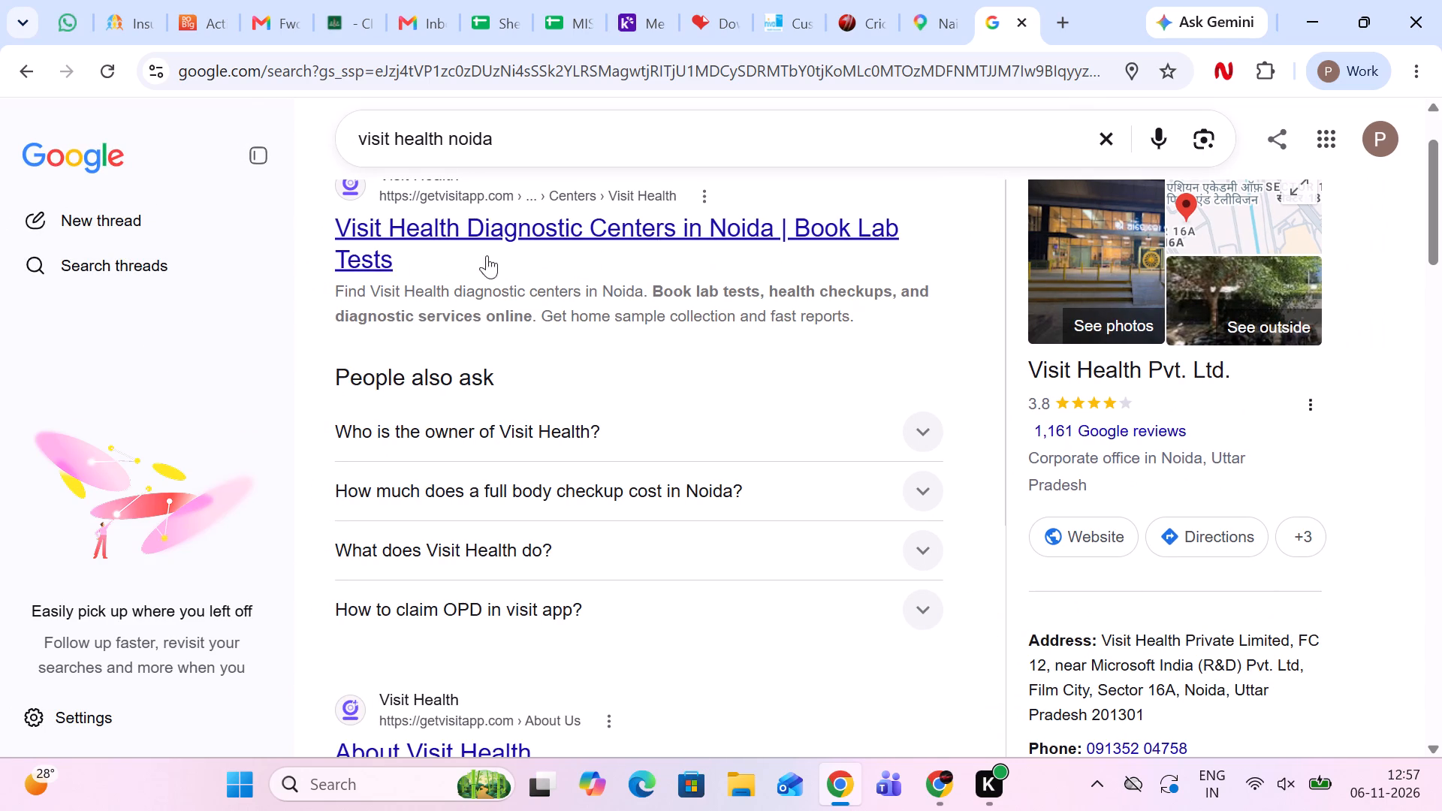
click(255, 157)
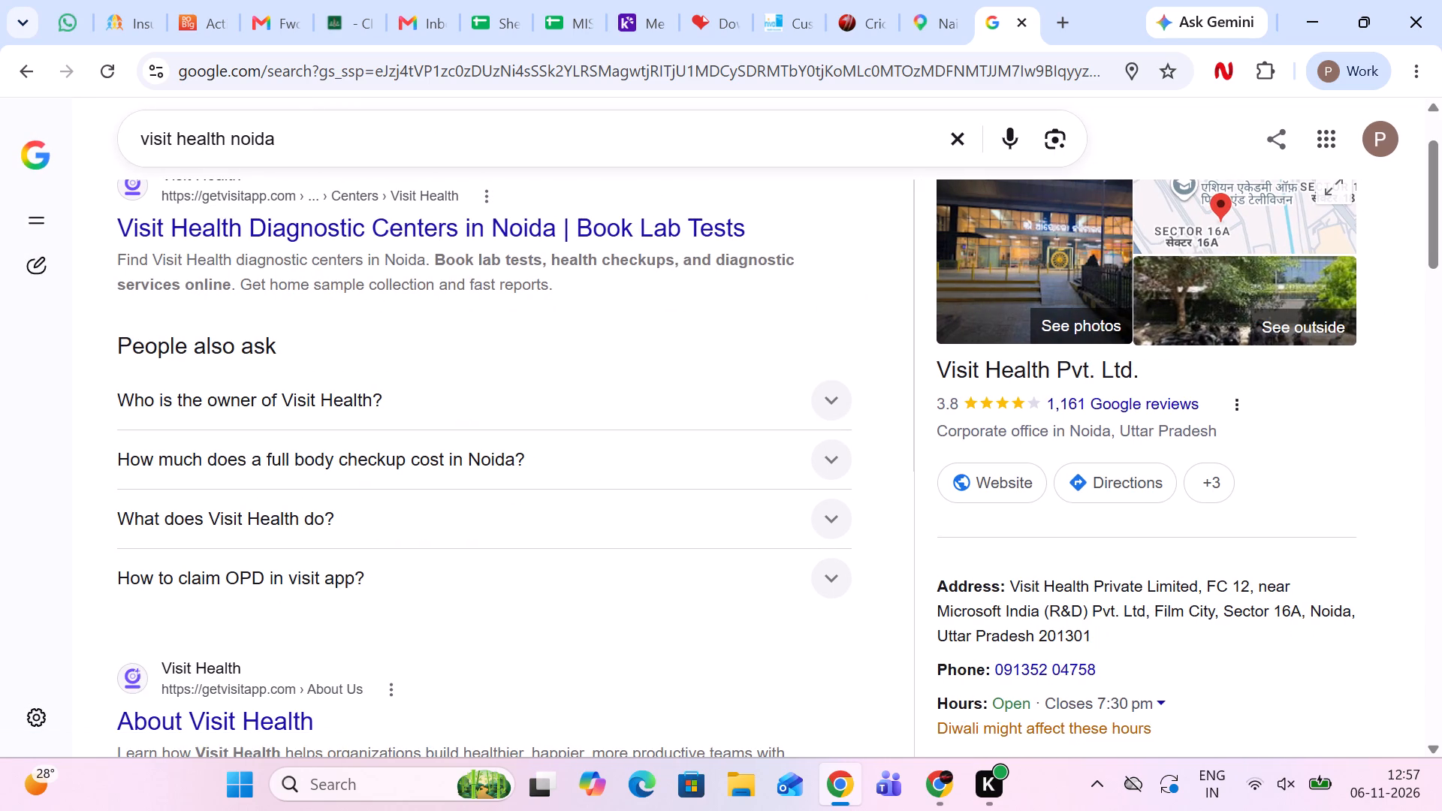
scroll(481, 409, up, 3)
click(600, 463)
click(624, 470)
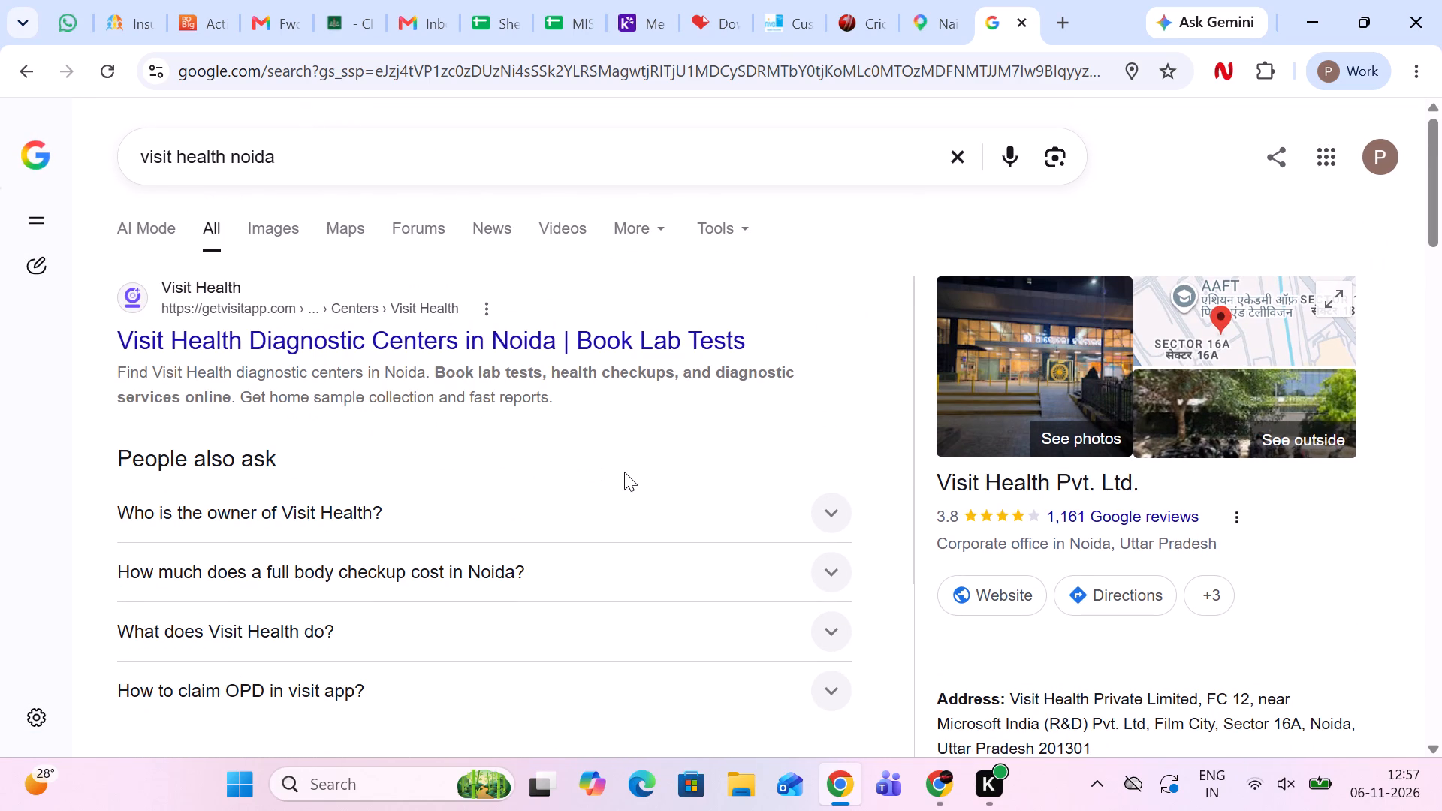
Return from the Google search results to the Smartflo Live Calls page.
click(191, 0)
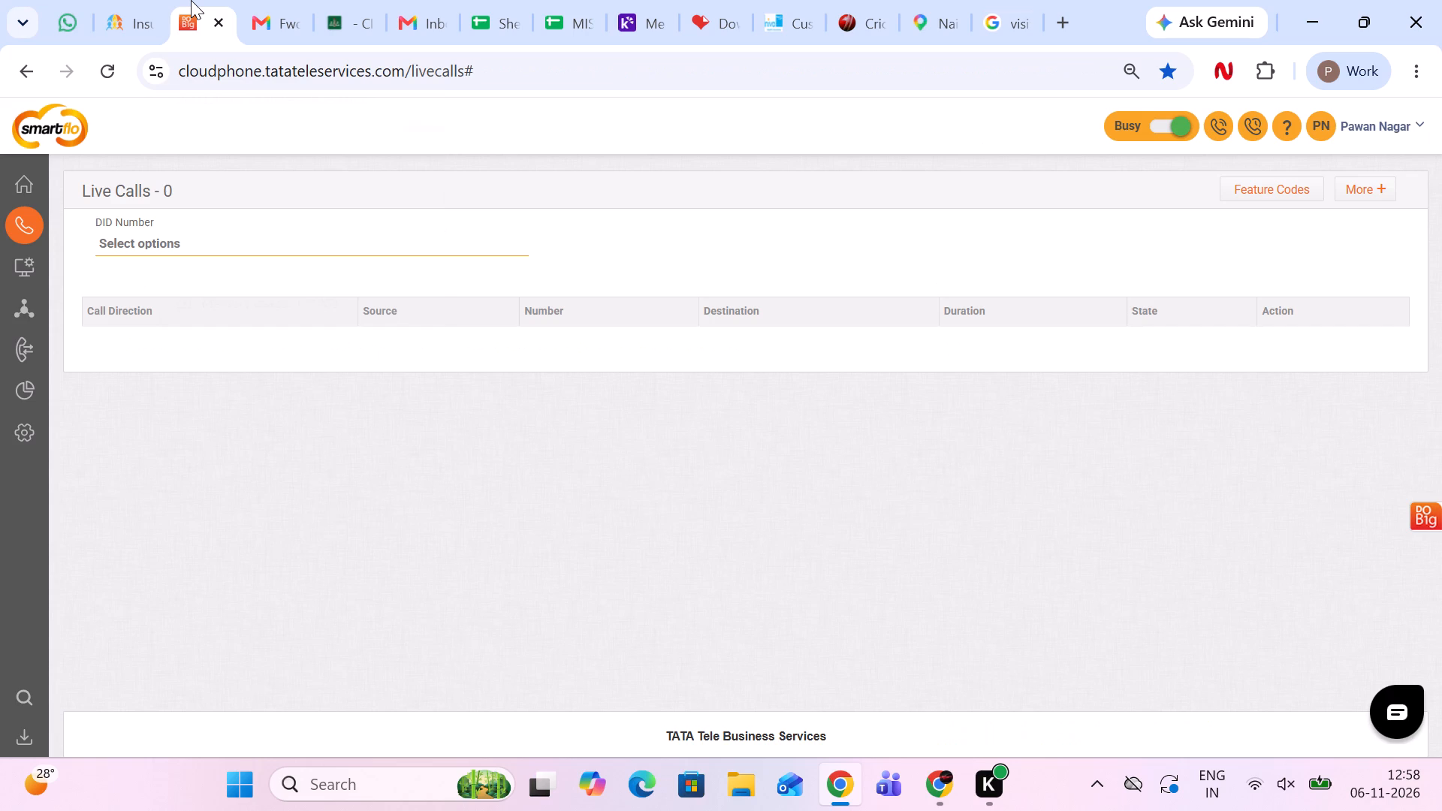
click(1062, 517)
click(1088, 515)
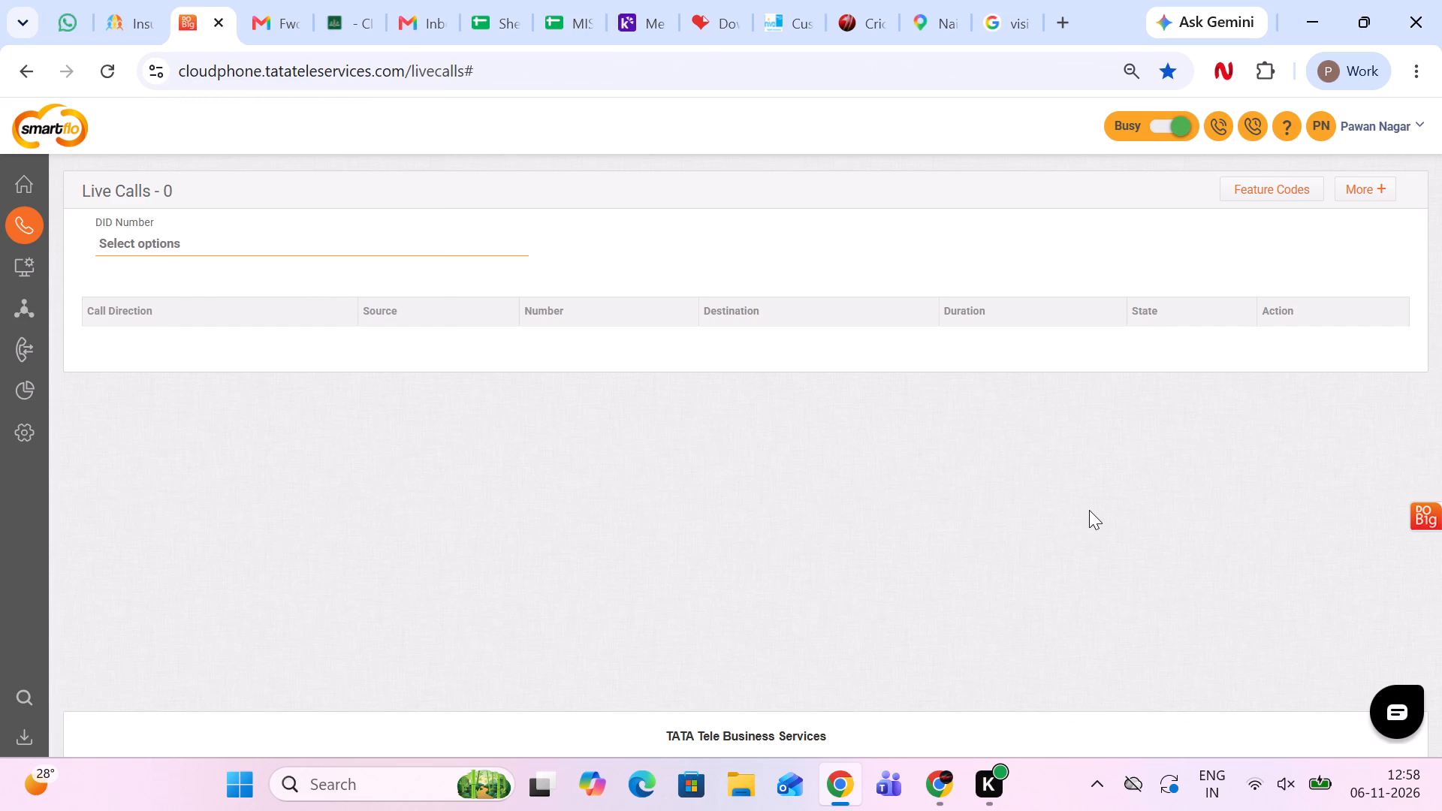
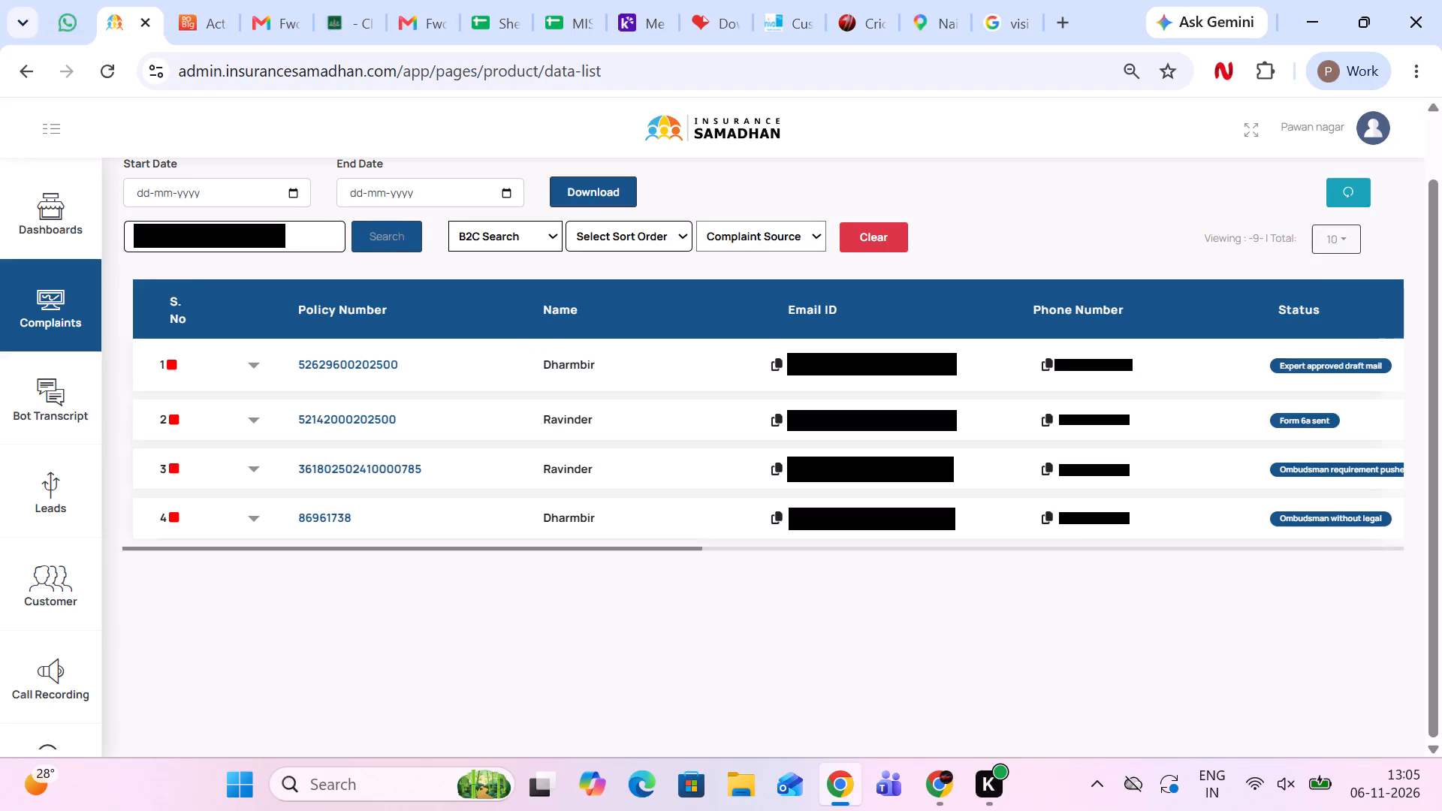
Review the communication log of the complaint with the Ombudsman requirement pushed status, and close it.
scroll(1072, 499, down, 1)
click(1015, 481)
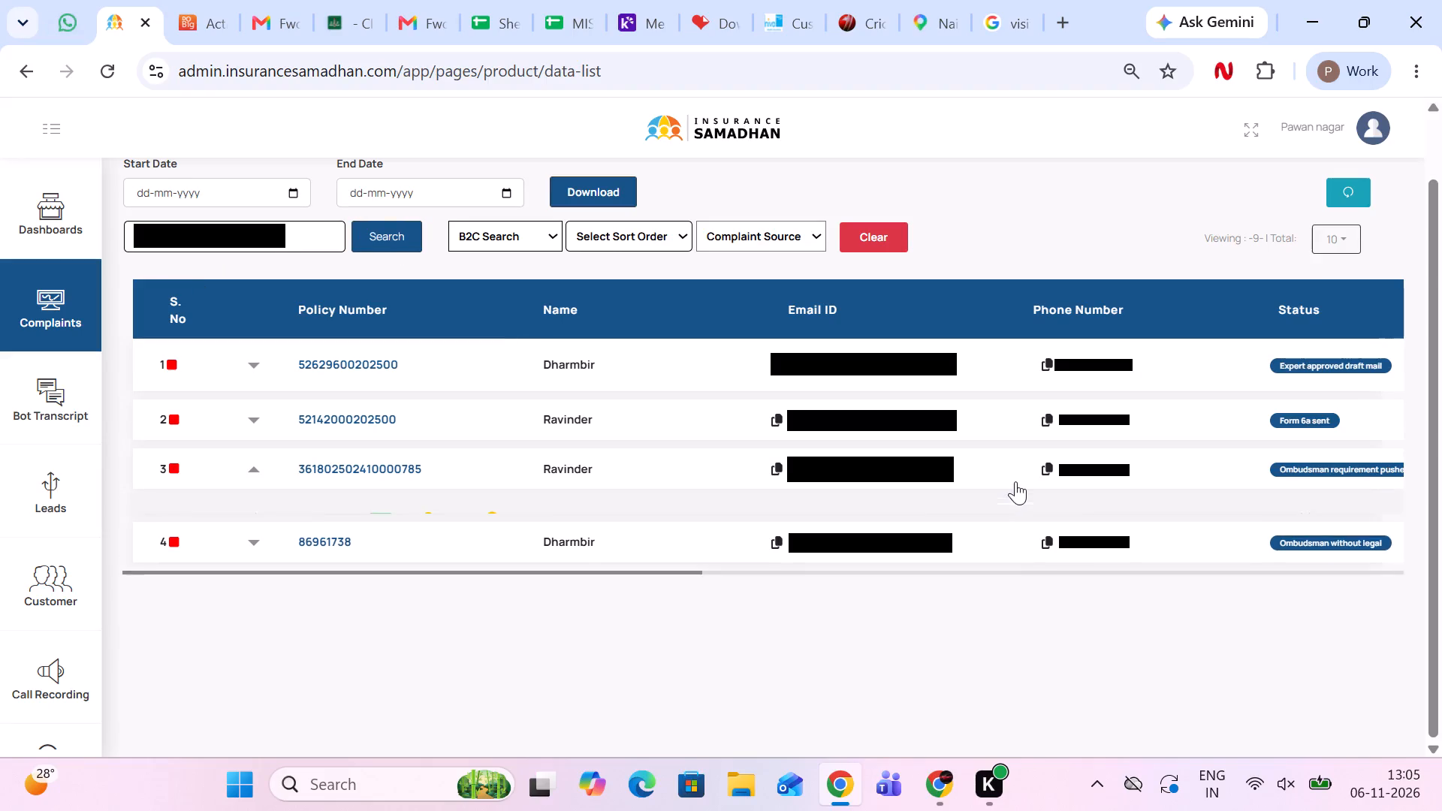
click(1071, 530)
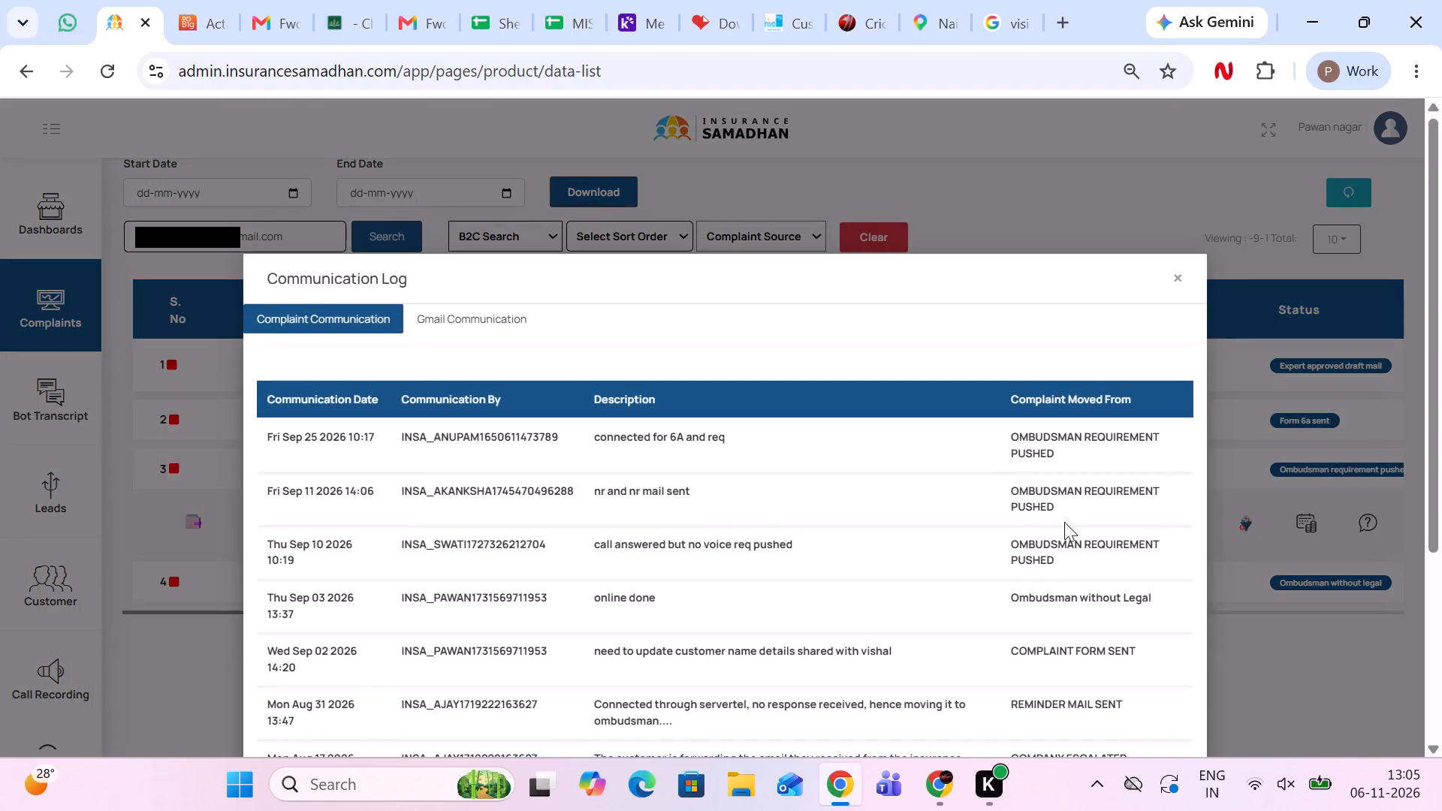
click(1356, 591)
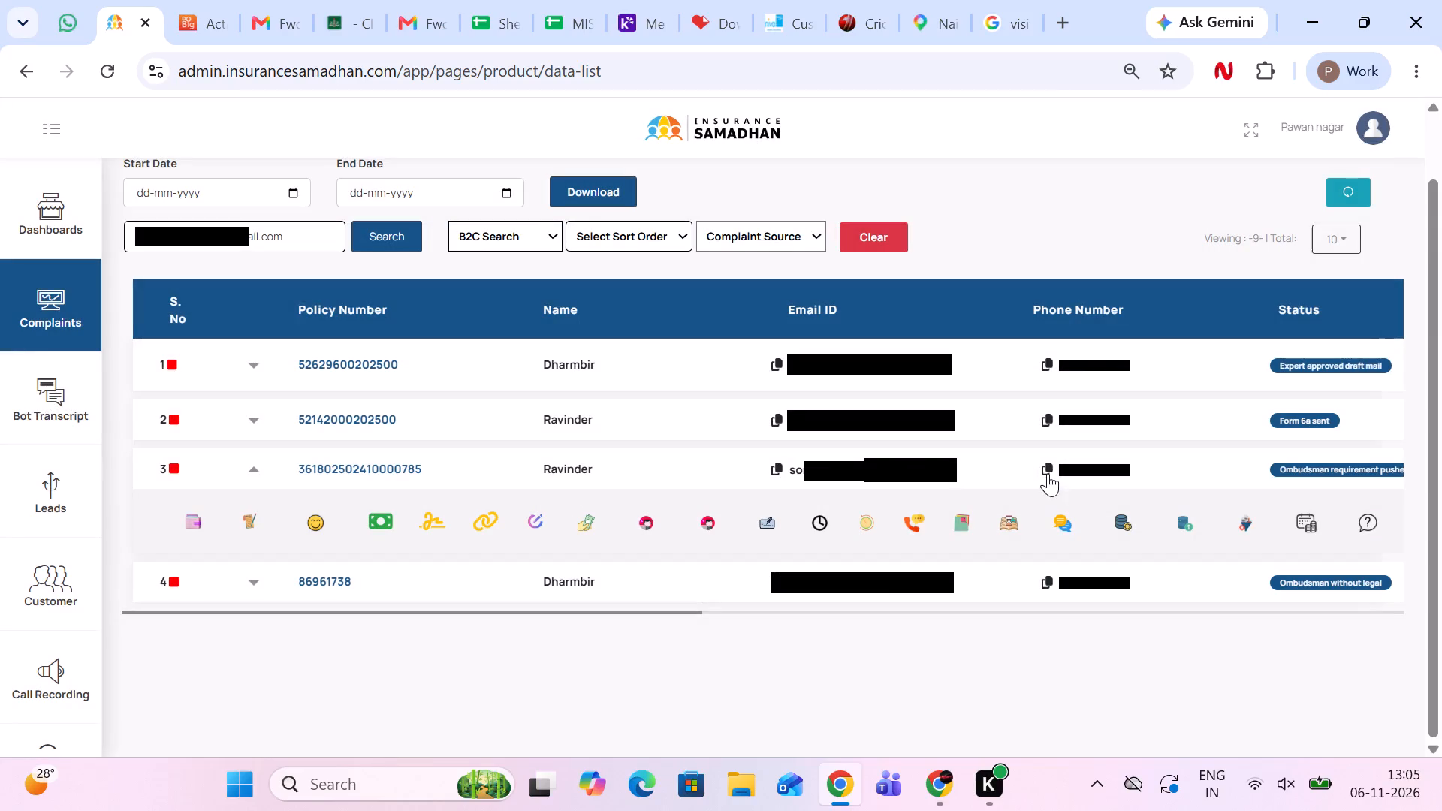
Copy the customer's phone number from the complaint with the Ombudsman requirement pushed status.
click(1048, 473)
Switch to the Smartflo Live Calls page and try to open Click to Call for an outbound call.
click(207, 0)
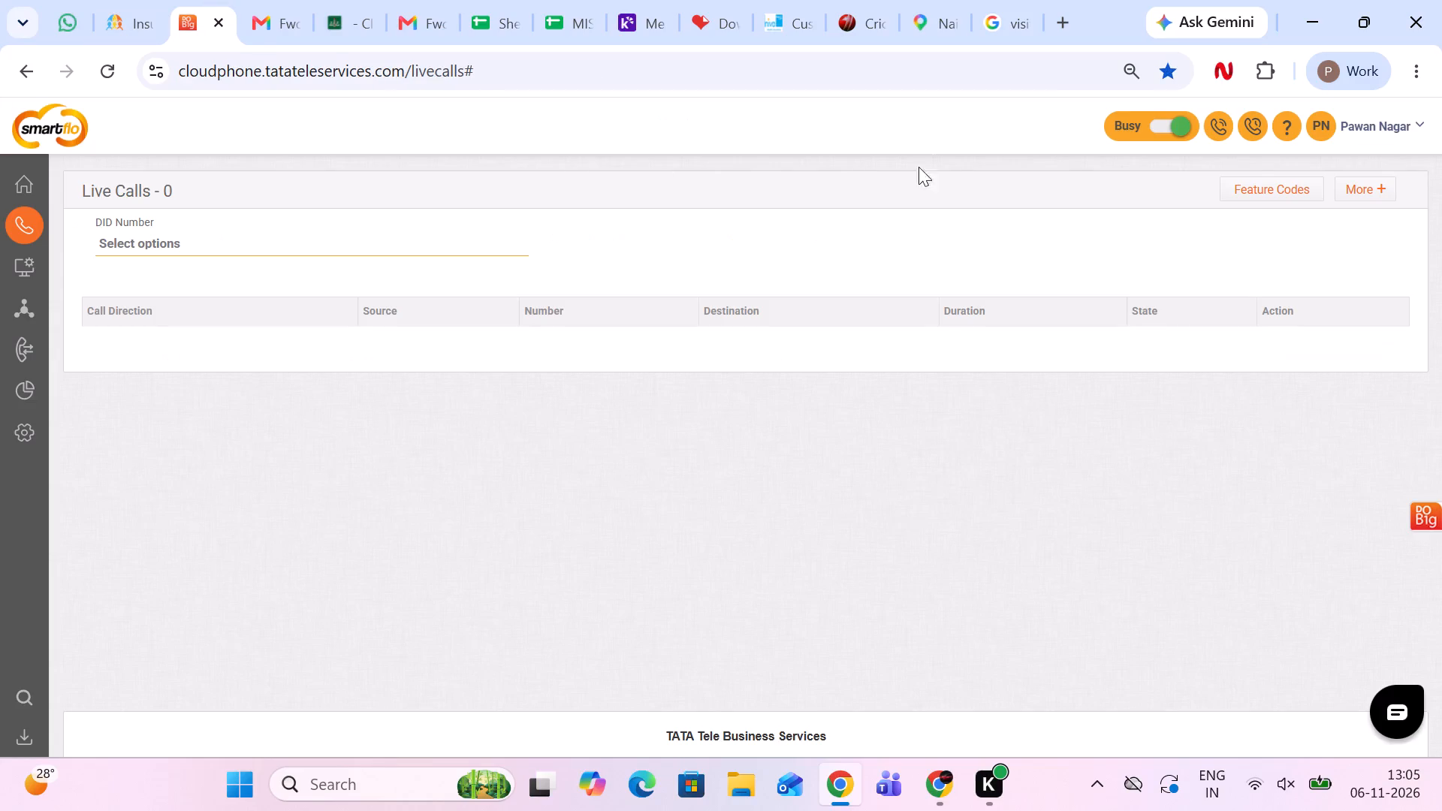
click(1212, 116)
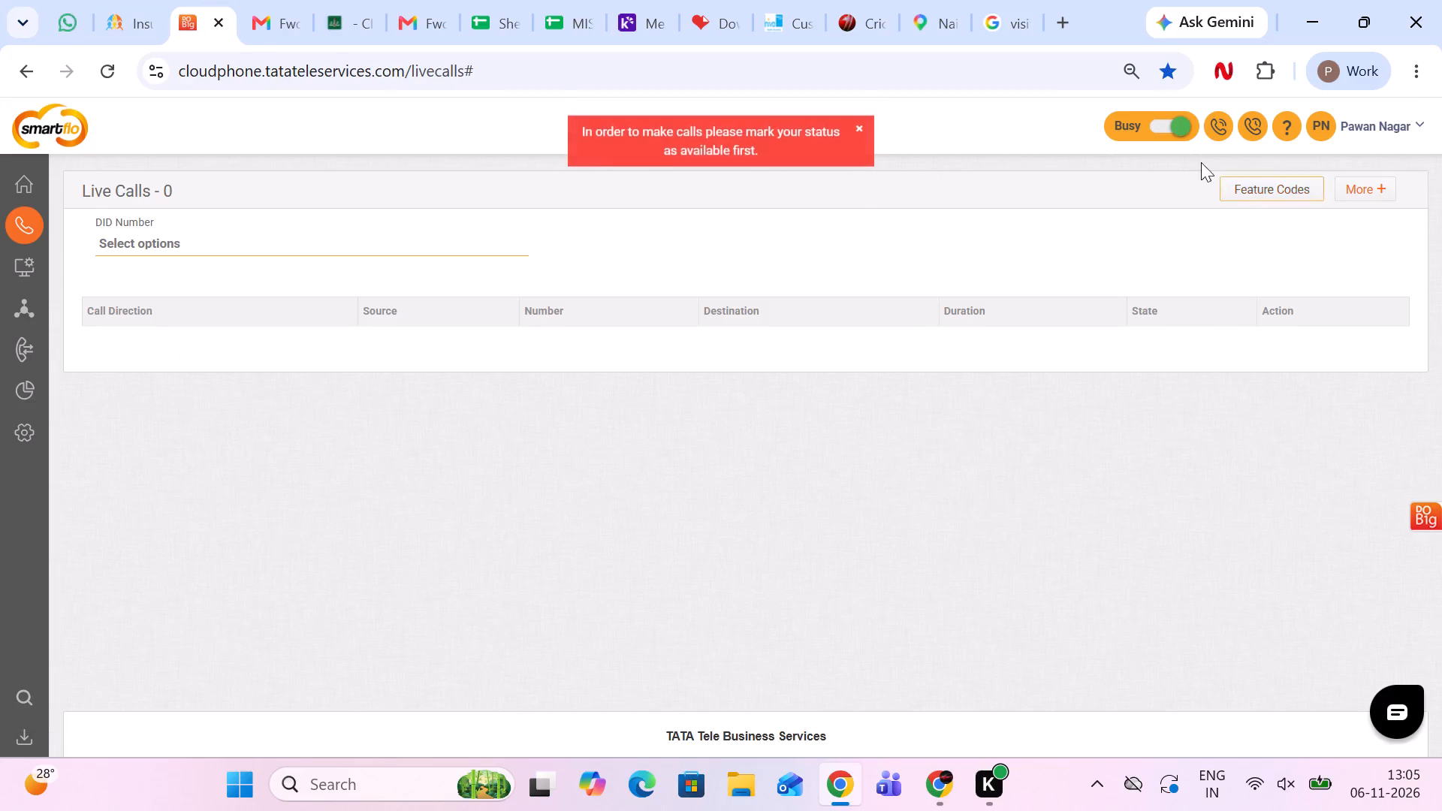
Reload the Live Calls page and change the agent status from Busy to Available.
click(101, 67)
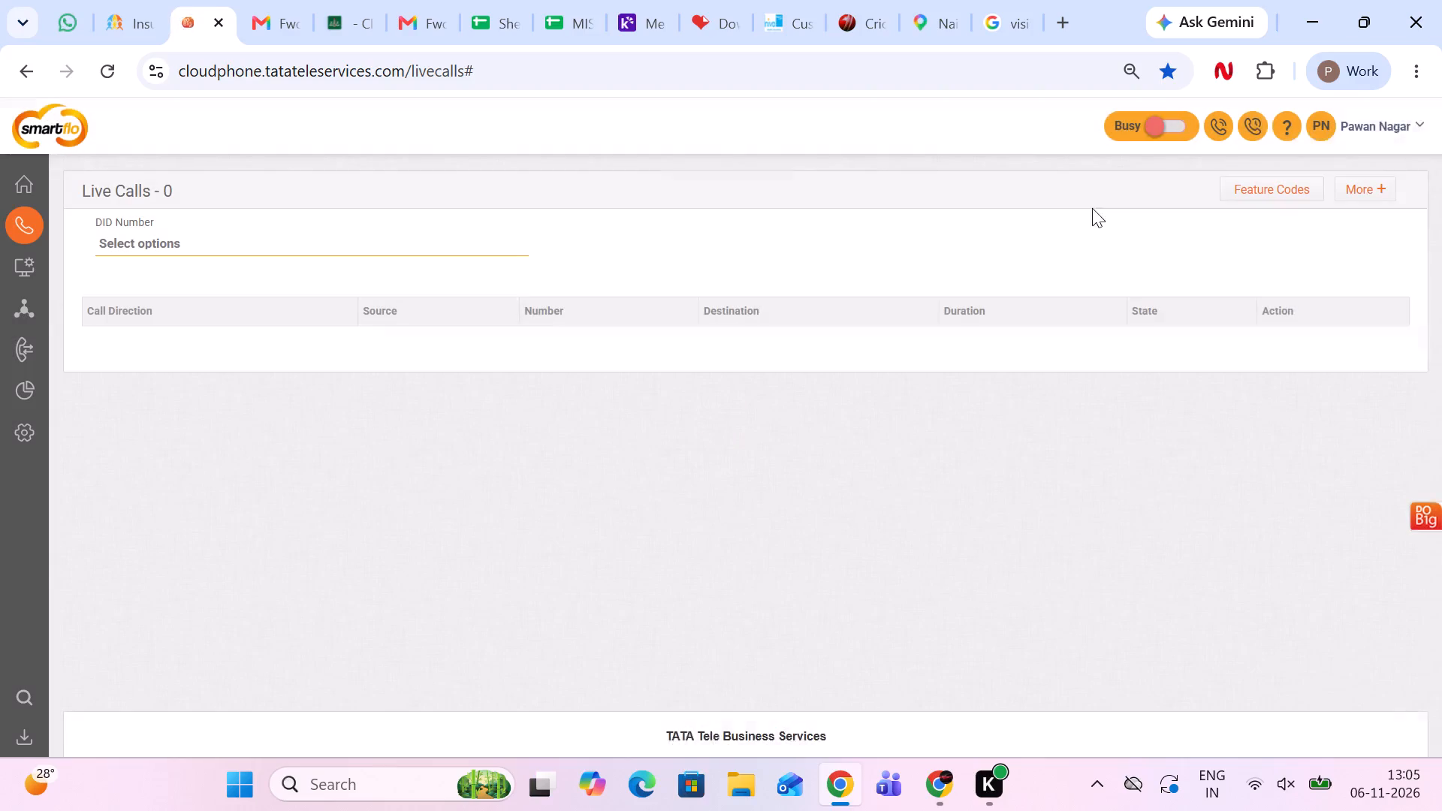
click(1169, 119)
Open the dialer and enter the copied phone number as the number to call.
click(1223, 128)
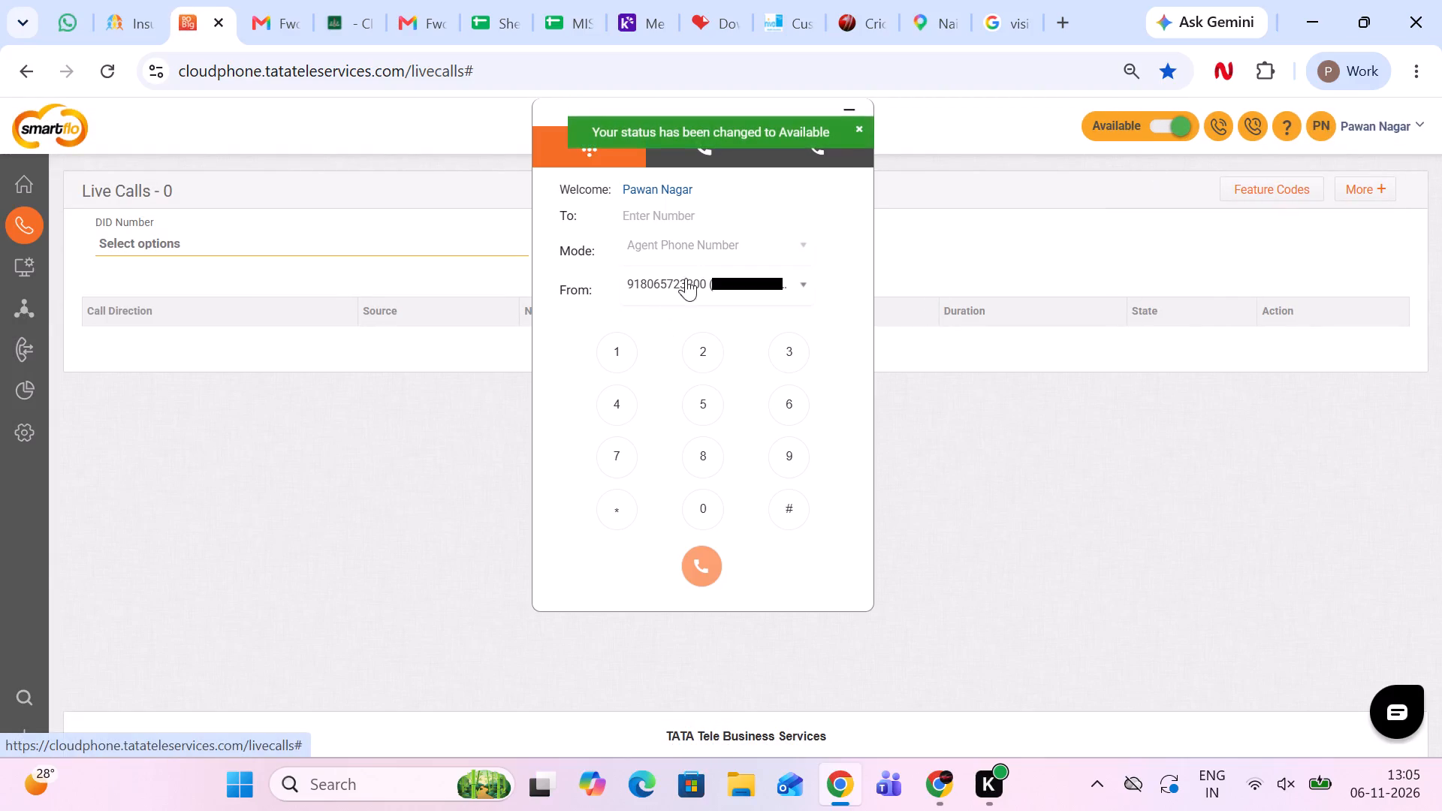
click(700, 217)
key(ctrl+v)
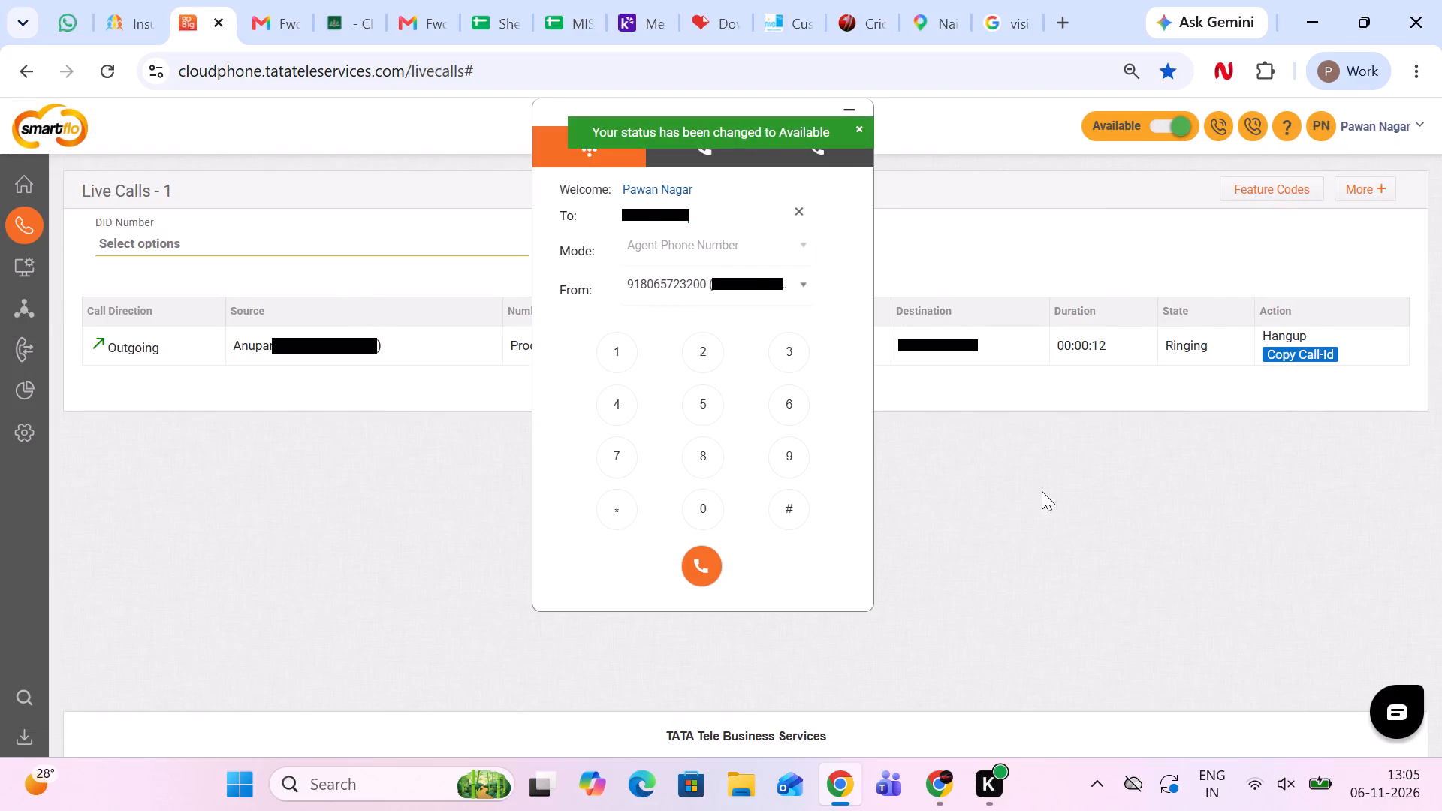
key(ctrl+a)
key(ctrl+x)
key(ctrl+v)
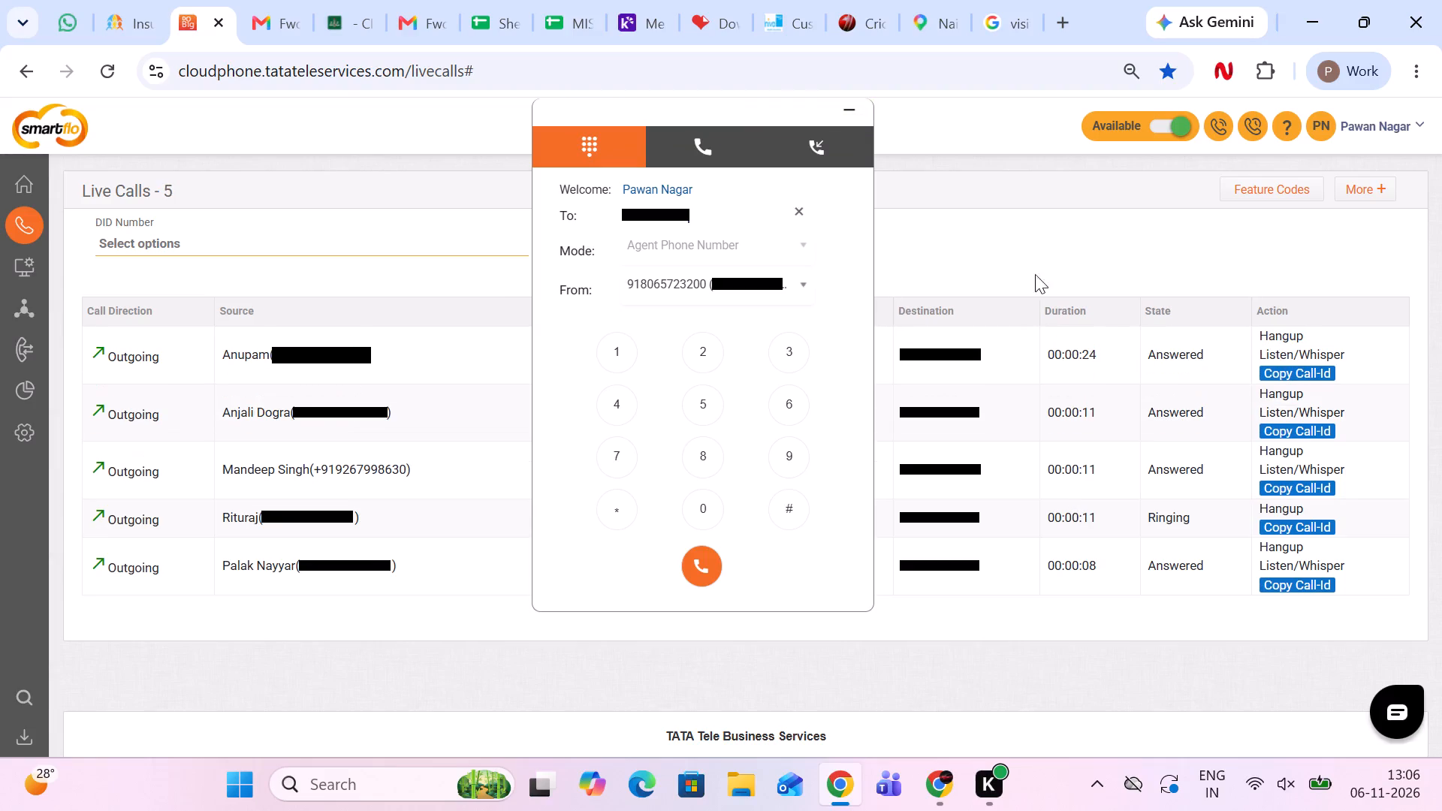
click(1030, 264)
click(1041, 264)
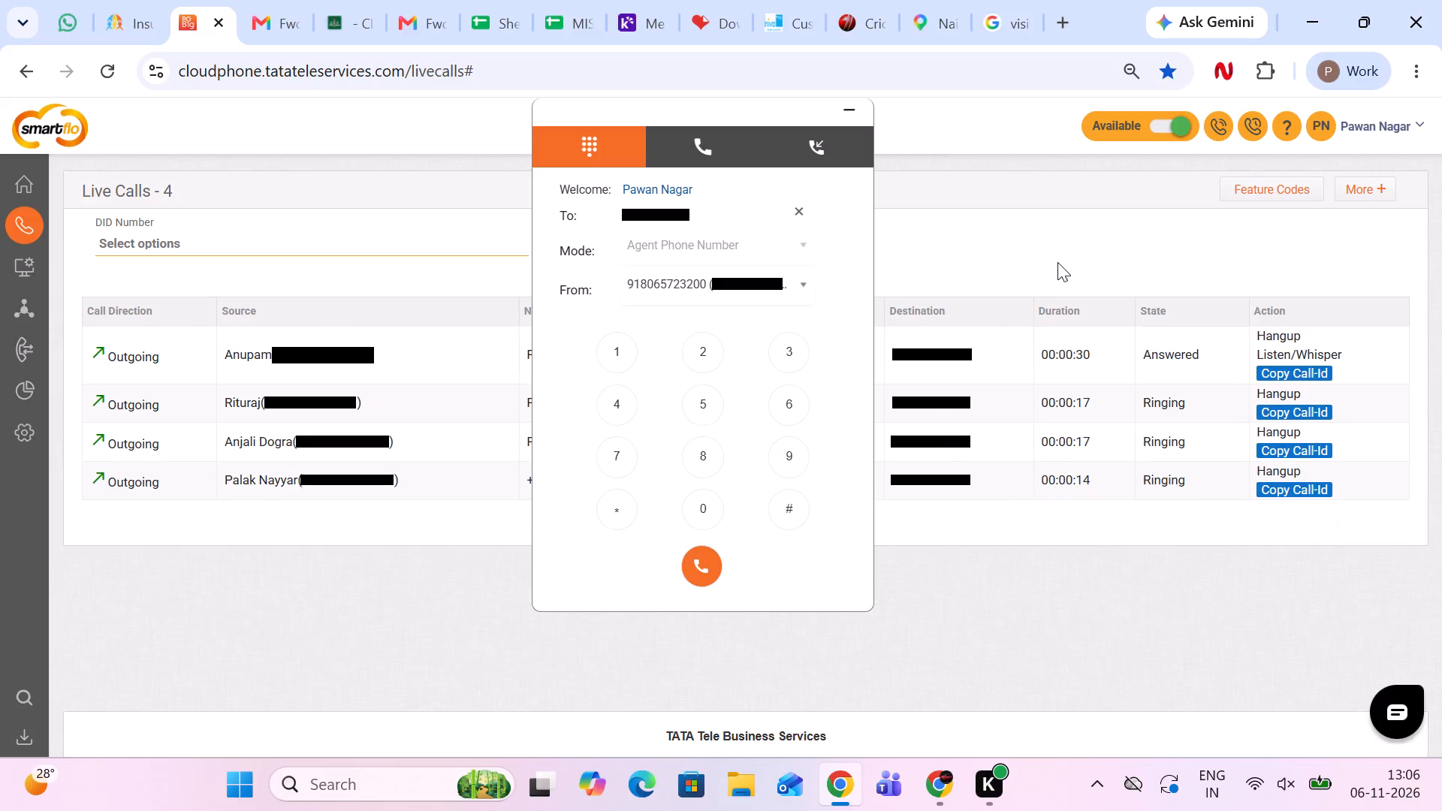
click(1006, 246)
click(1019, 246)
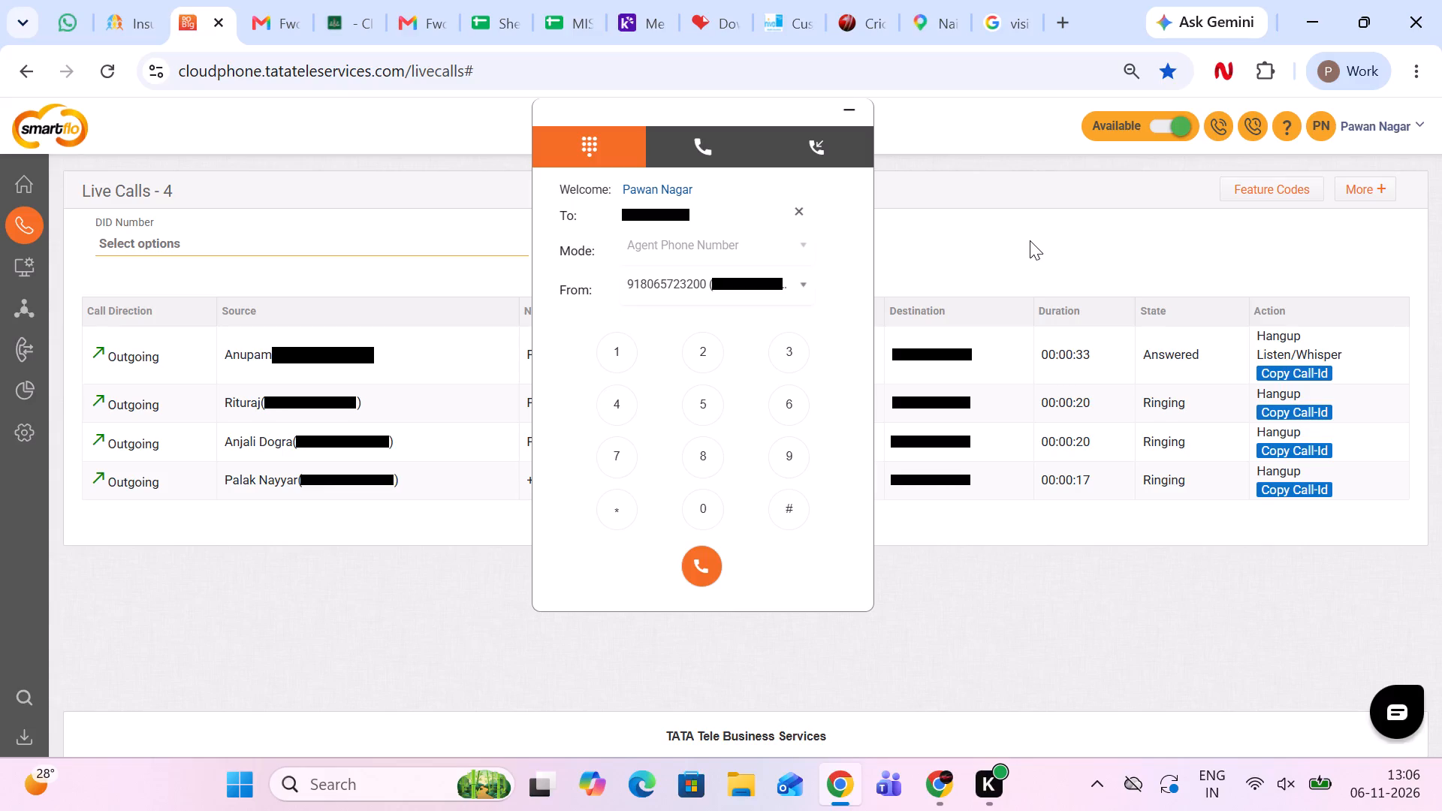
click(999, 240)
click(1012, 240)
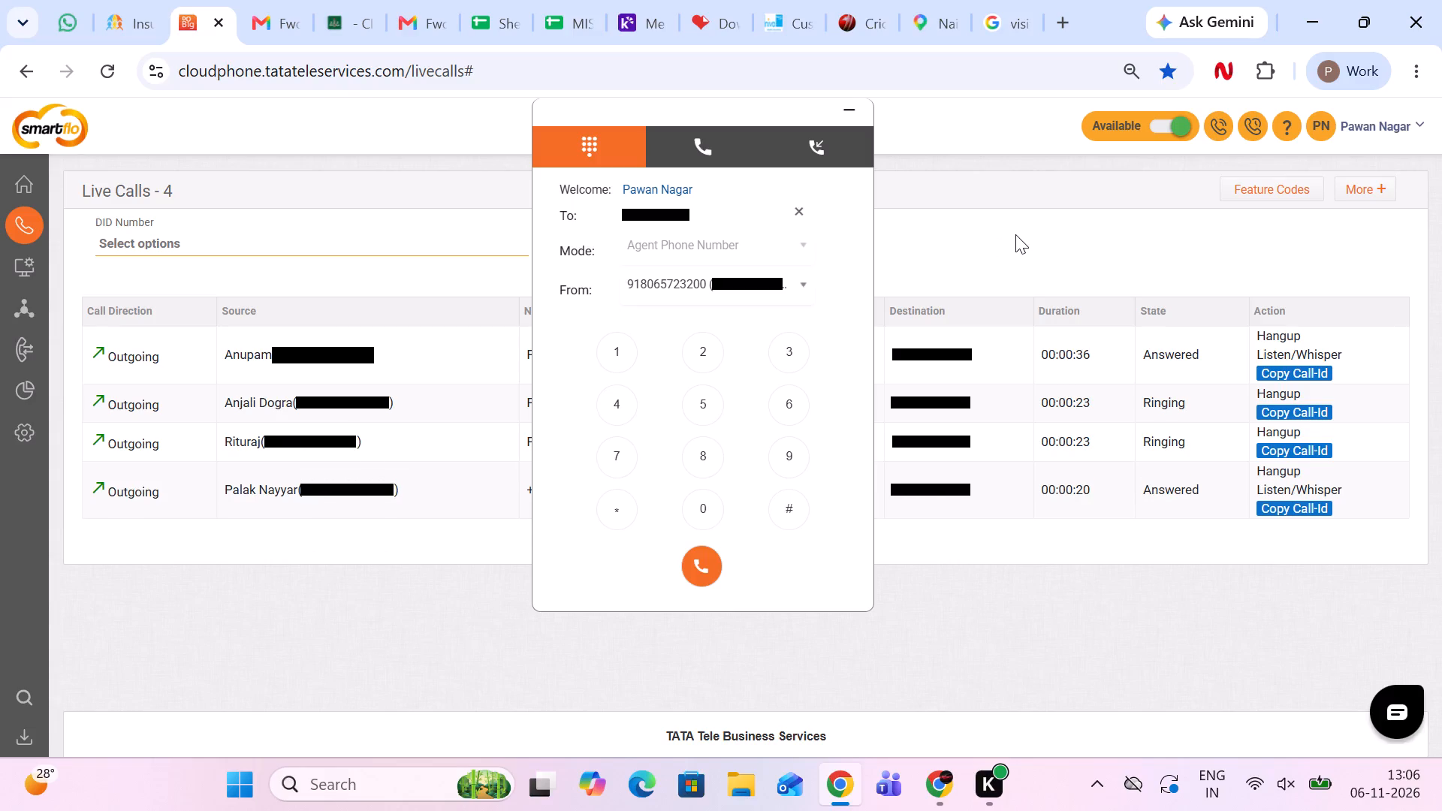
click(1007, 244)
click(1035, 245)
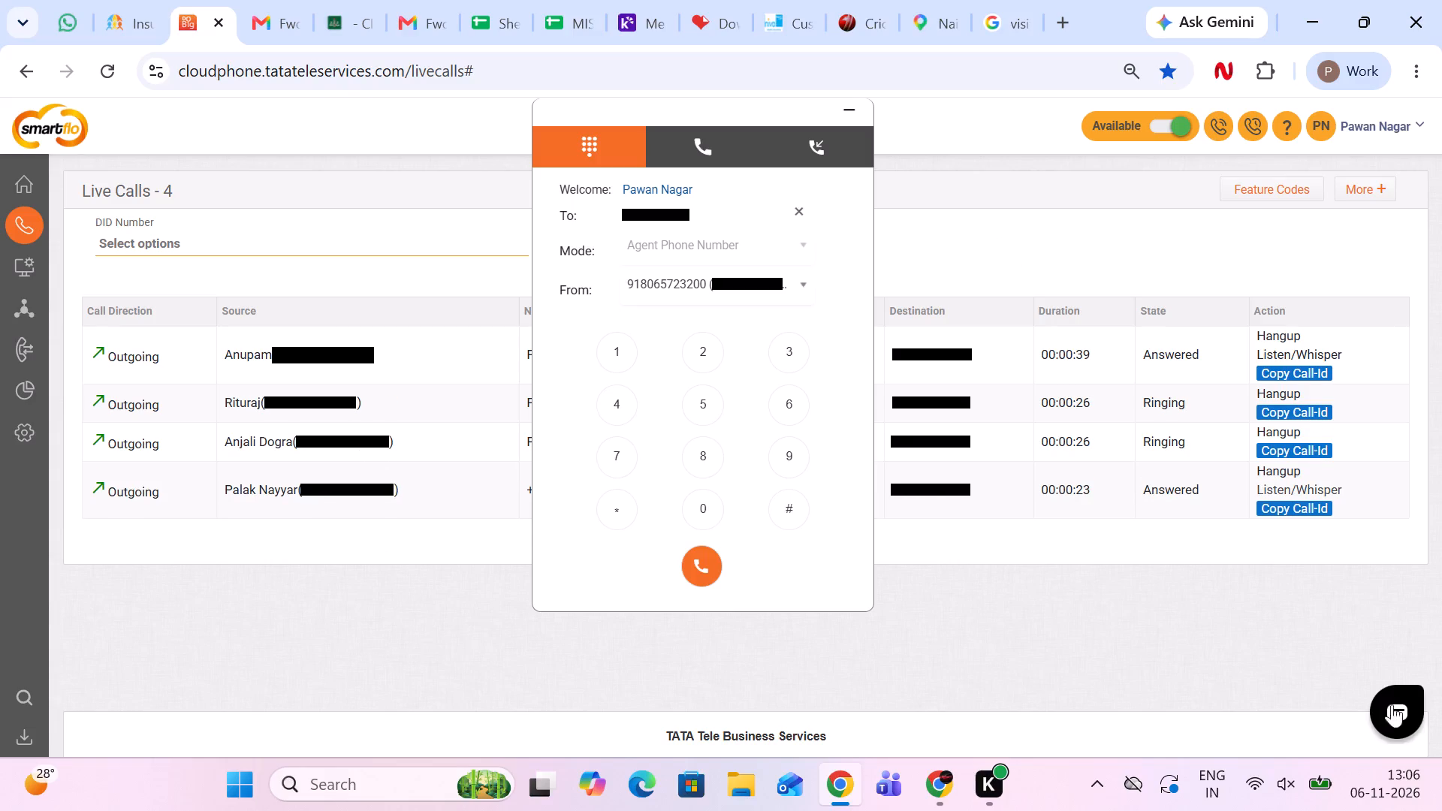
Open the system calendar for November 2026 and select Wednesday the 18th.
click(1394, 779)
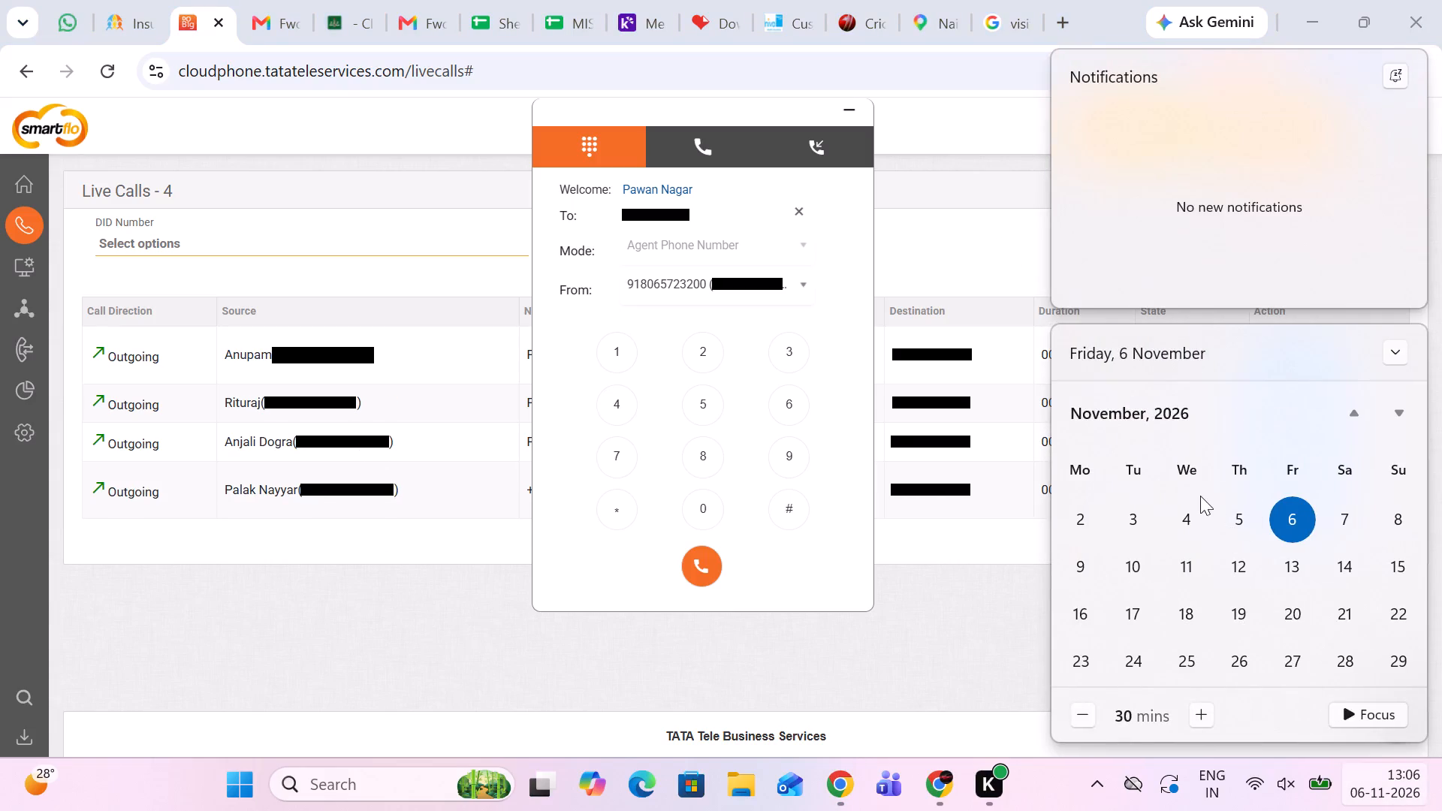
scroll(1200, 492, down, 3)
click(1190, 605)
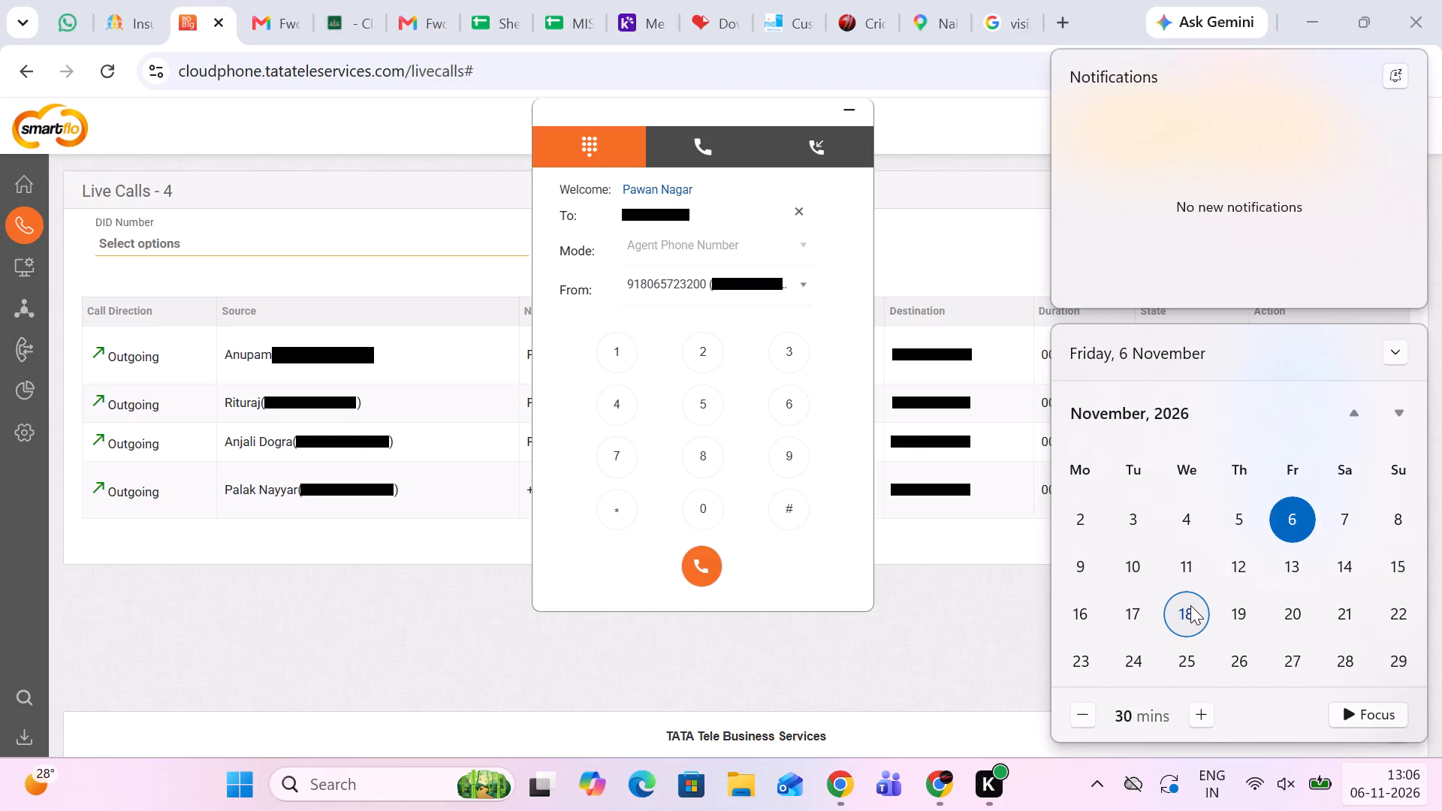
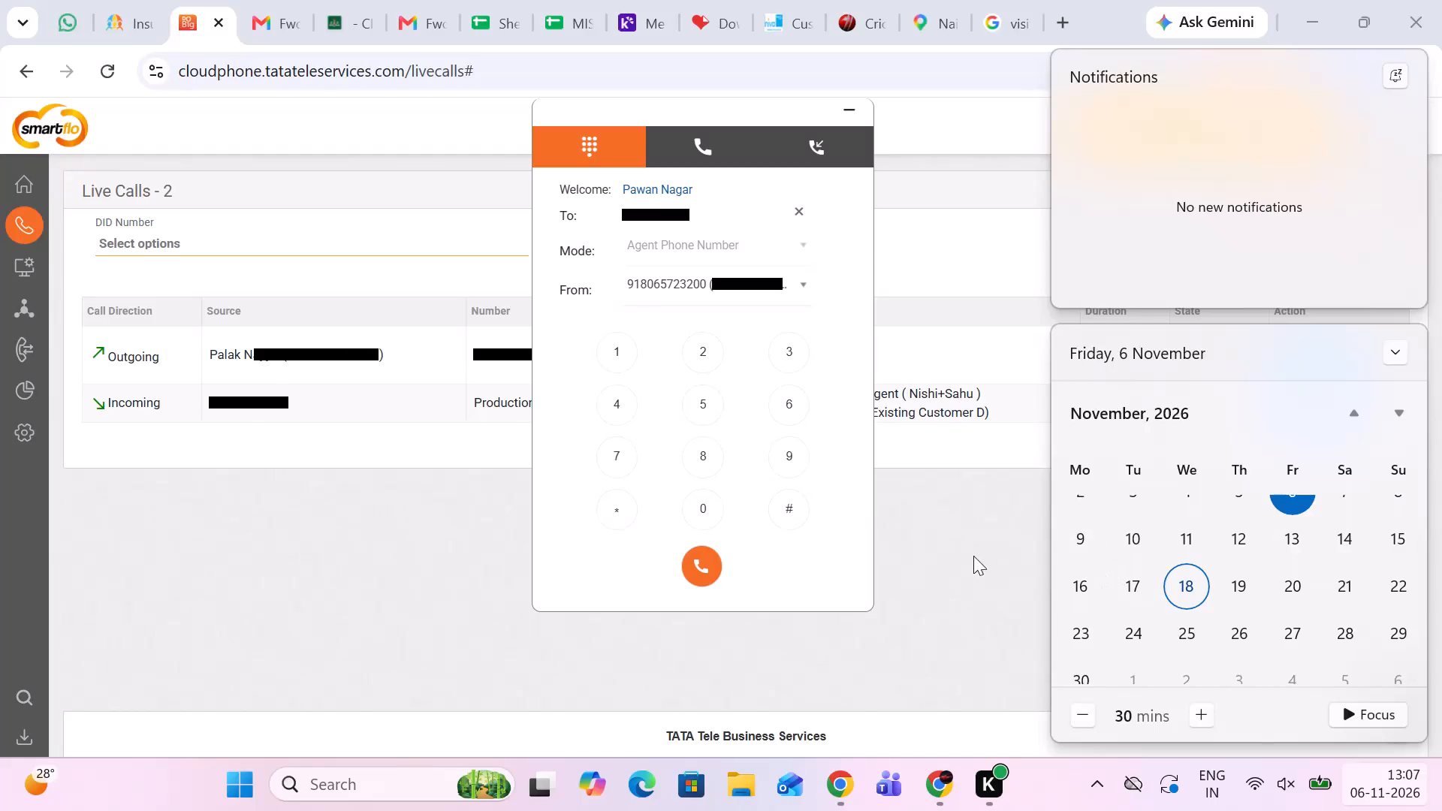
Close the system calendar and return to the Smartflo dialer on the Live Calls page.
click(969, 552)
click(1044, 547)
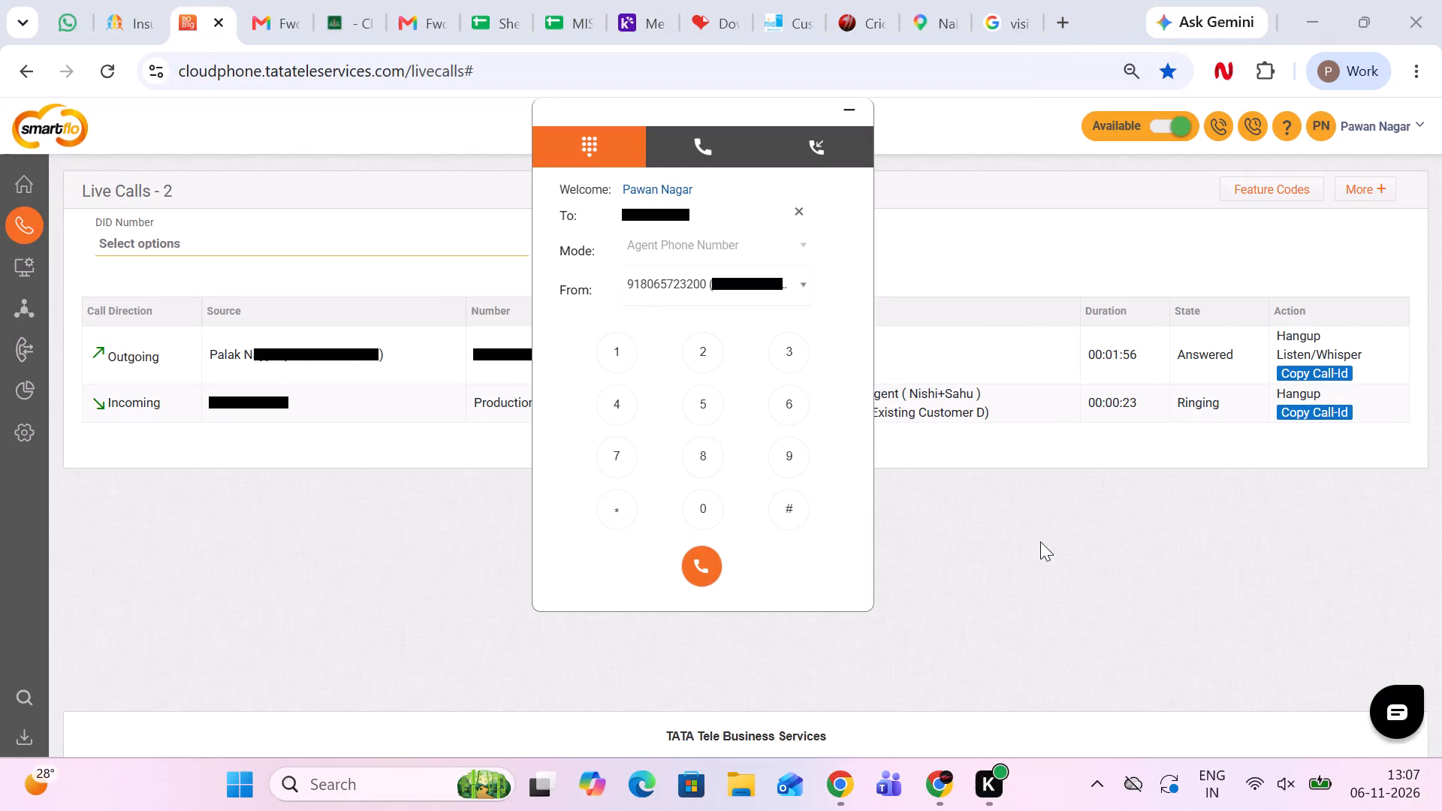
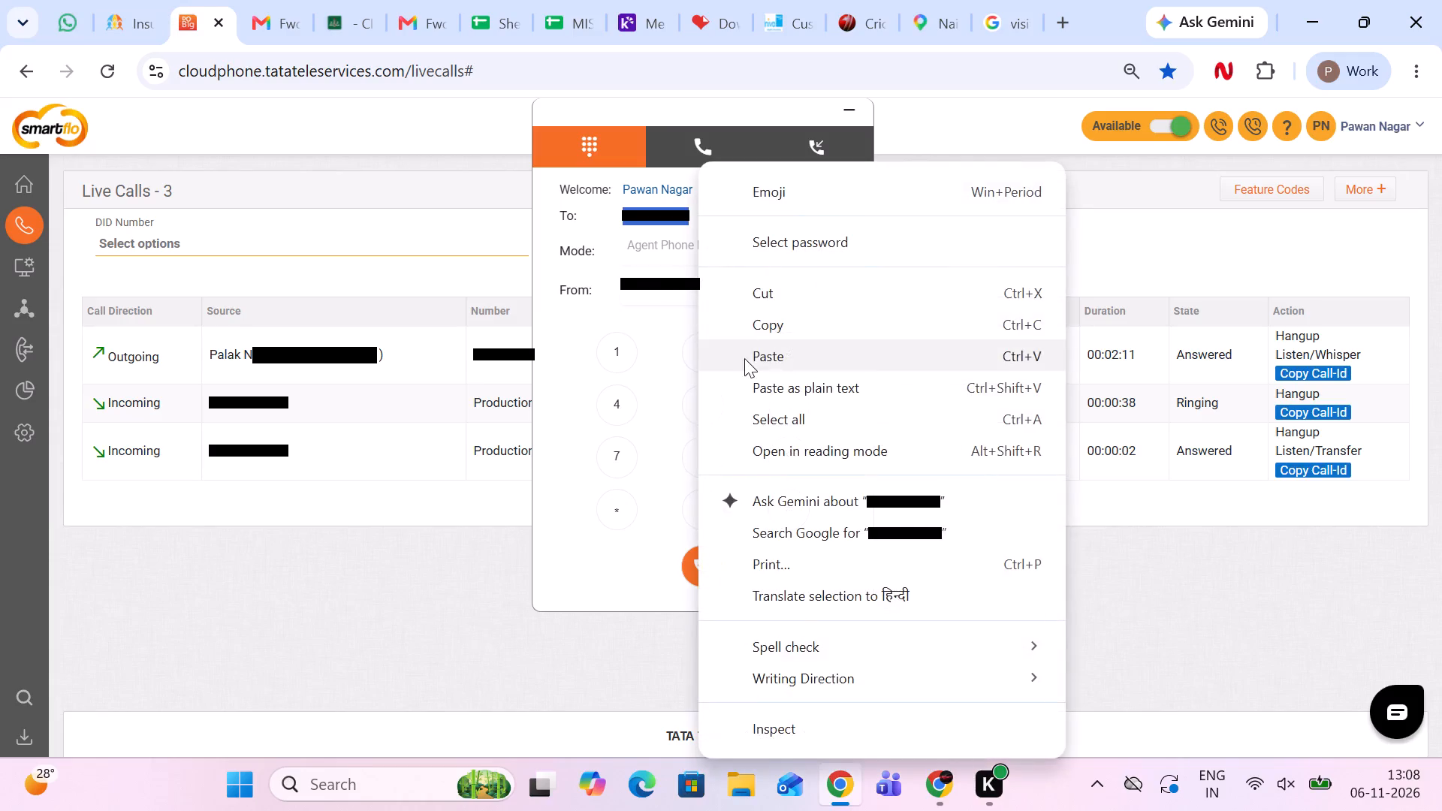
Replace the selected number in the dialer's To field with the copied phone number.
click(750, 357)
click(1250, 594)
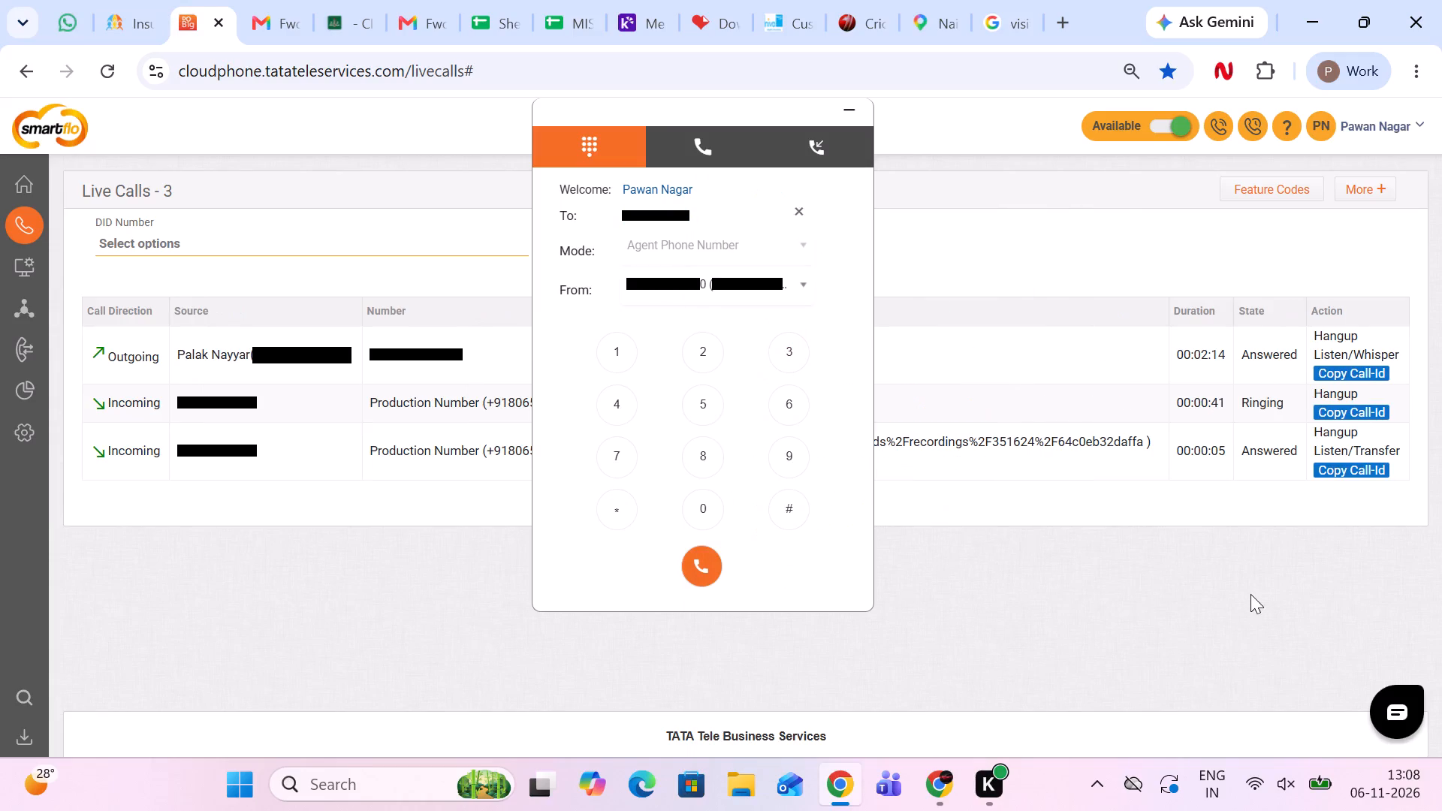
click(1260, 594)
Open the system calendar to view November 2026.
click(1364, 779)
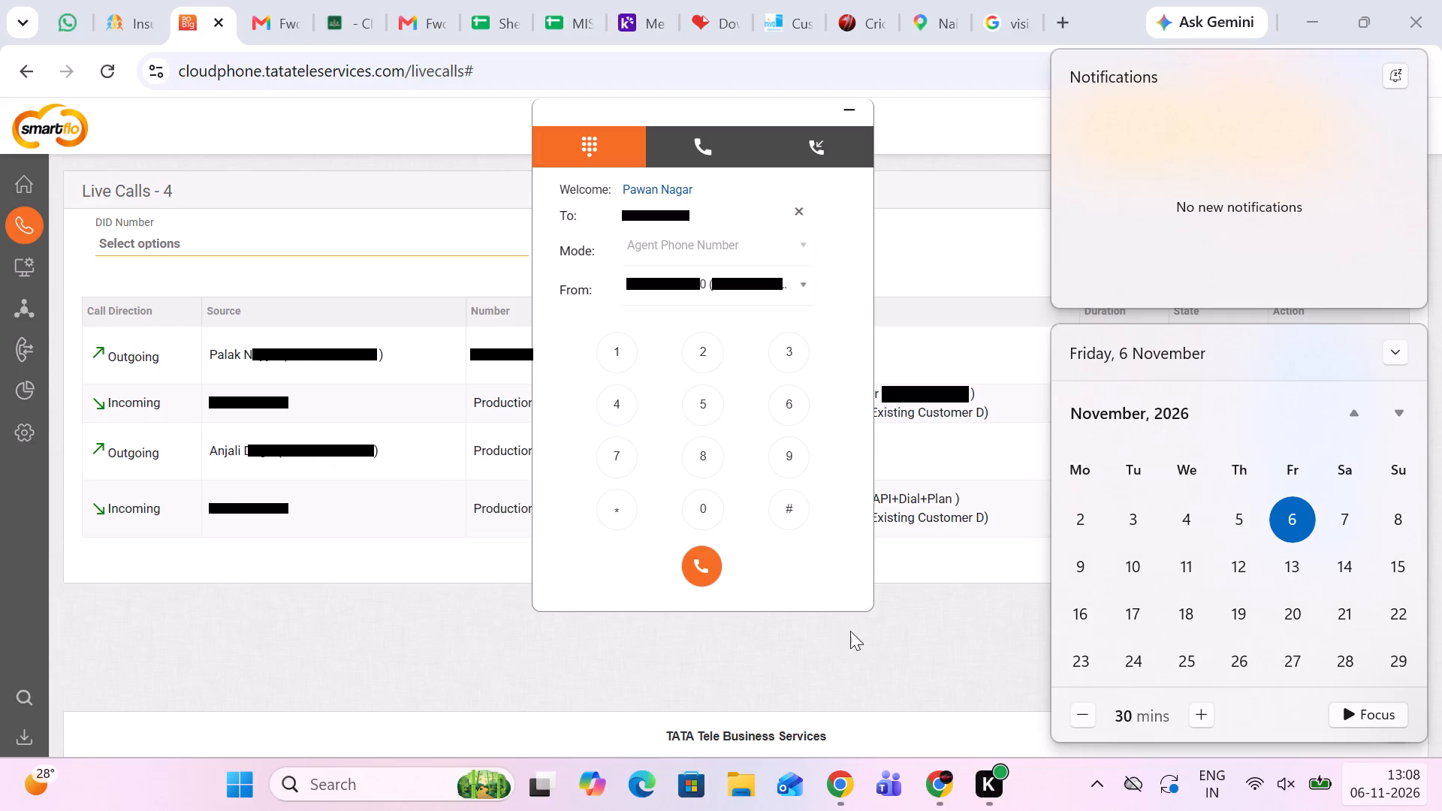
Dismiss the system calendar and return to the Live Calls page with the dialer kept open.
click(934, 631)
click(973, 626)
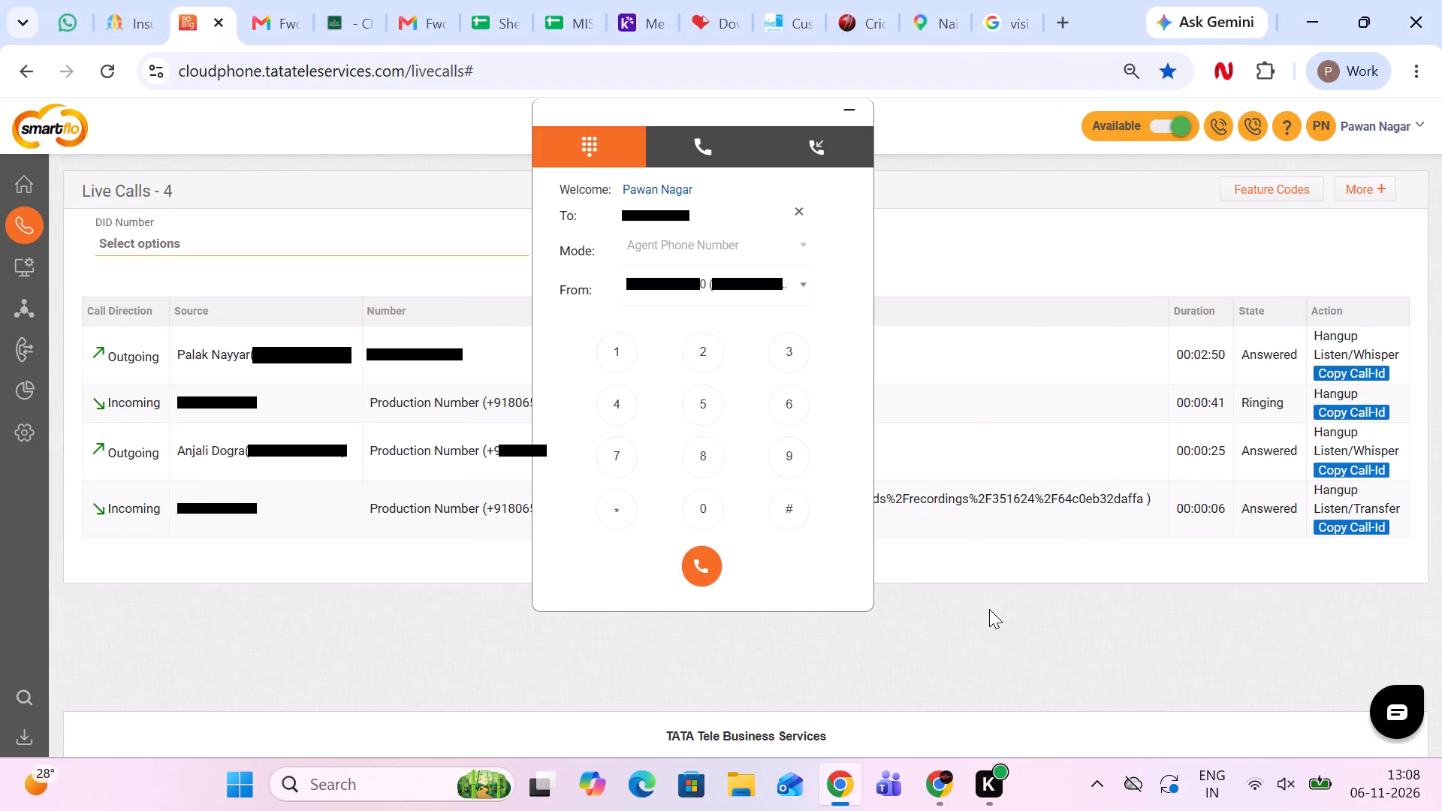
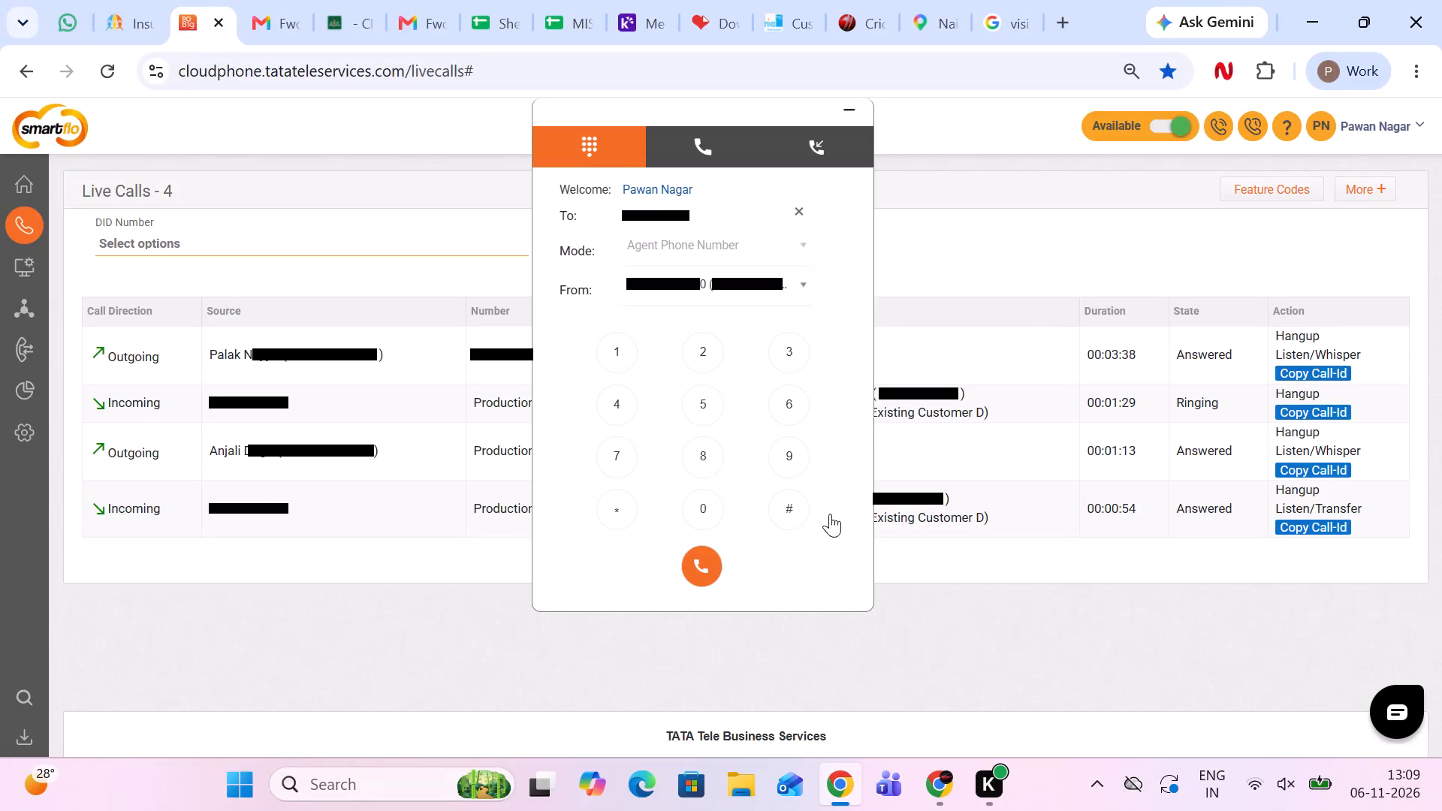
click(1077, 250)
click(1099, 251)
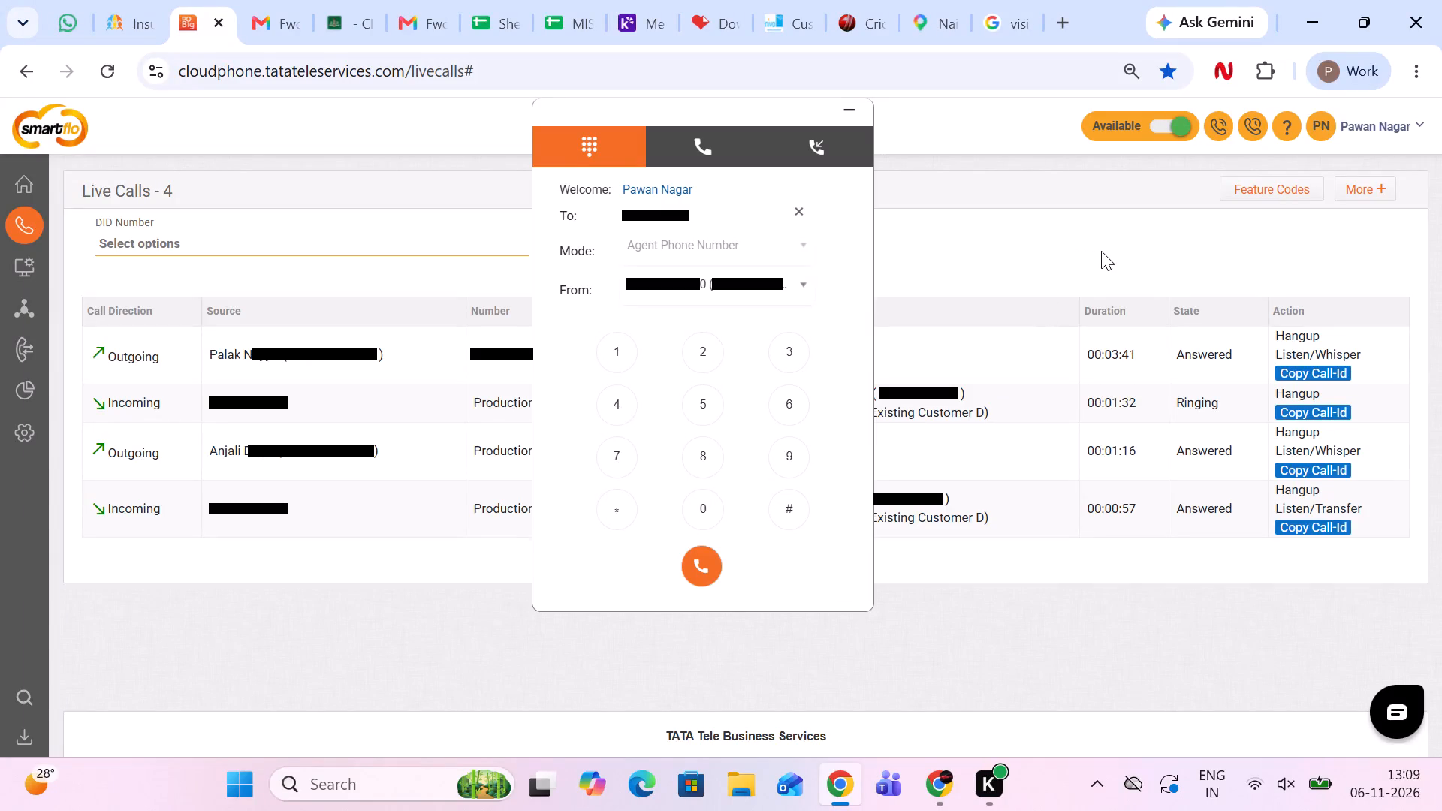
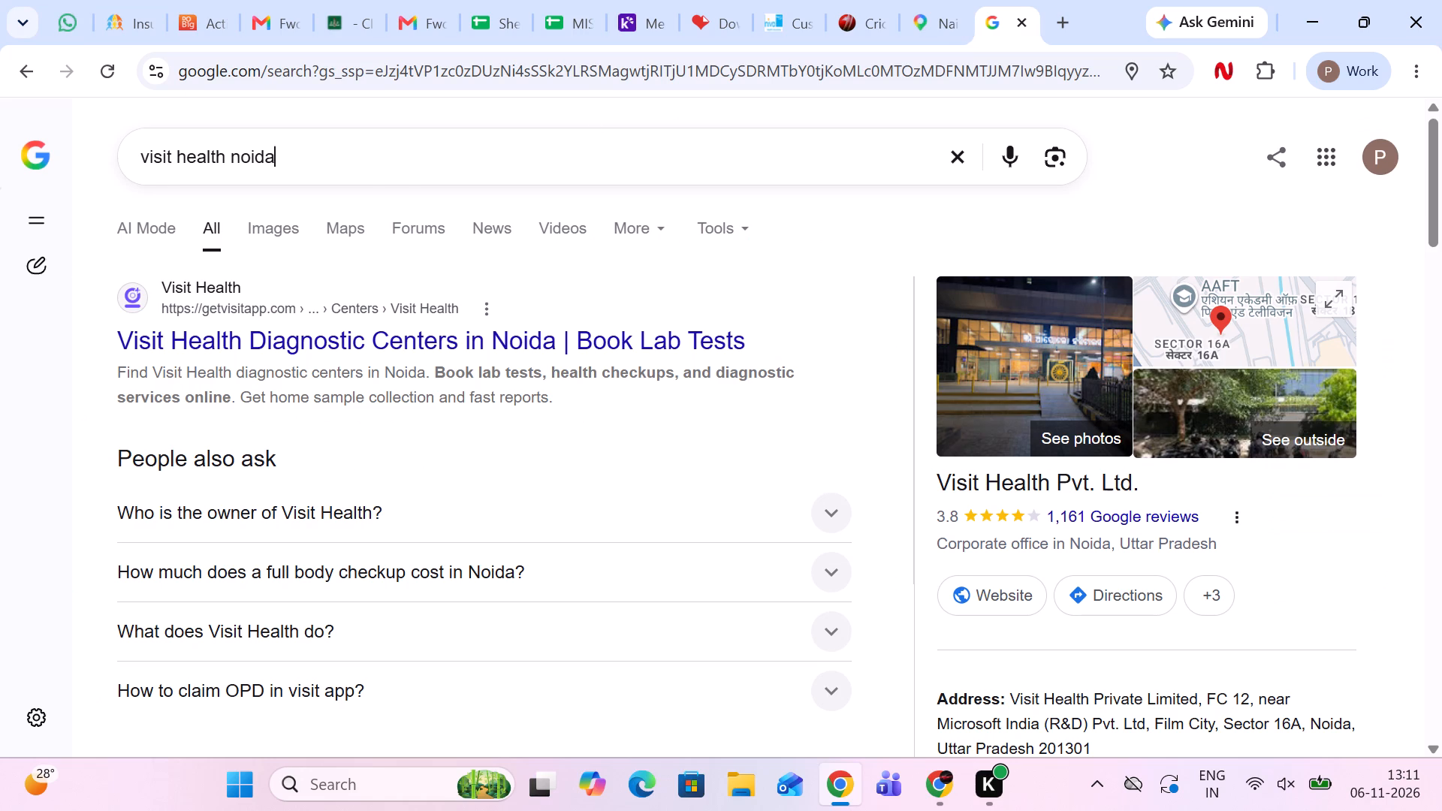
Search Google for "pencil heels for women" using the matching search suggestion.
text(pencil)
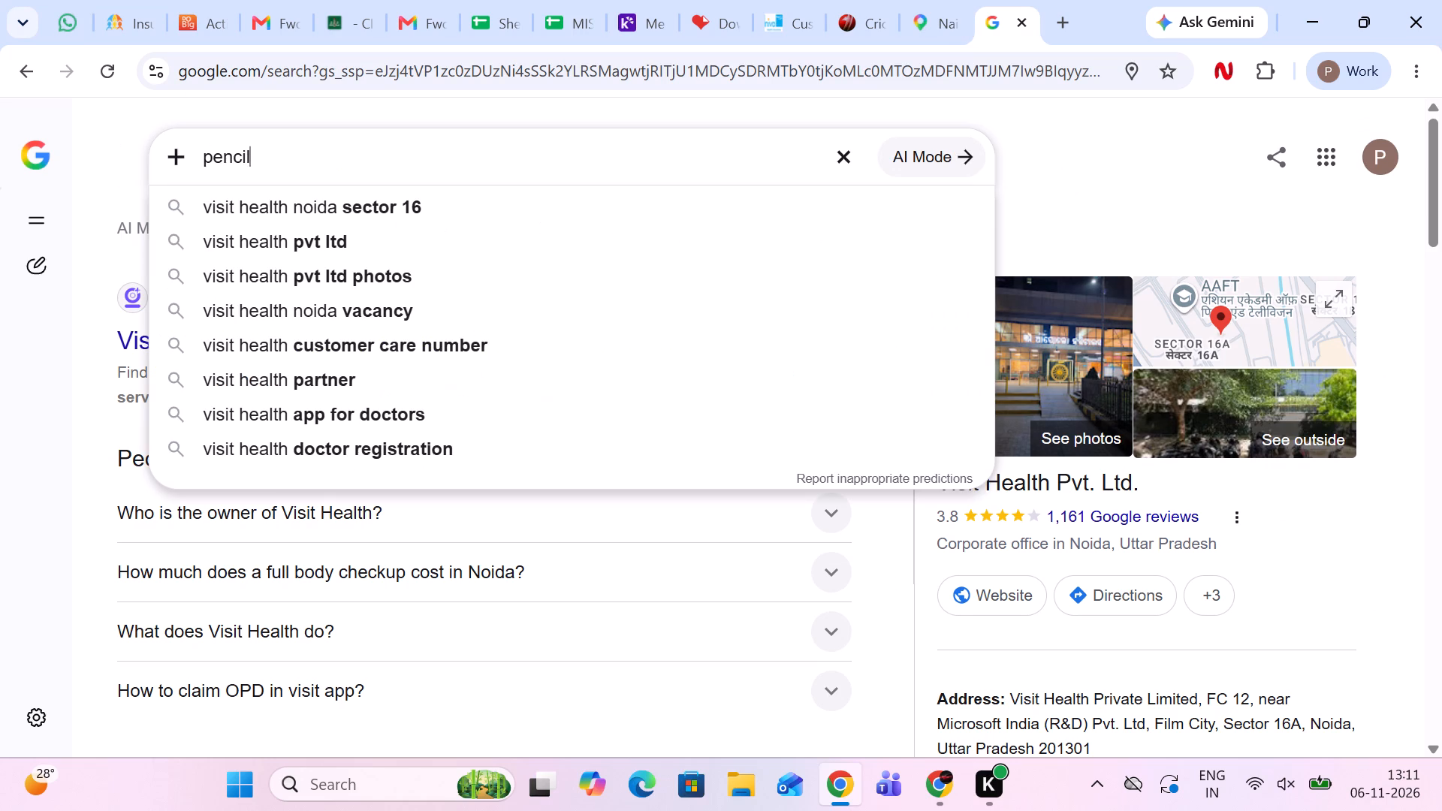
key(space)
text(hea)
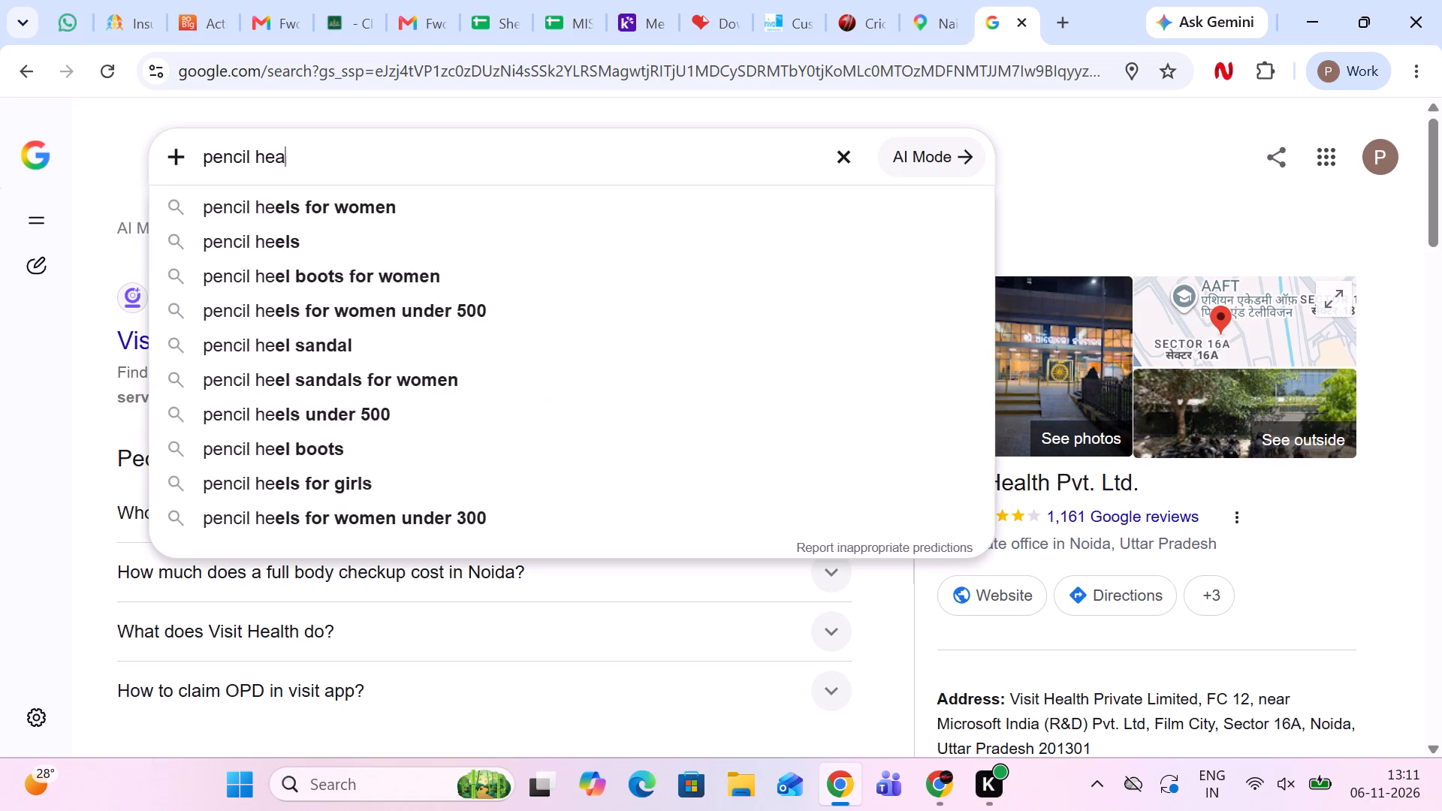
key(Down)
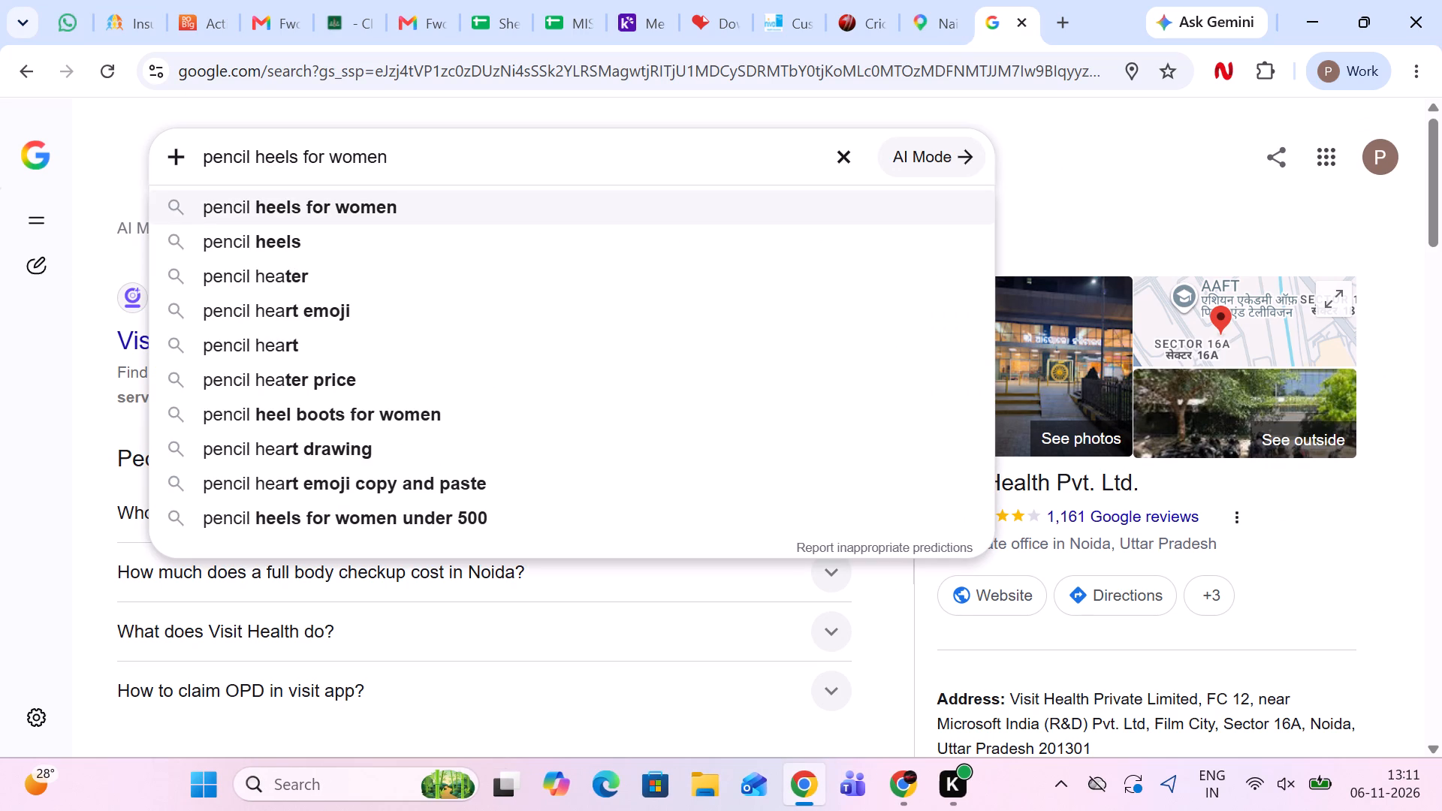
key(Return)
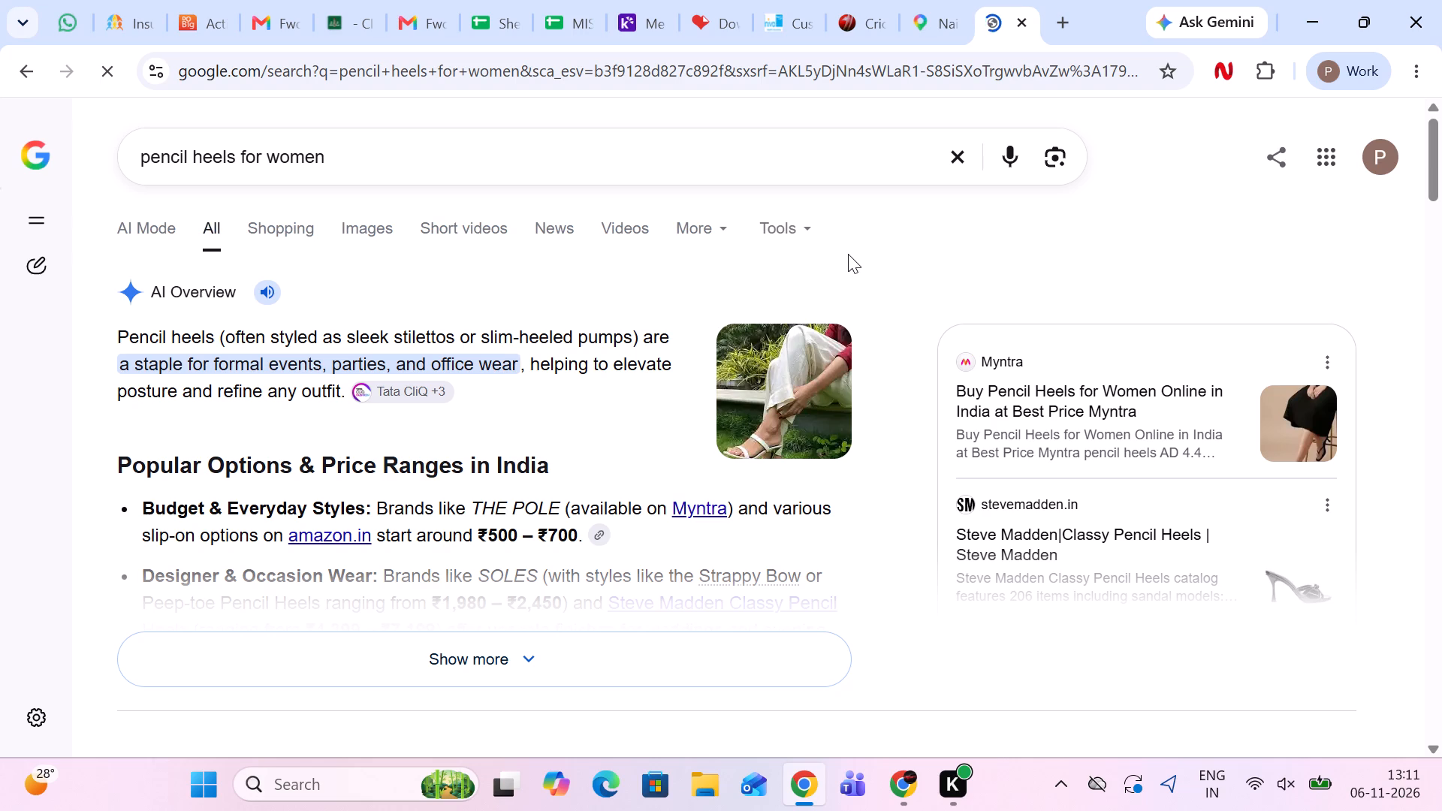
Look through the overview and shopping results for pencil heels, and return to the "visit health noida" results.
scroll(858, 241, down, 2)
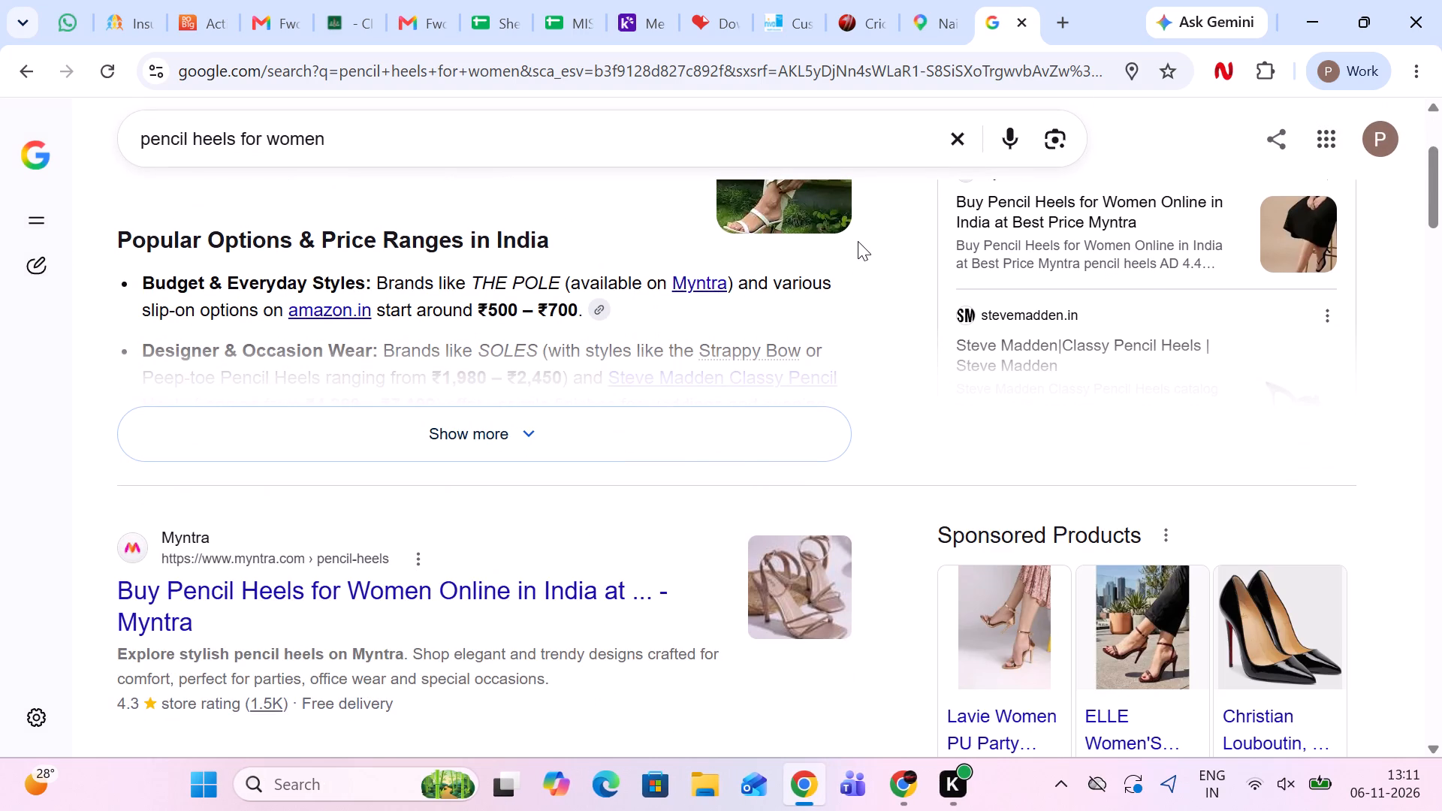
scroll(858, 241, down, 2)
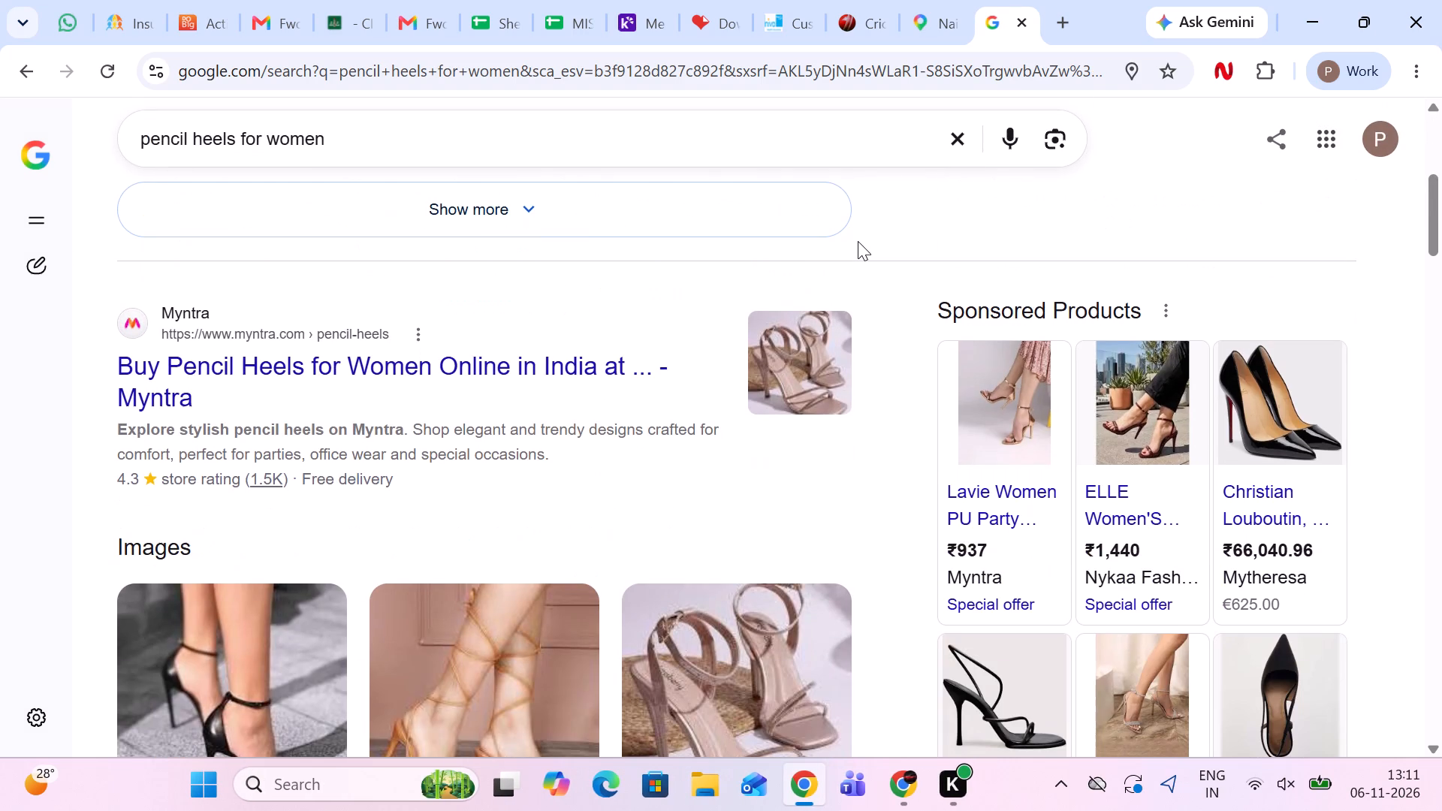
scroll(858, 241, up, 2)
scroll(858, 241, down, 2)
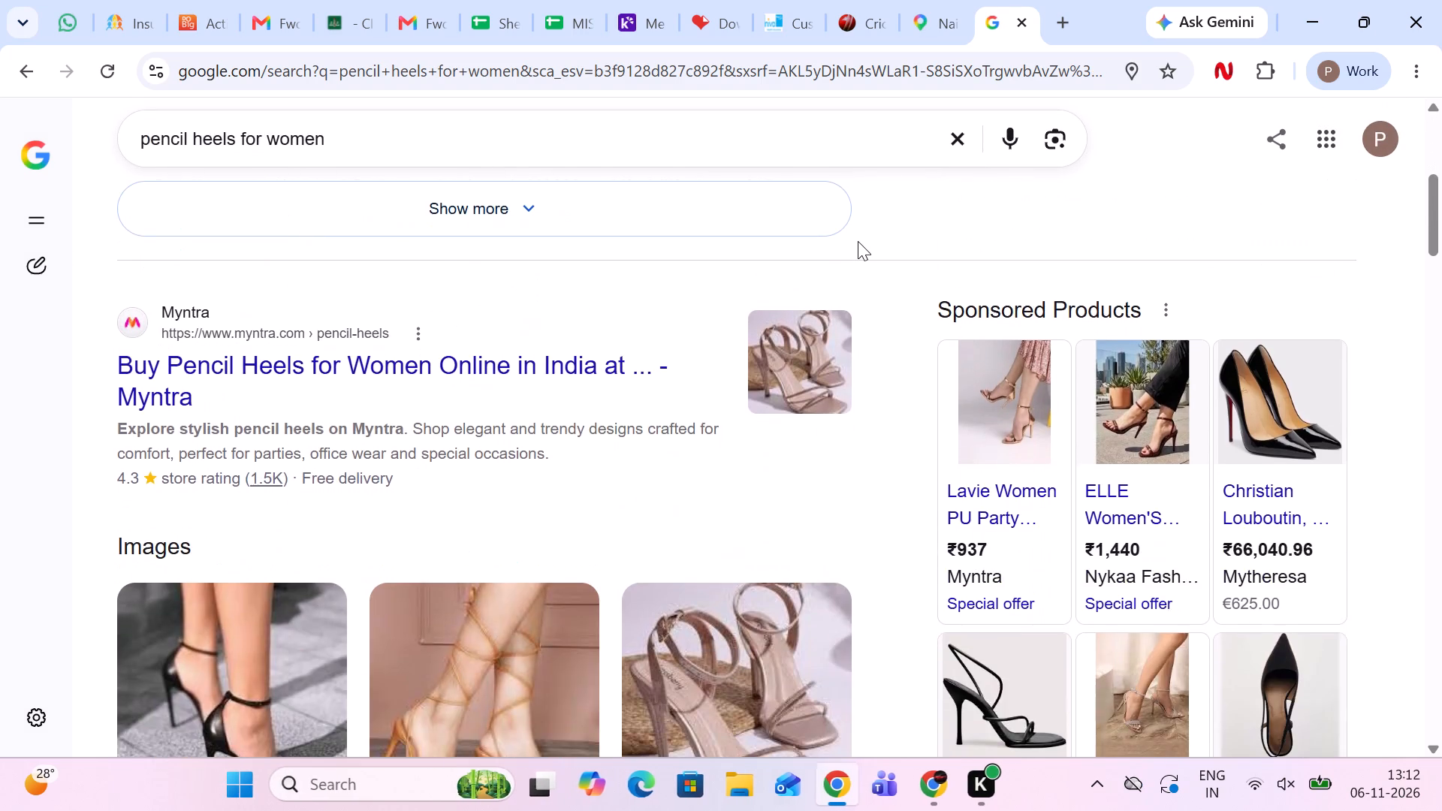
scroll(858, 241, down, 3)
scroll(858, 241, up, 7)
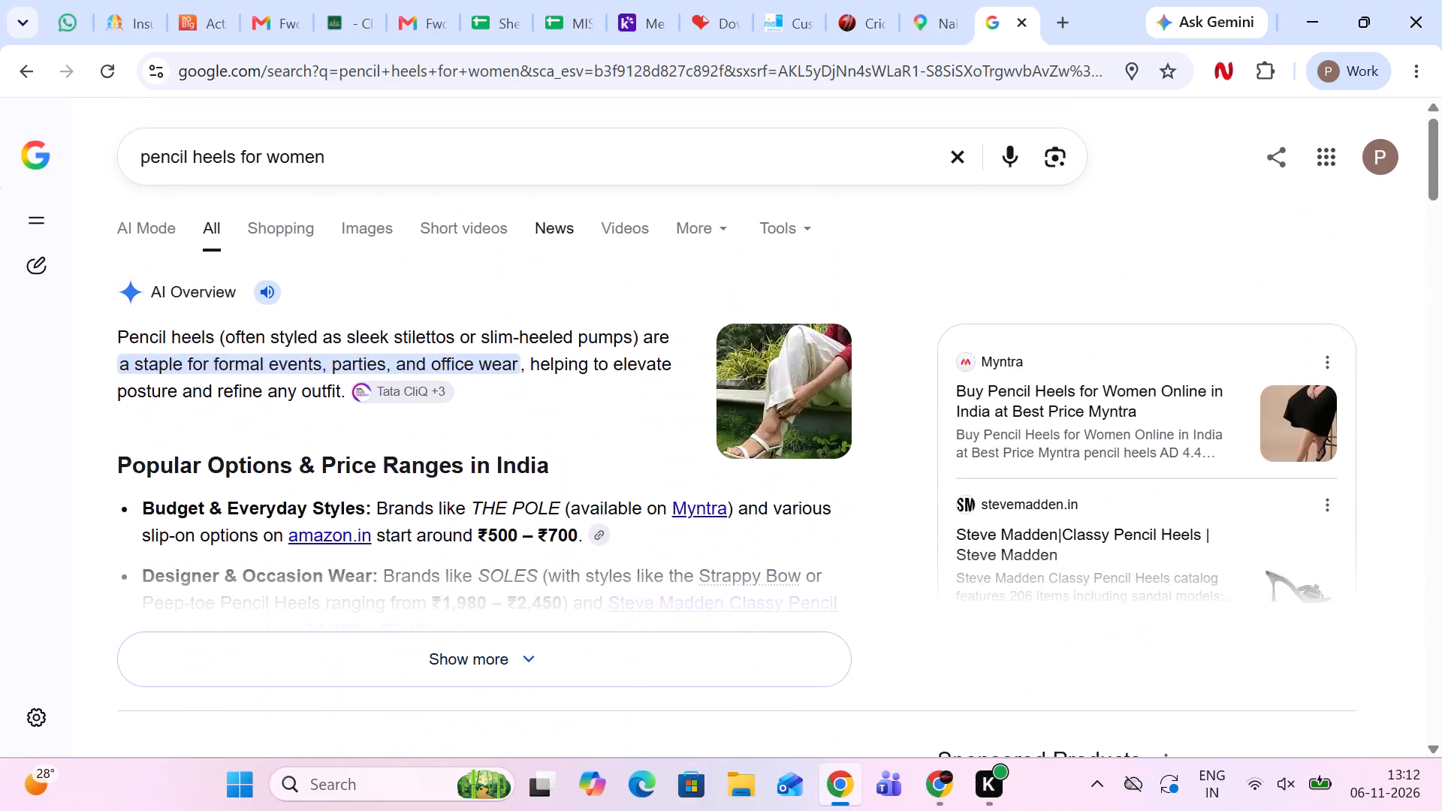
click(17, 71)
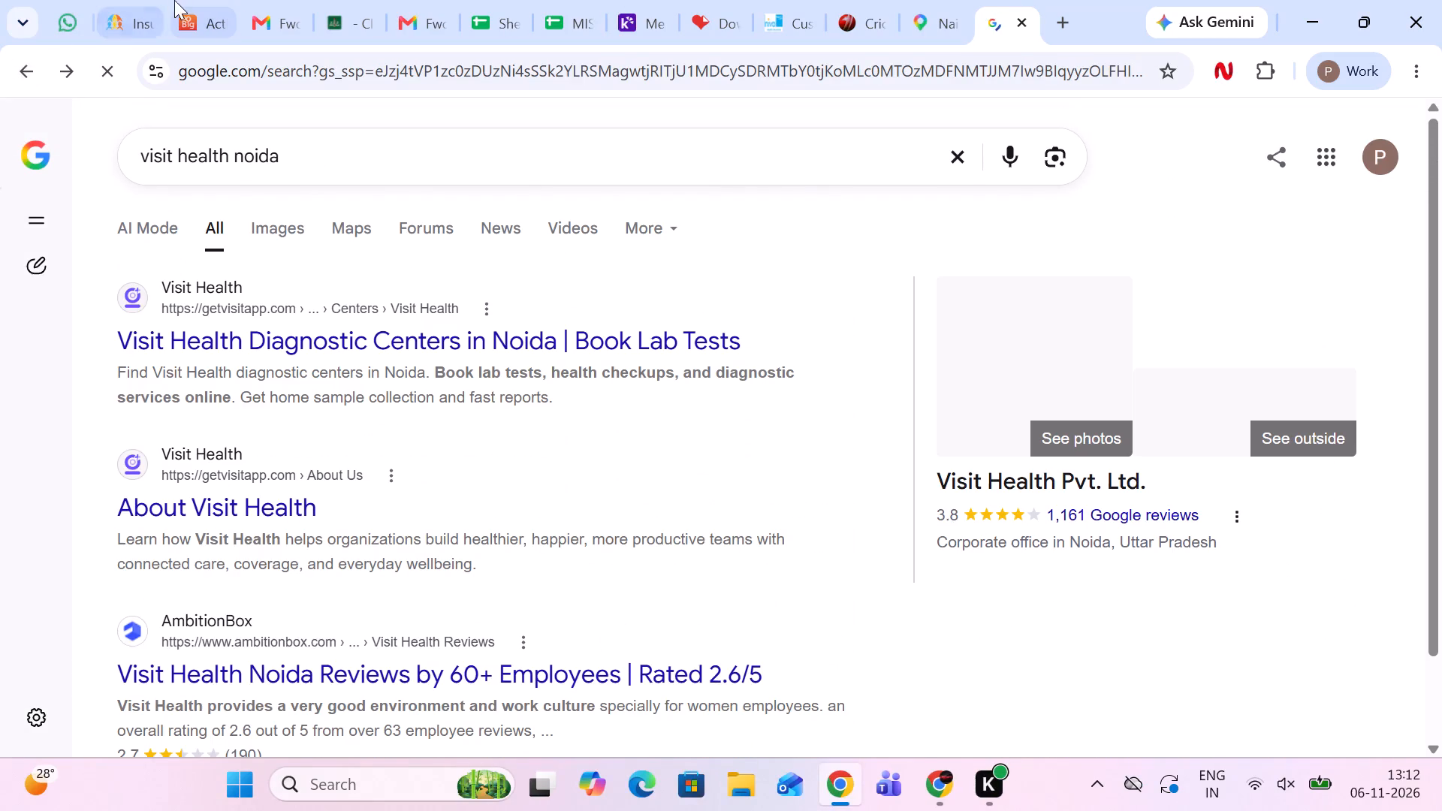
Switch to the Smartflo Live Calls page and monitor the direction, duration and state of the ongoing calls.
click(192, 0)
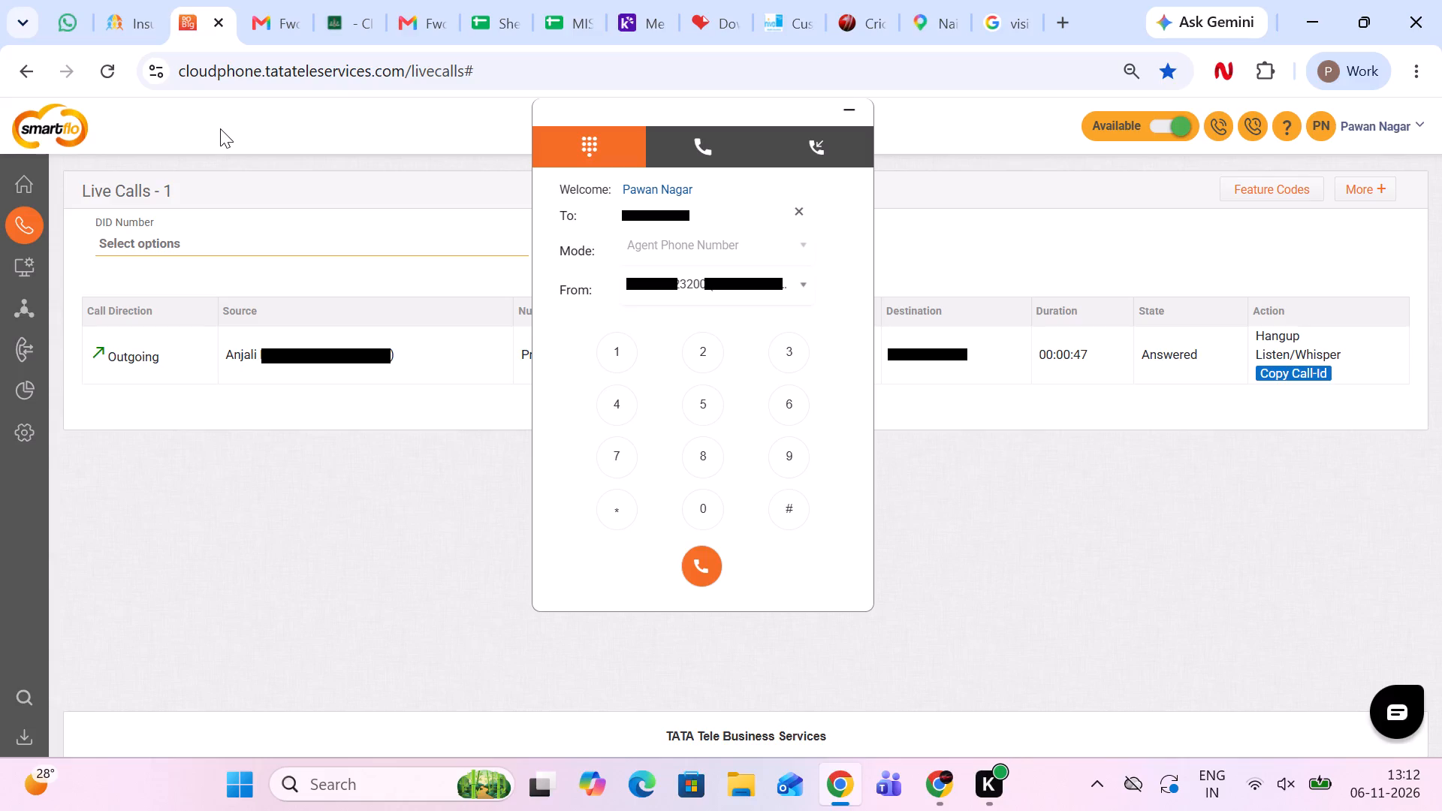
click(1031, 500)
click(1070, 504)
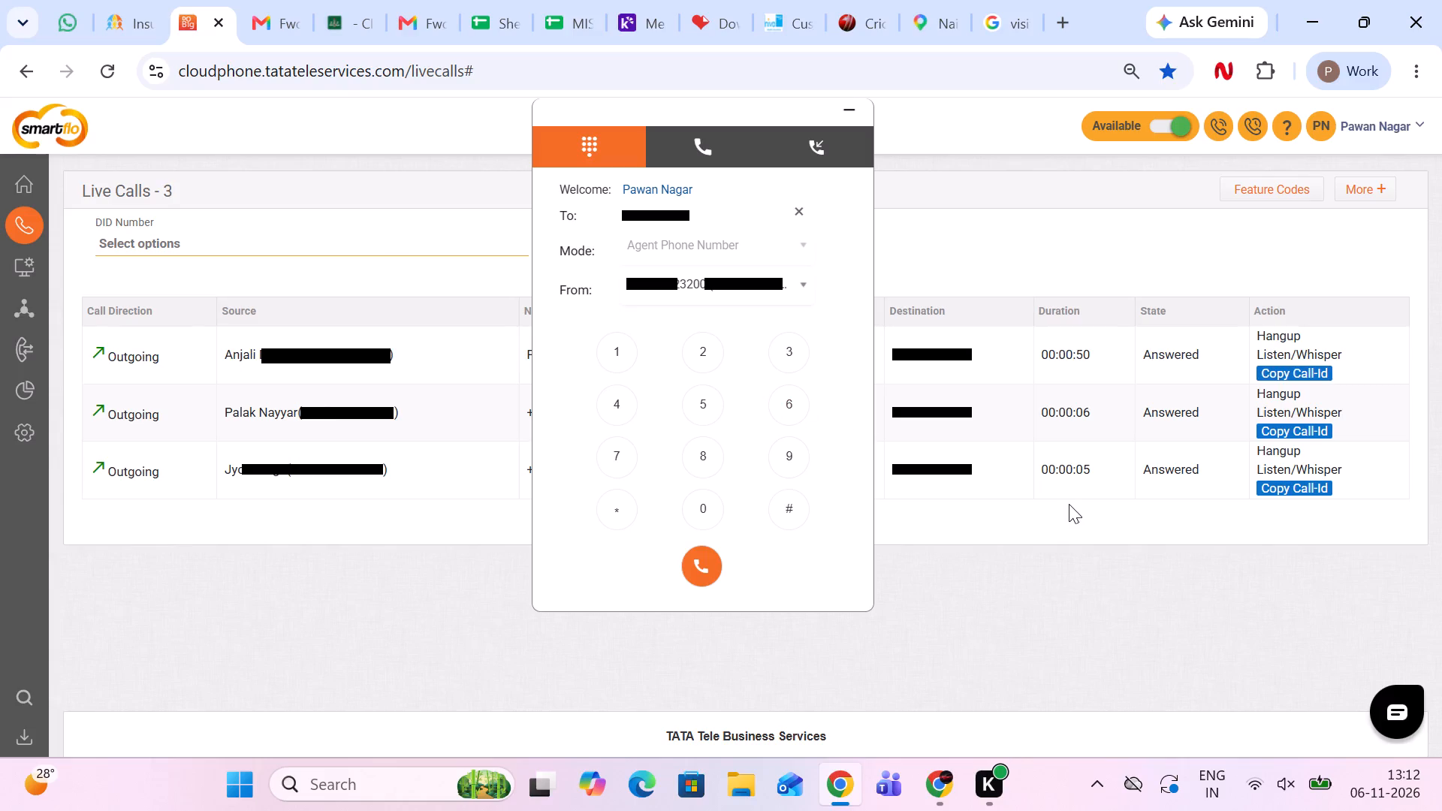
click(1000, 560)
click(1063, 629)
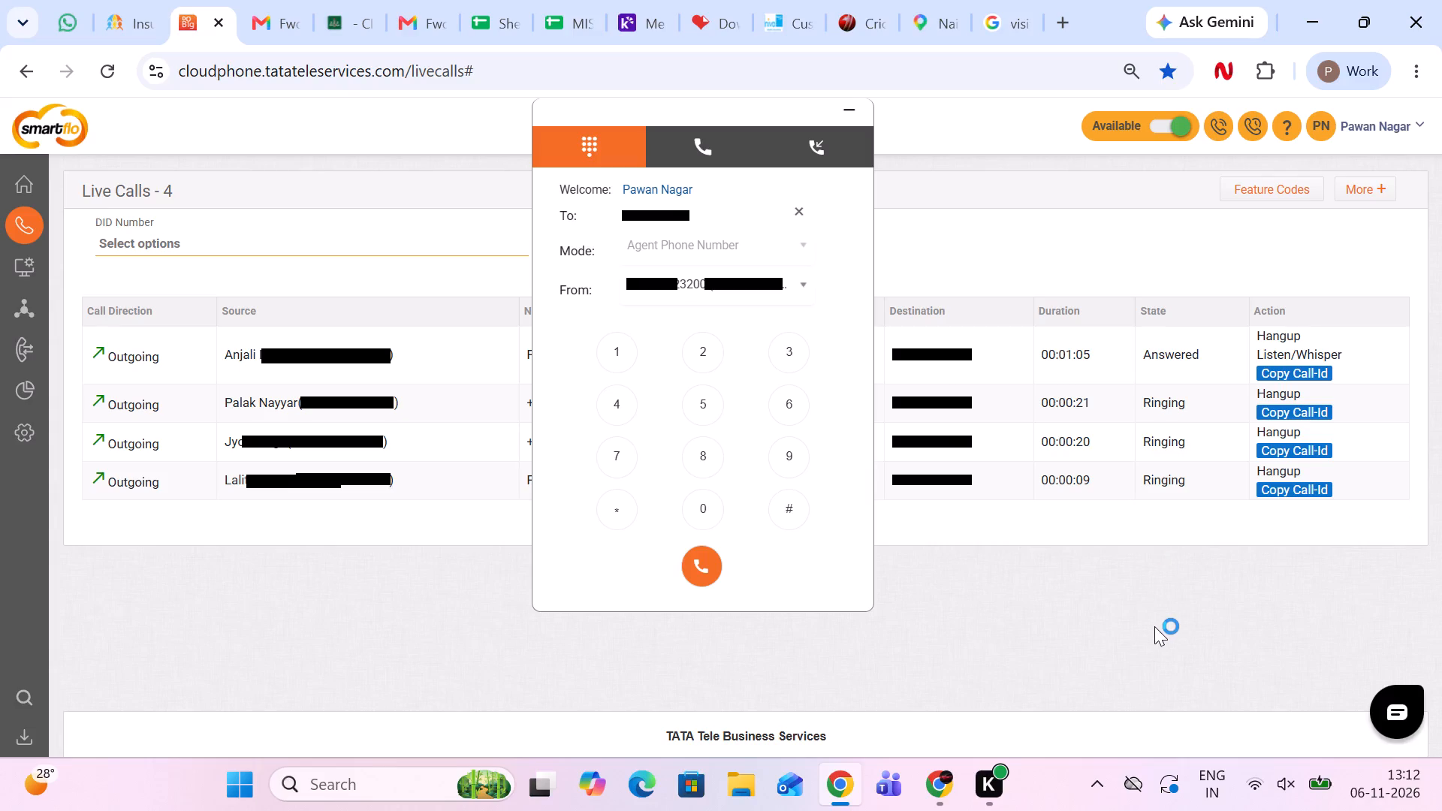
click(1059, 587)
click(1086, 585)
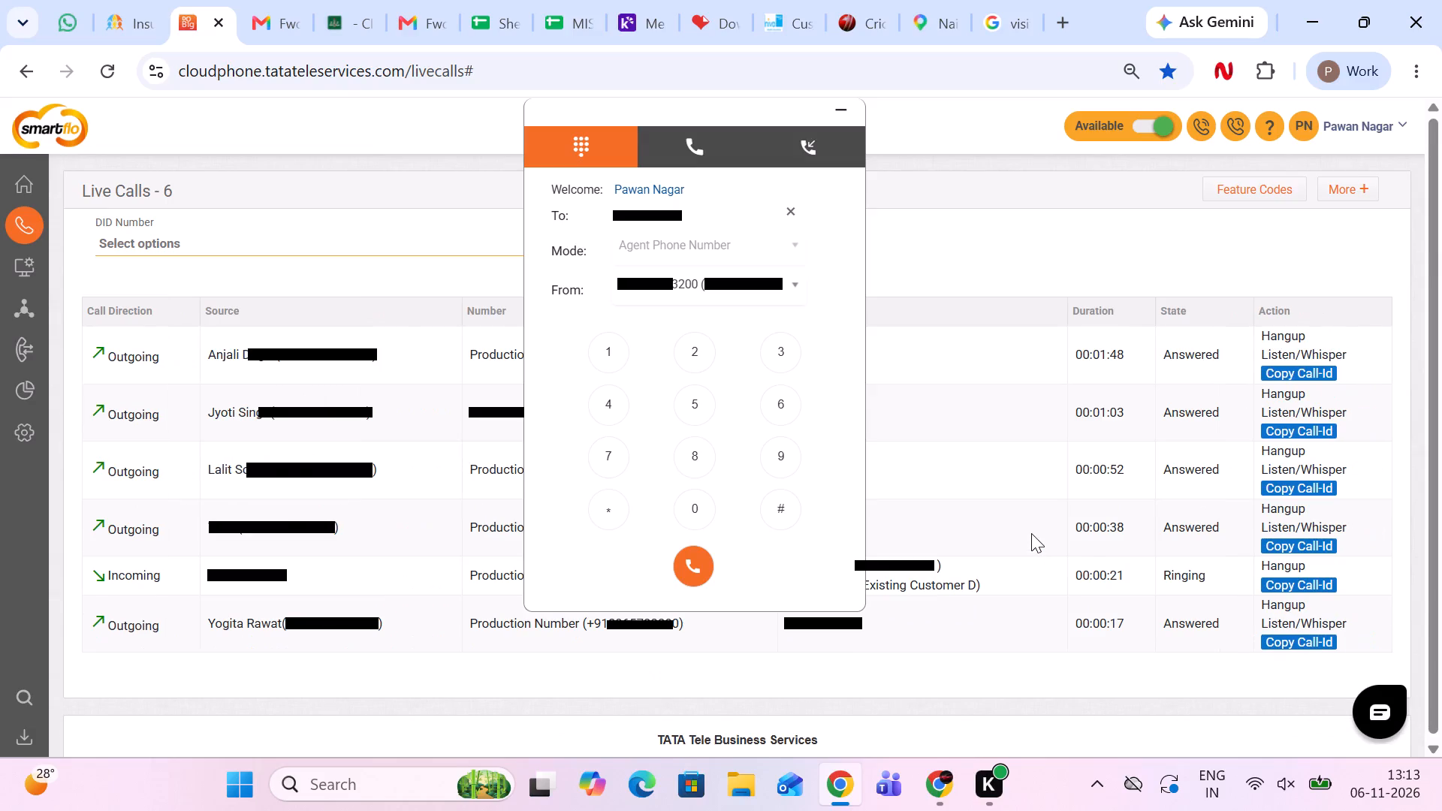
Expand the additional Live Calls statistics to check the incoming and click-to-call summary, and collapse them again.
click(1351, 182)
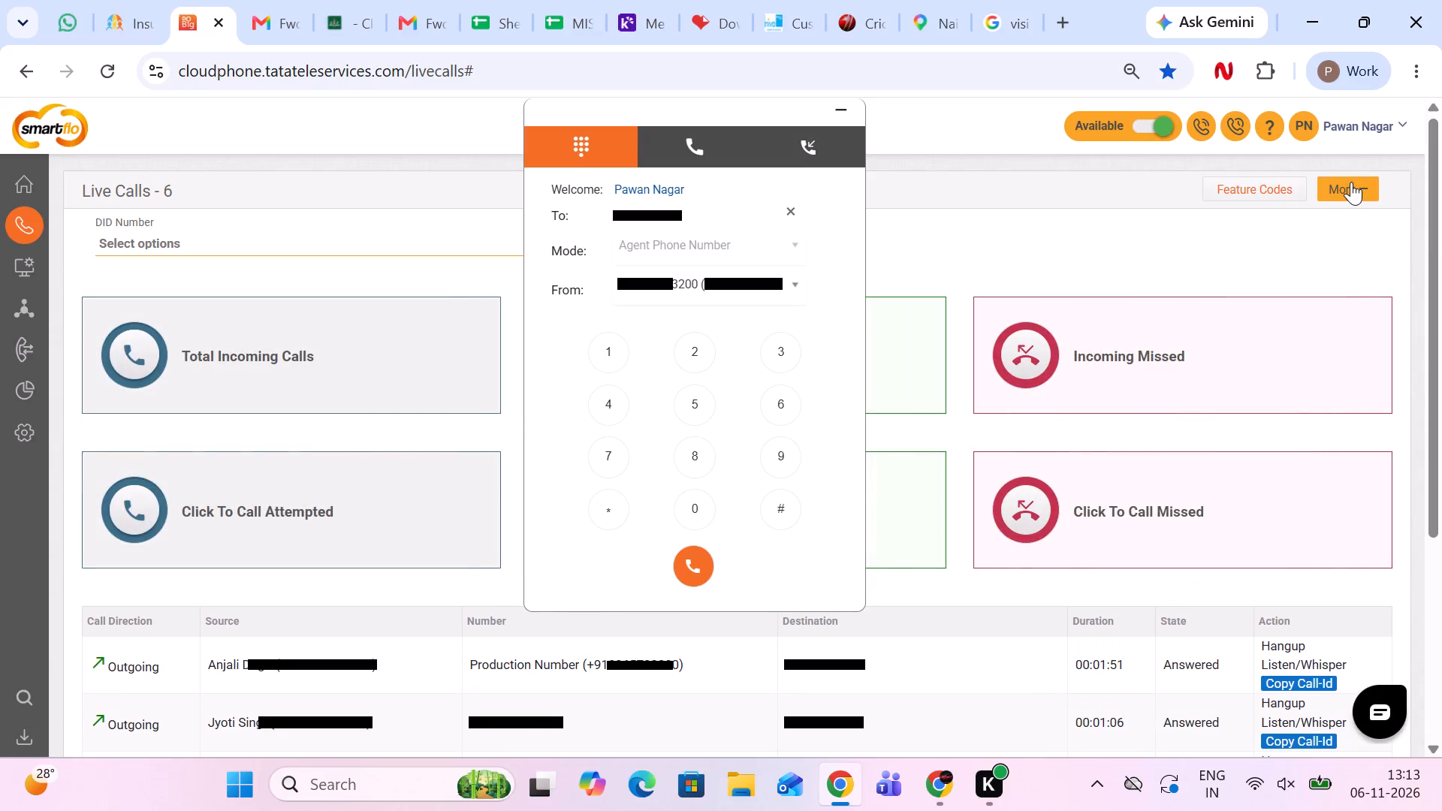
click(1351, 181)
click(1351, 181)
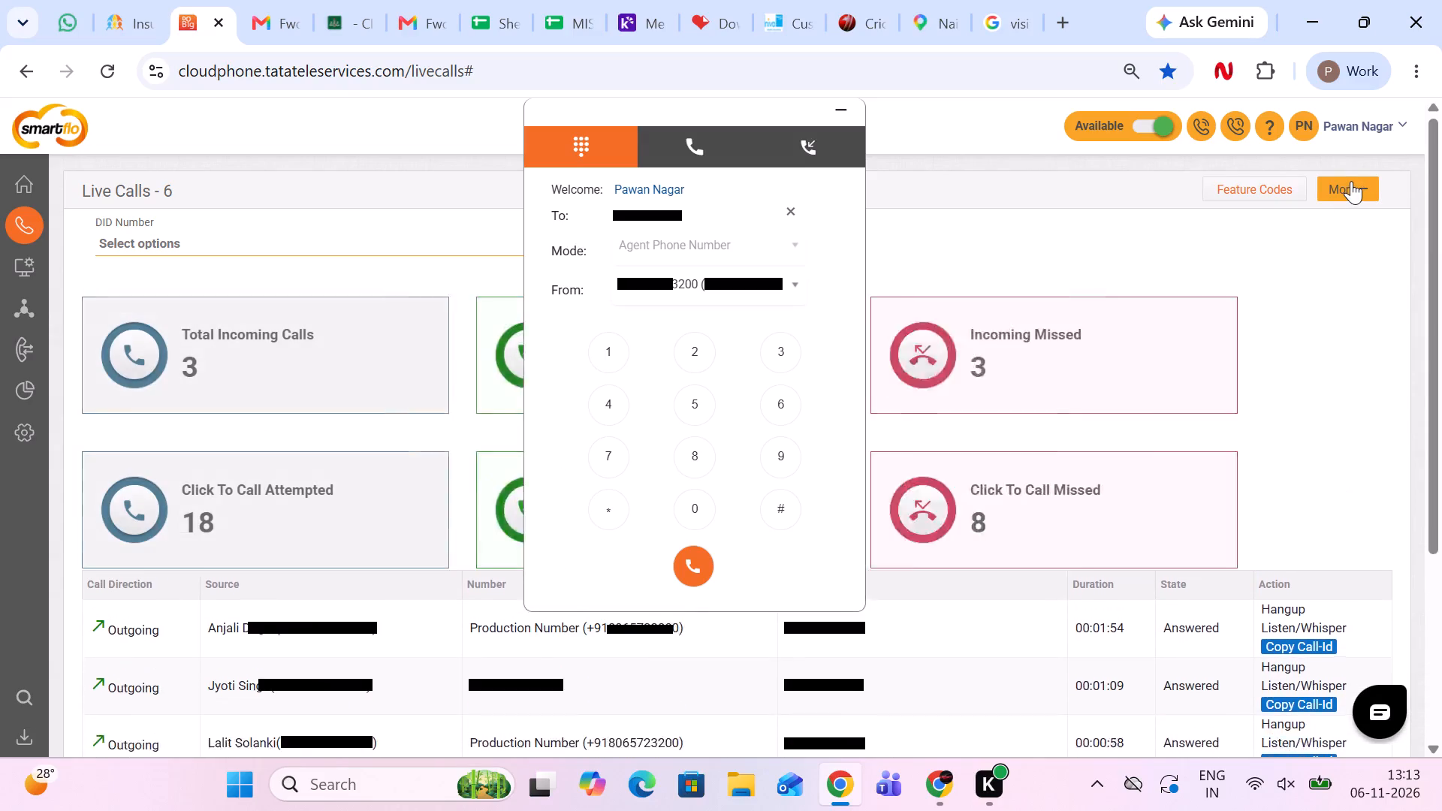
click(1351, 182)
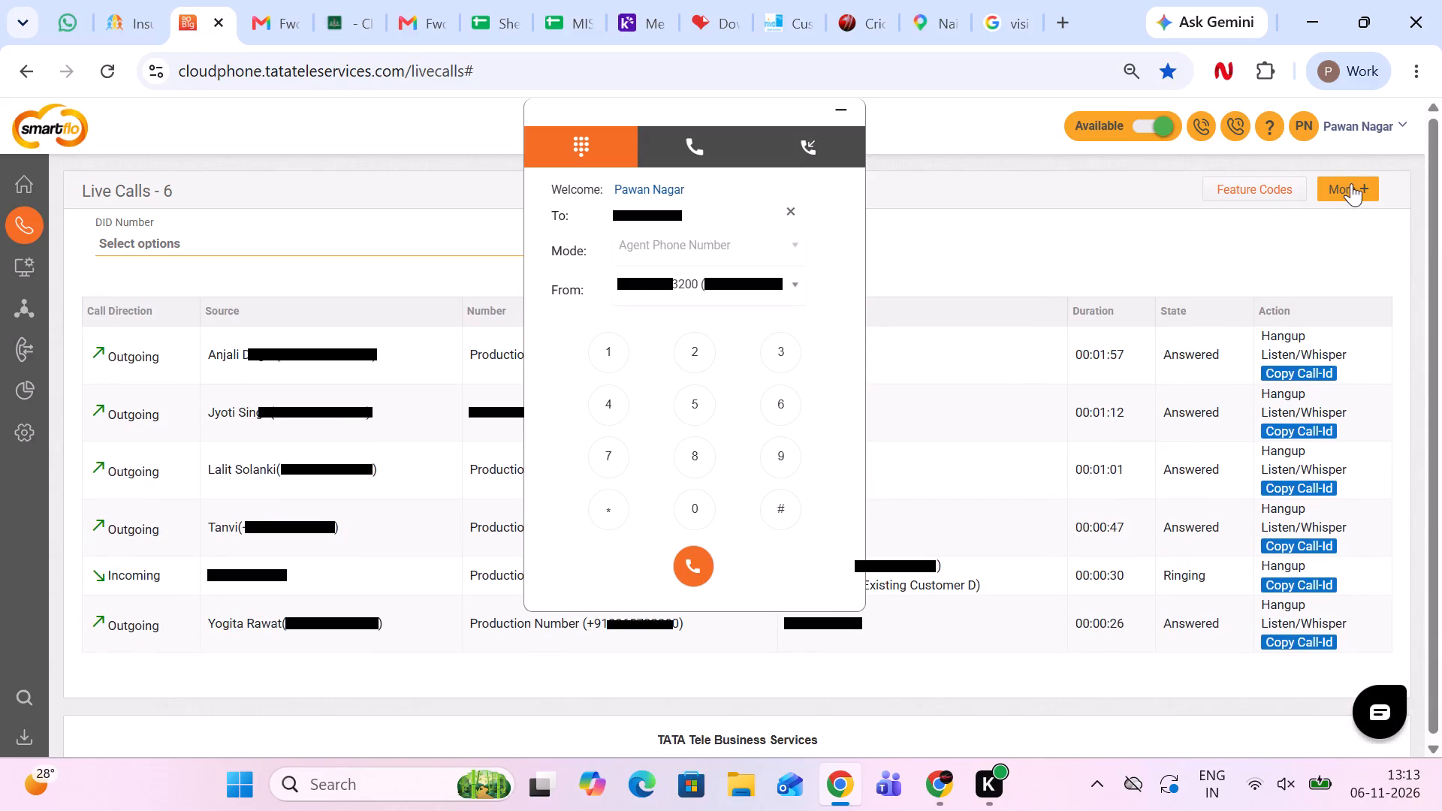
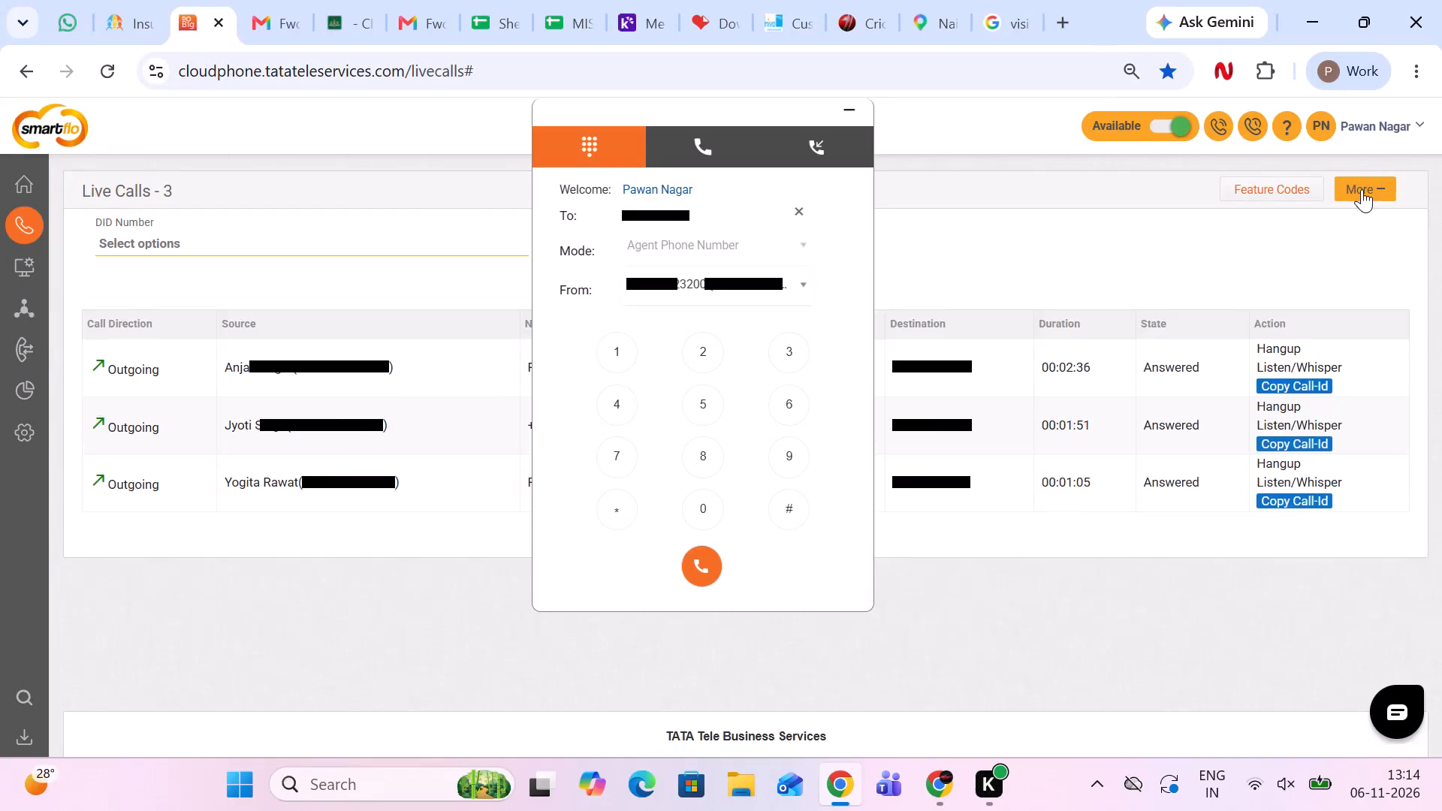
Reload the Smartflo Live Calls page and reopen the call dialer.
click(1362, 189)
click(110, 71)
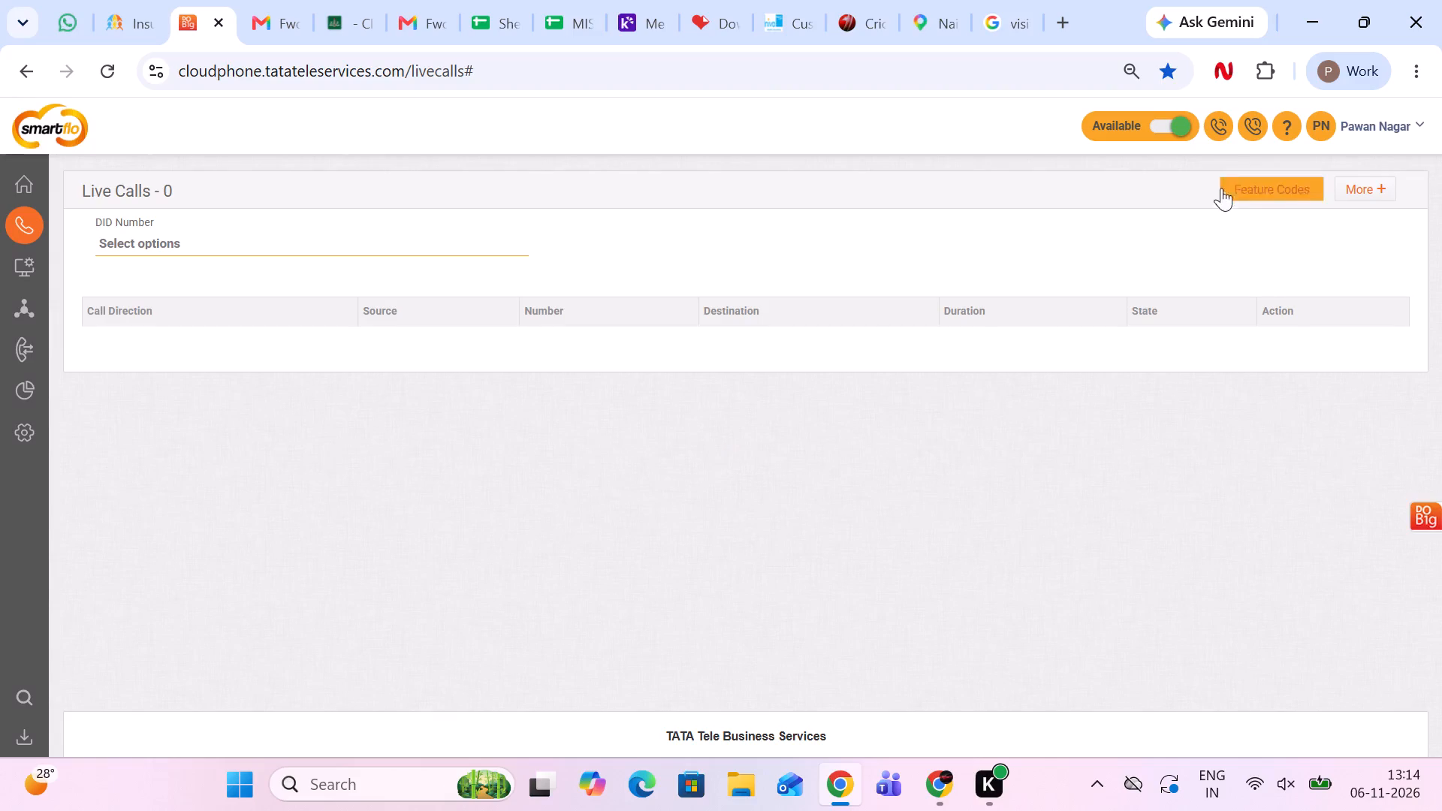
click(1219, 134)
click(1024, 454)
click(1100, 450)
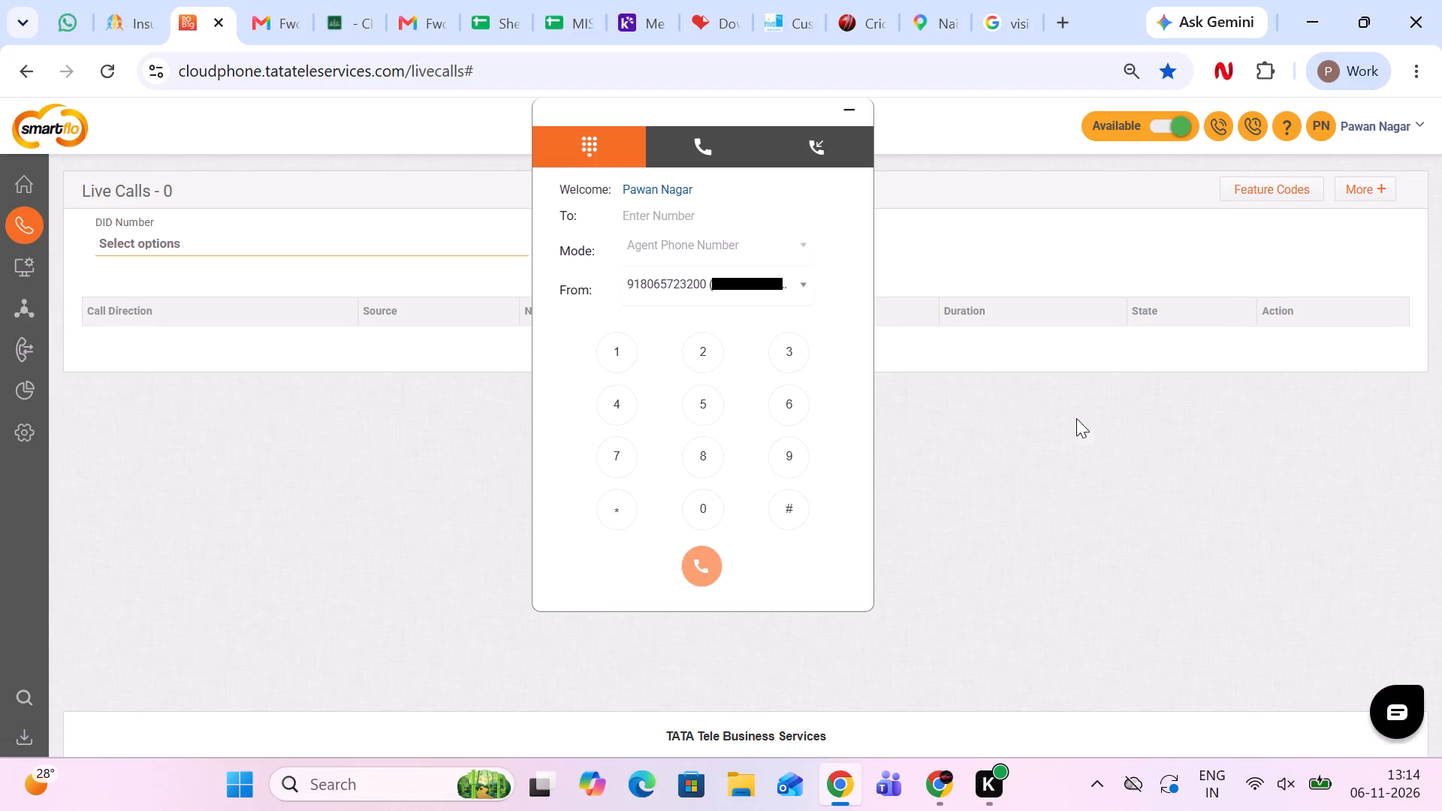
Switch to the Insurance Samadhan complaints page to view the list of matching complaints.
click(123, 0)
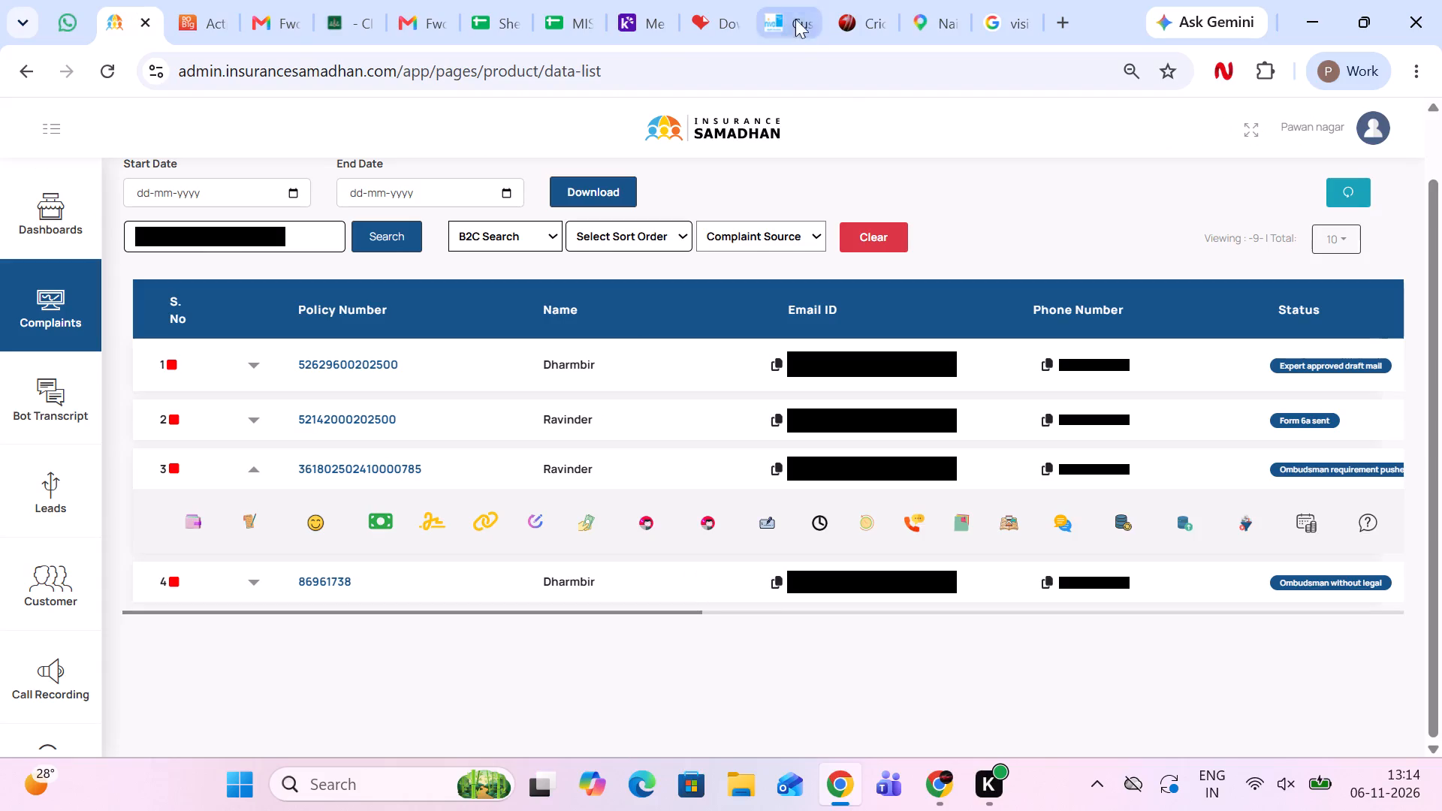
click(991, 205)
click(1021, 203)
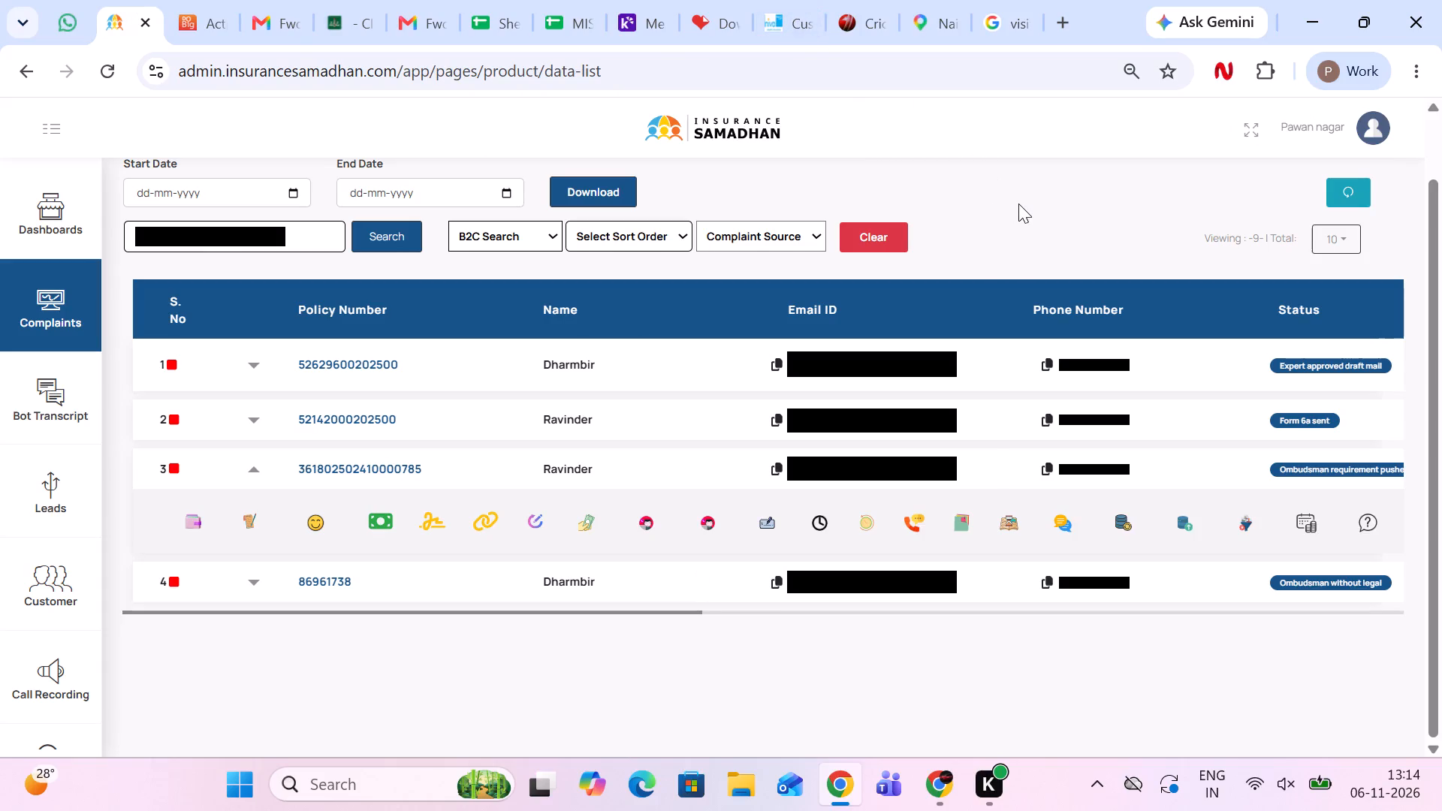
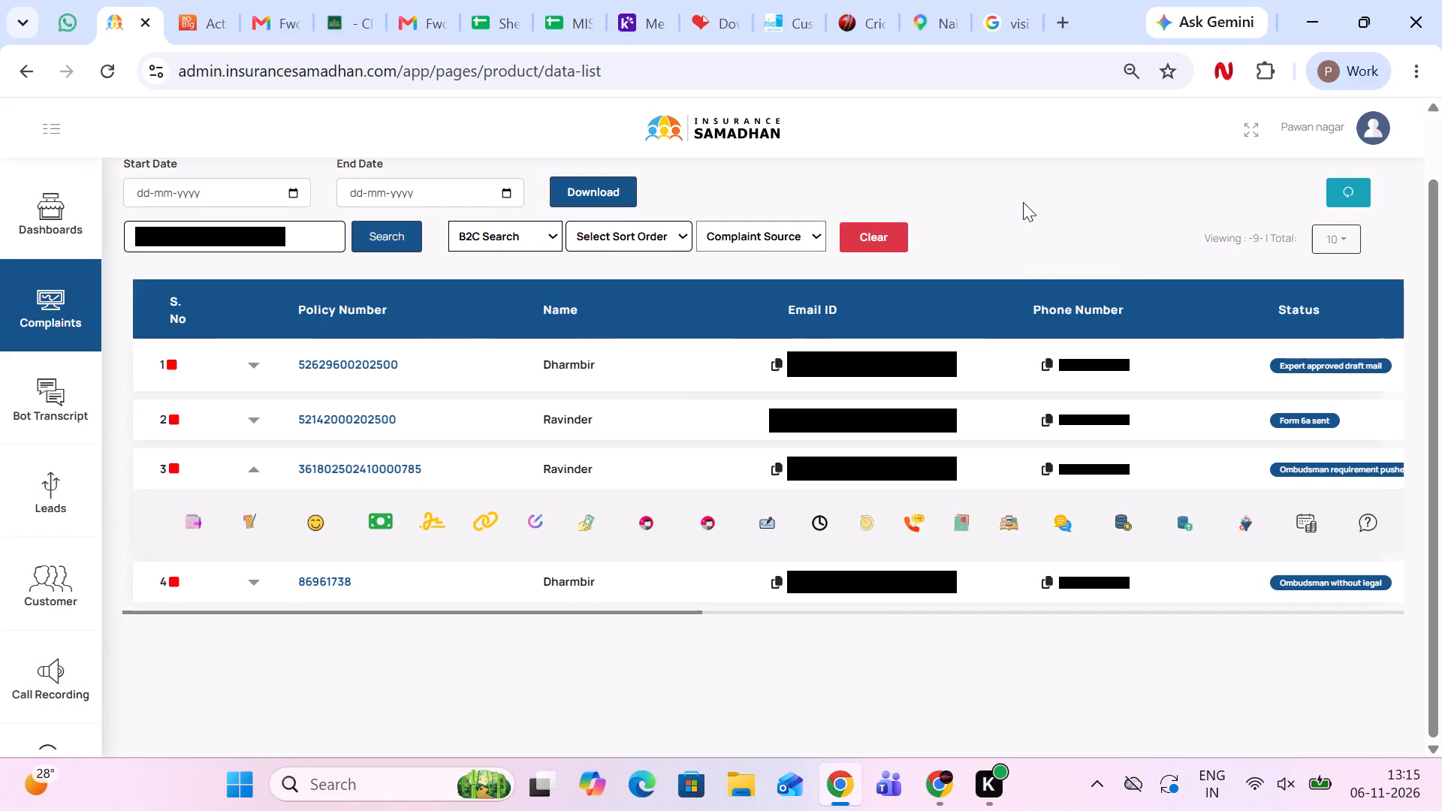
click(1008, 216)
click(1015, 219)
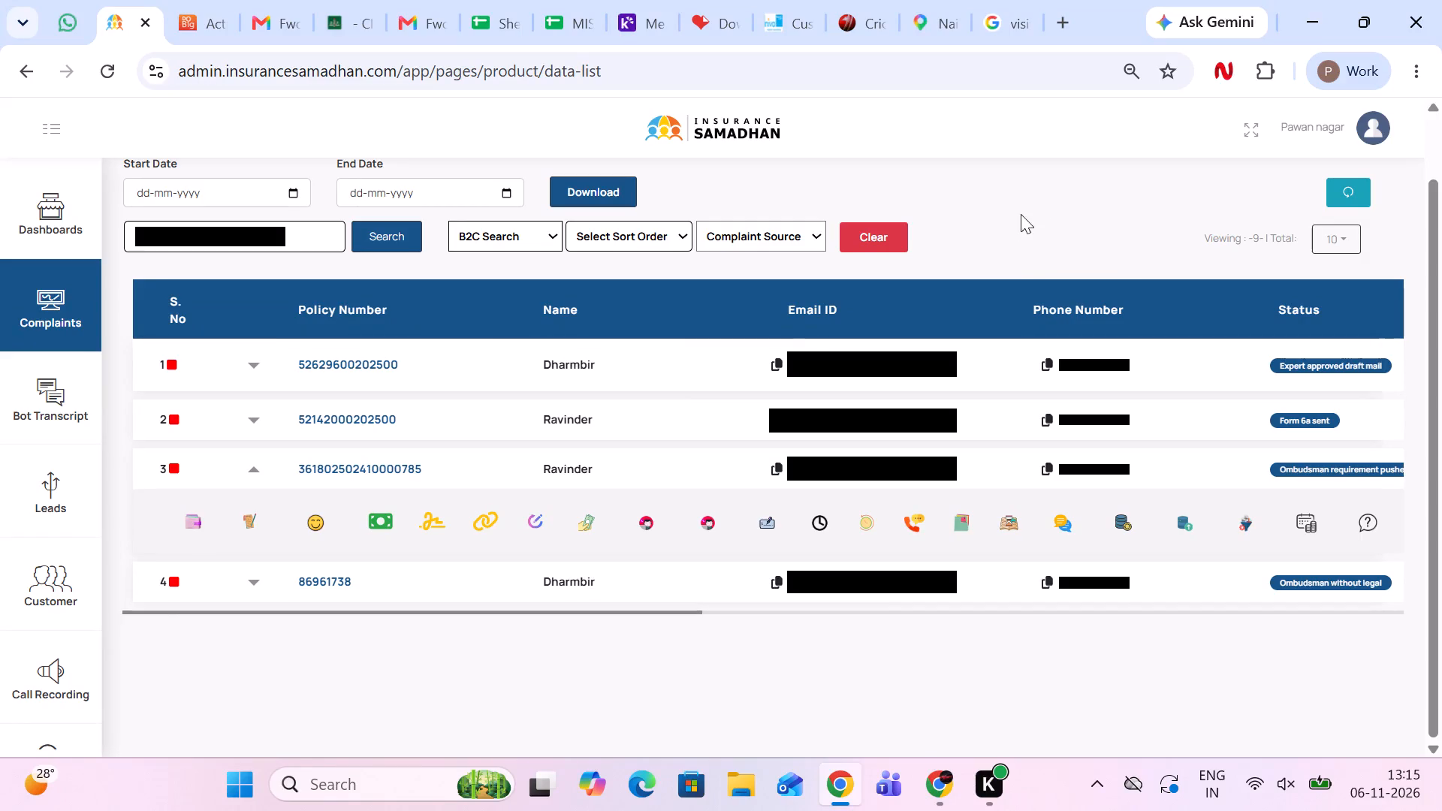
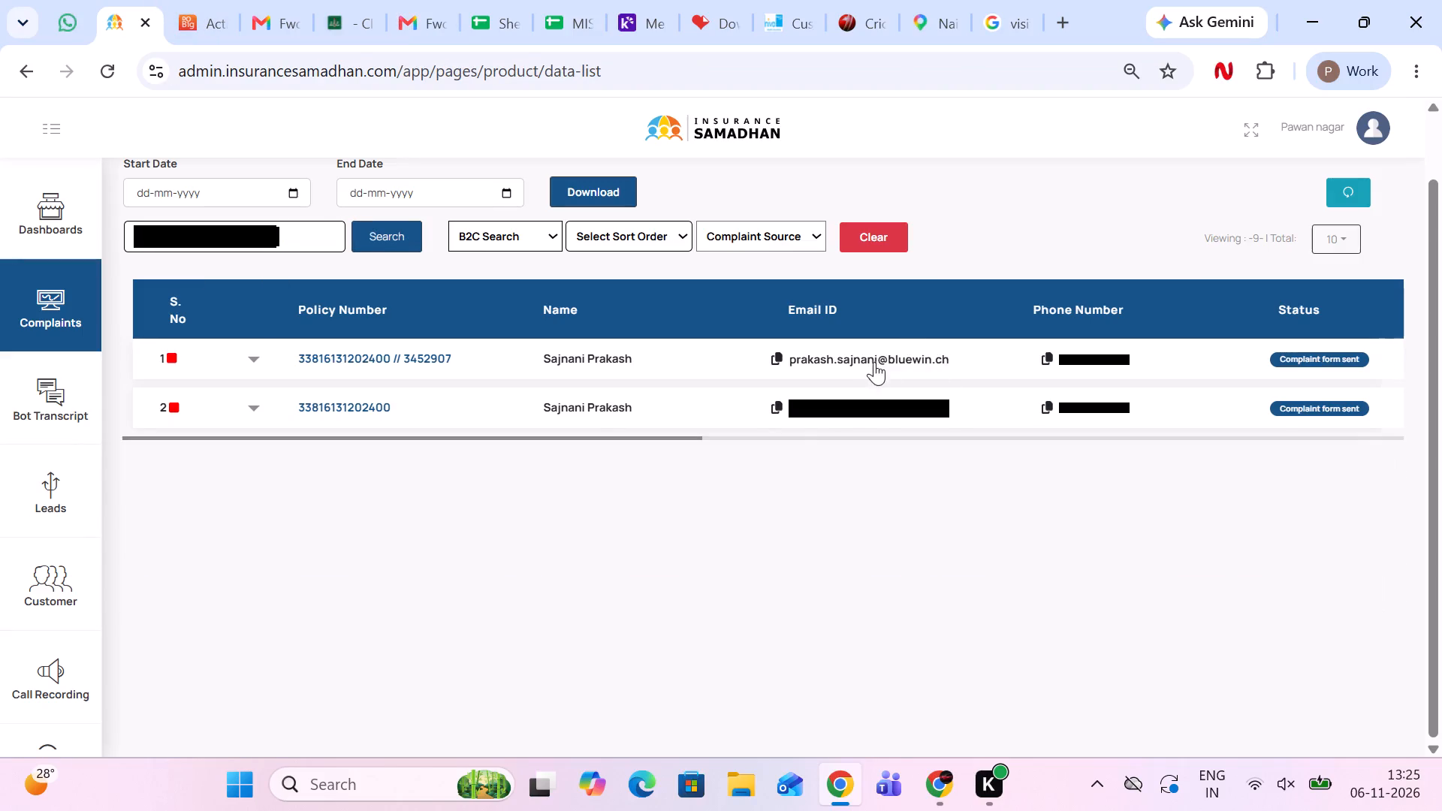
Open the details of the first complaint in the search results and review its case assignment and status fields.
click(933, 357)
click(375, 360)
scroll(991, 482, down, 5)
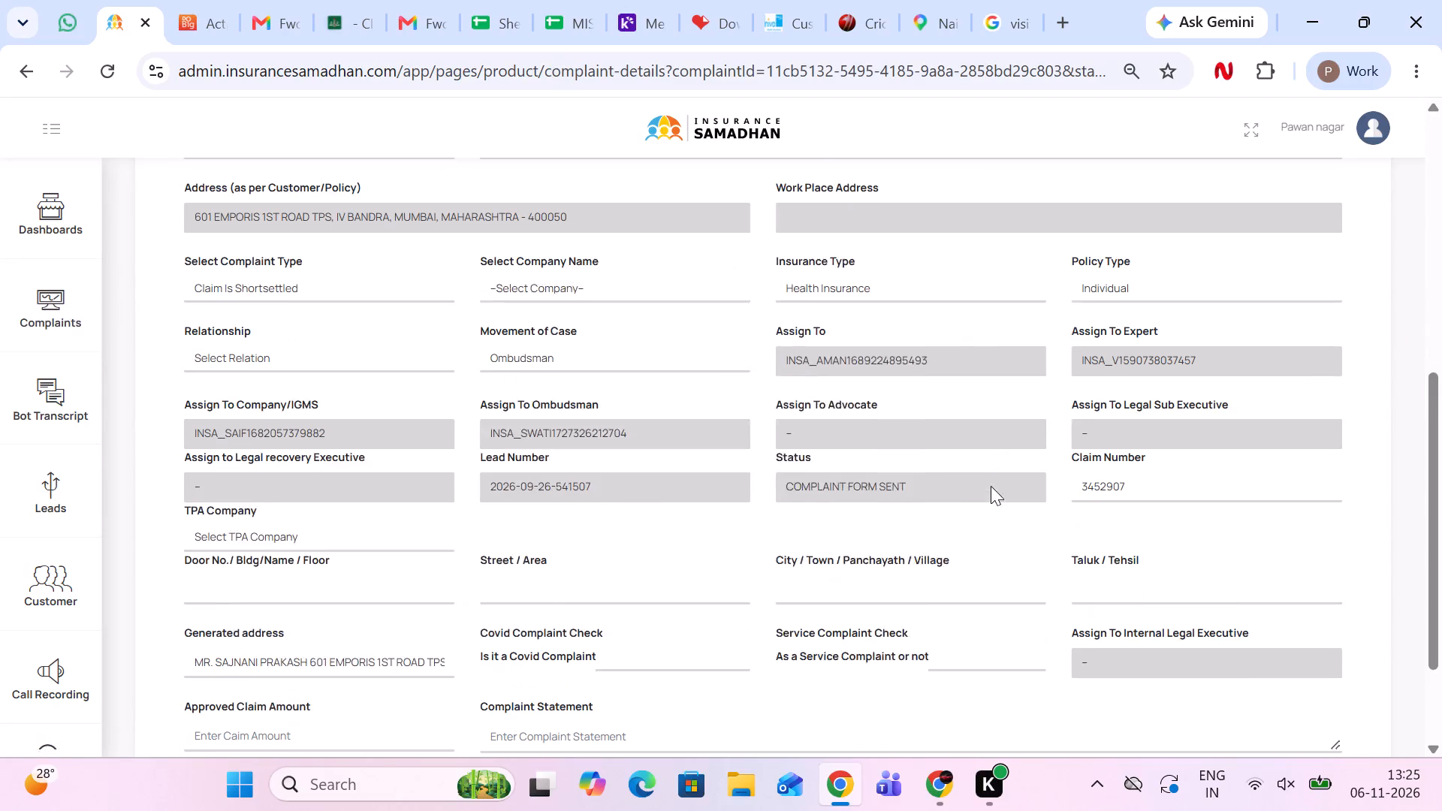
scroll(742, 487, up, 8)
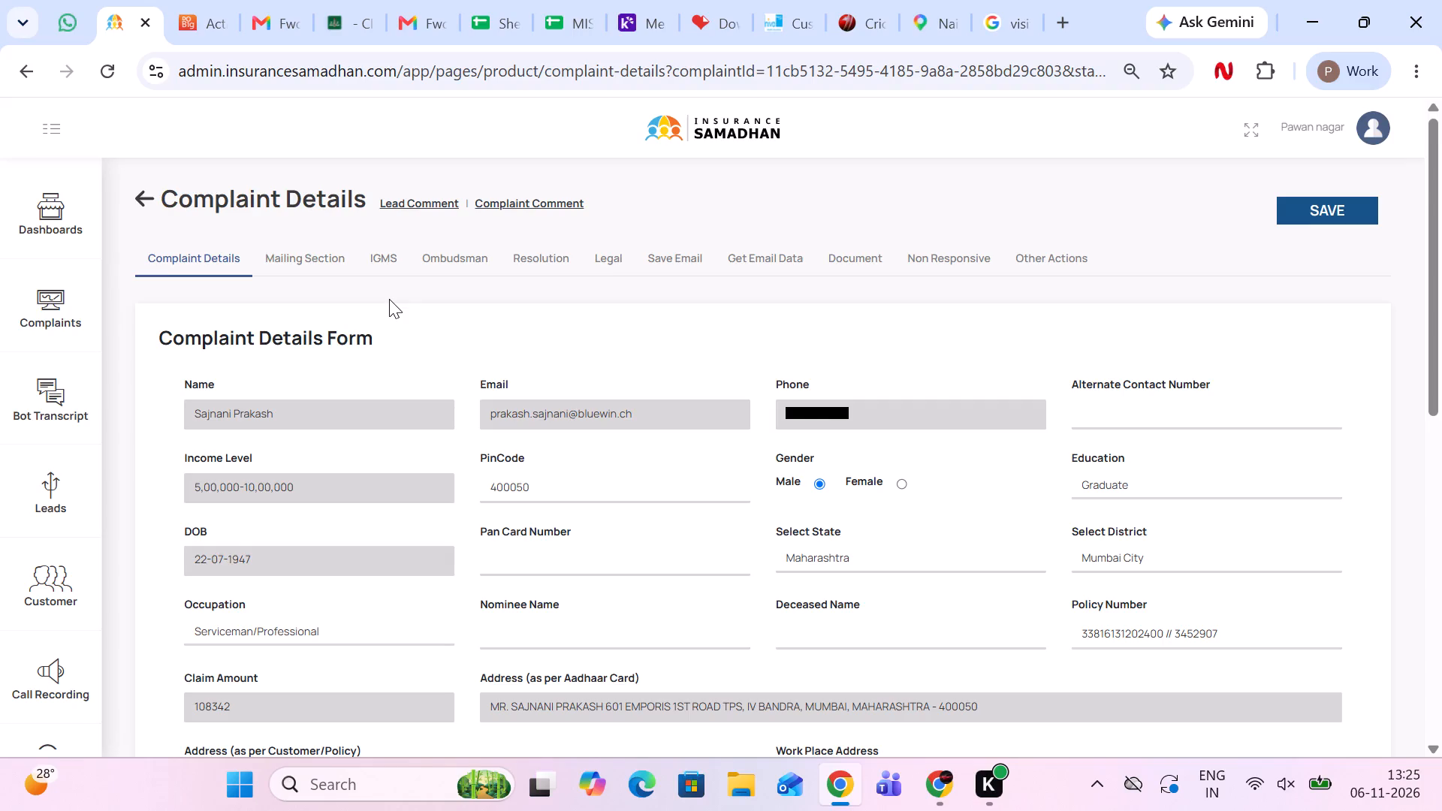
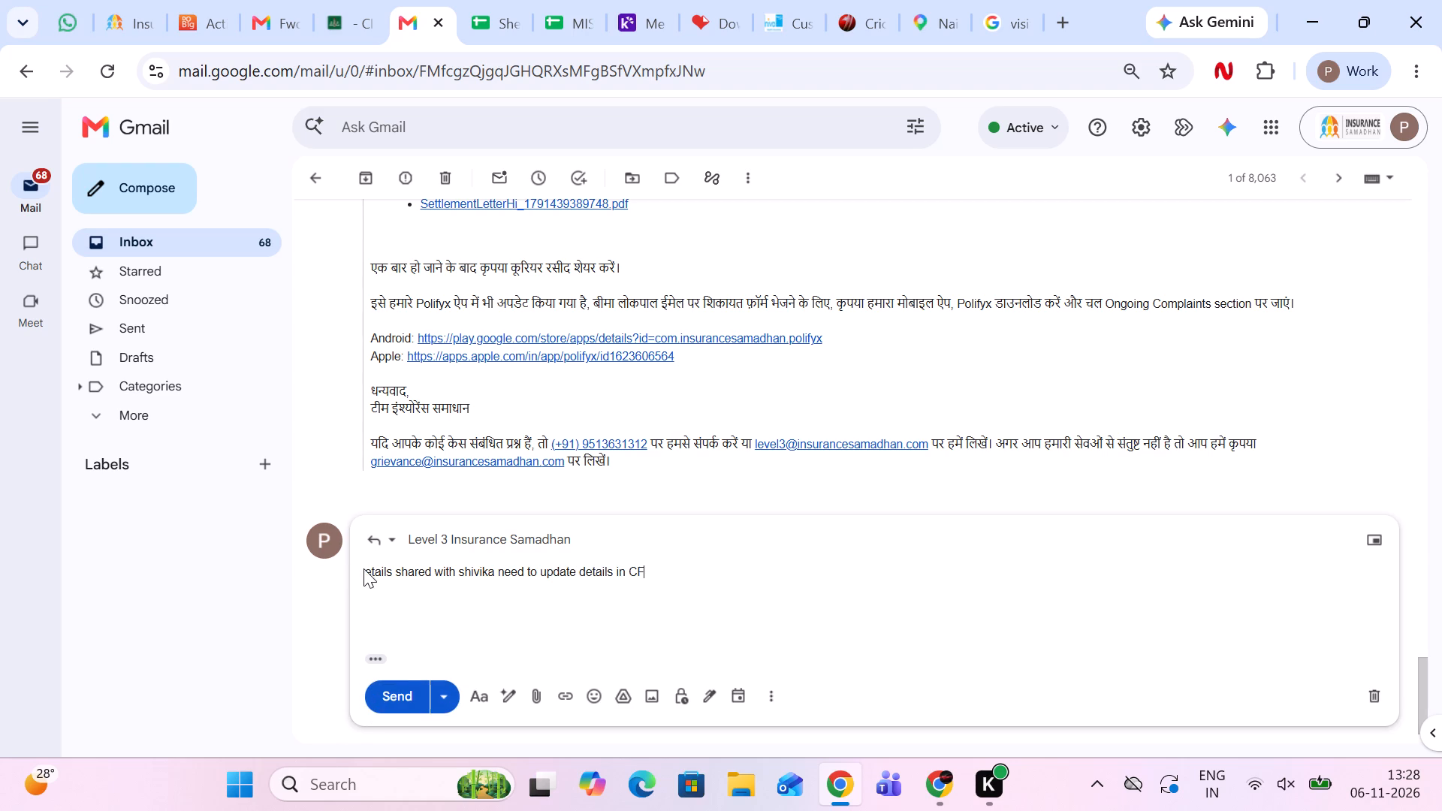
click(364, 569)
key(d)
click(402, 703)
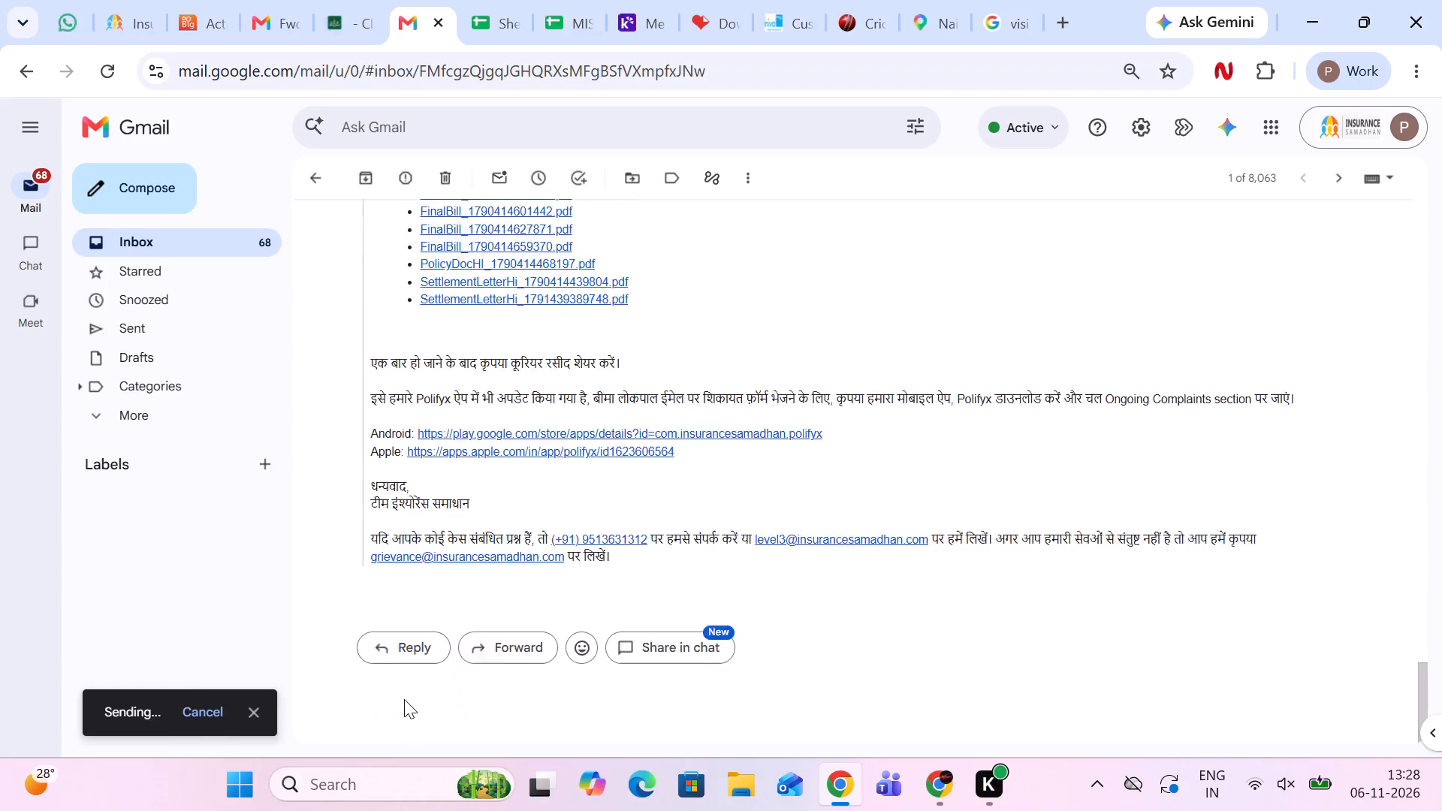
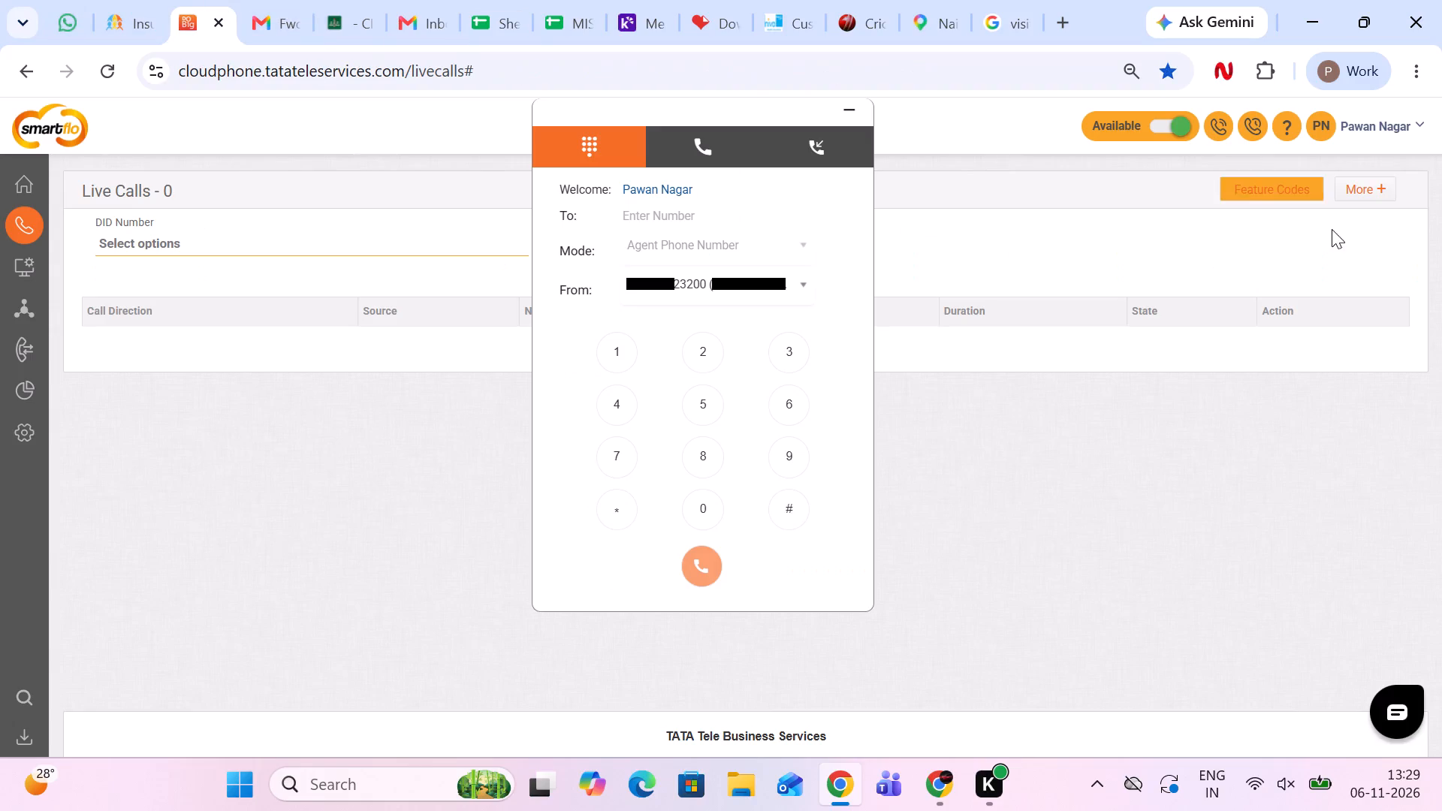
Expand the additional Live Calls statistics to check the incoming and click-to-call summary.
click(1362, 195)
click(1367, 191)
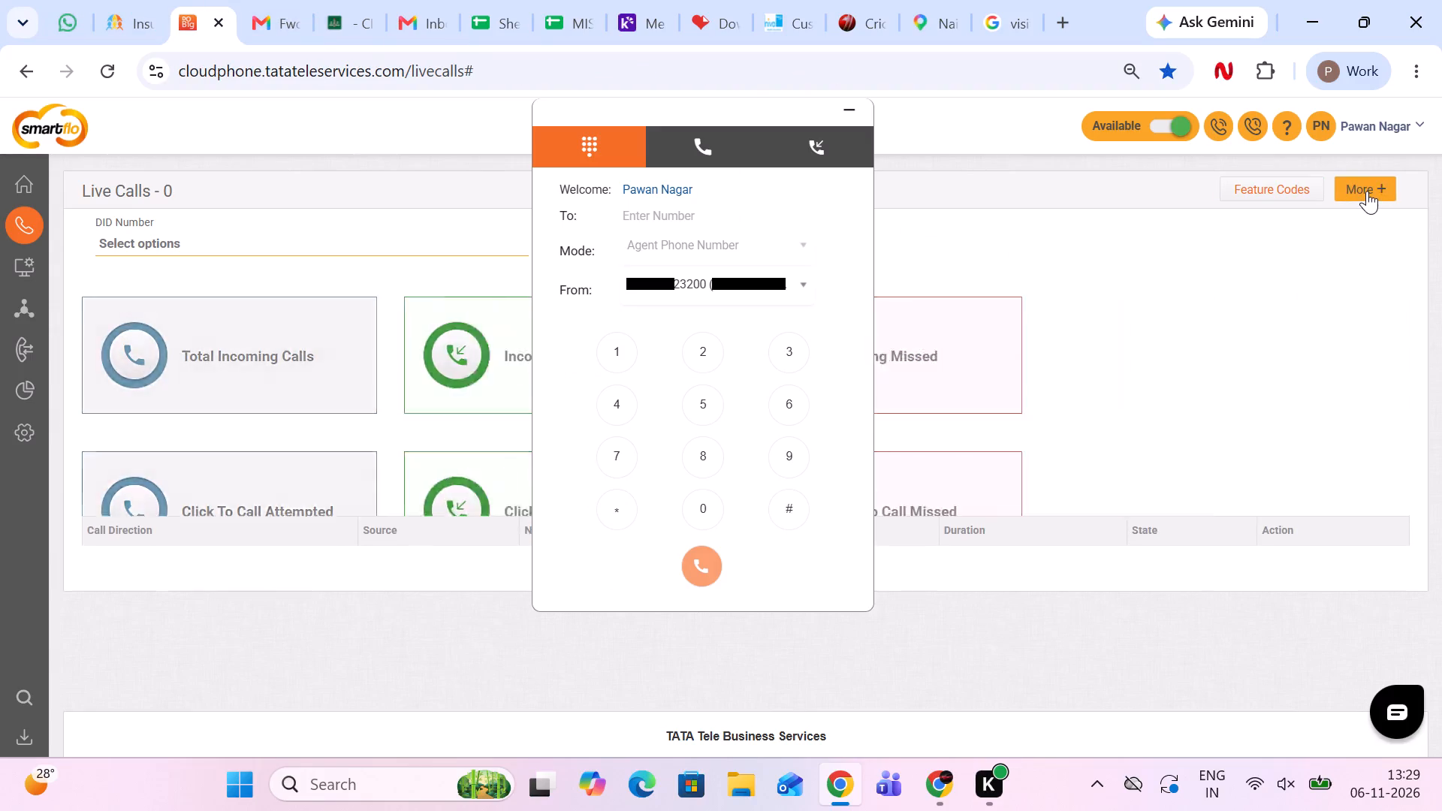
click(1368, 194)
scroll(1224, 333, down, 2)
scroll(1224, 340, up, 3)
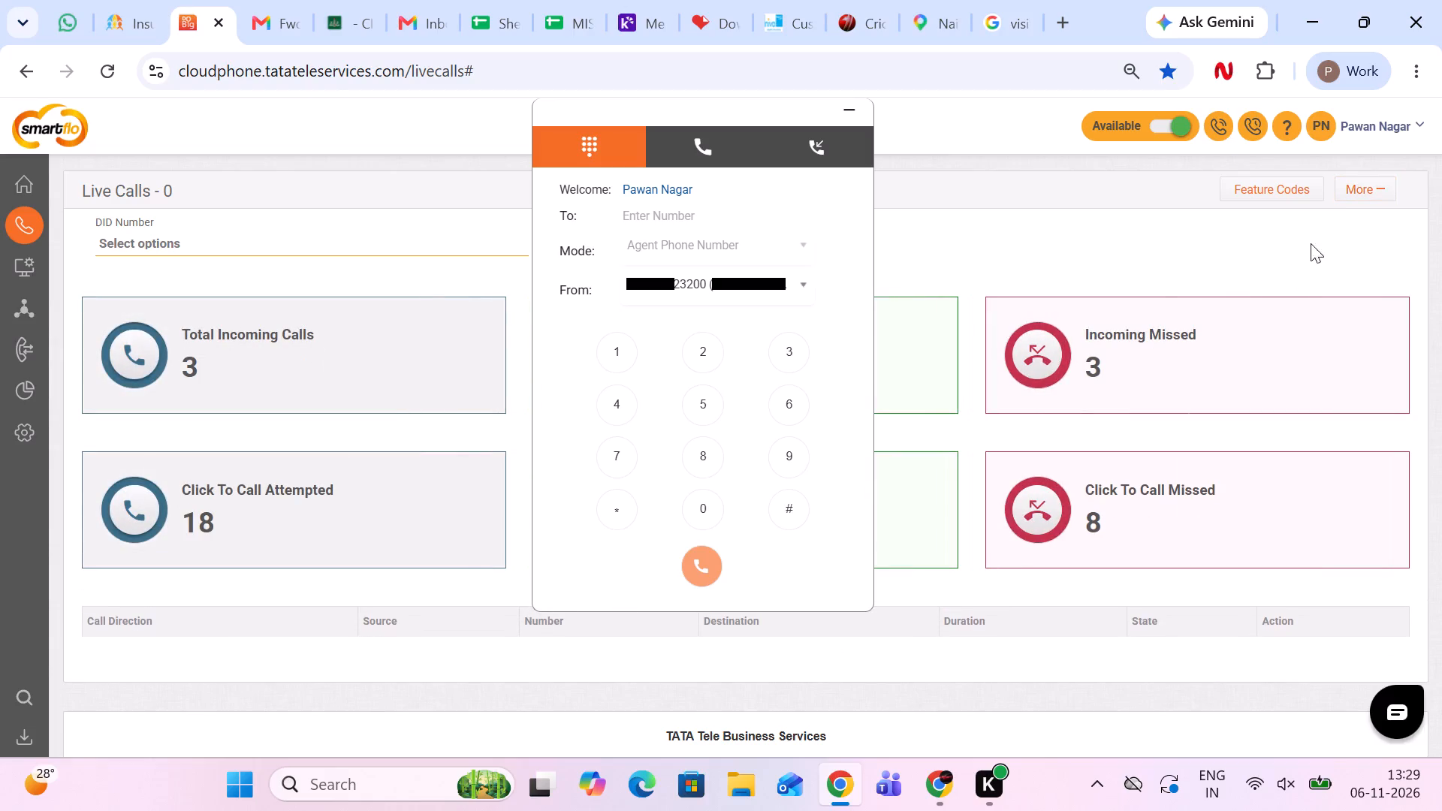
Collapse the call statistics cards above the call table on the Live Calls page.
click(1370, 170)
click(1365, 193)
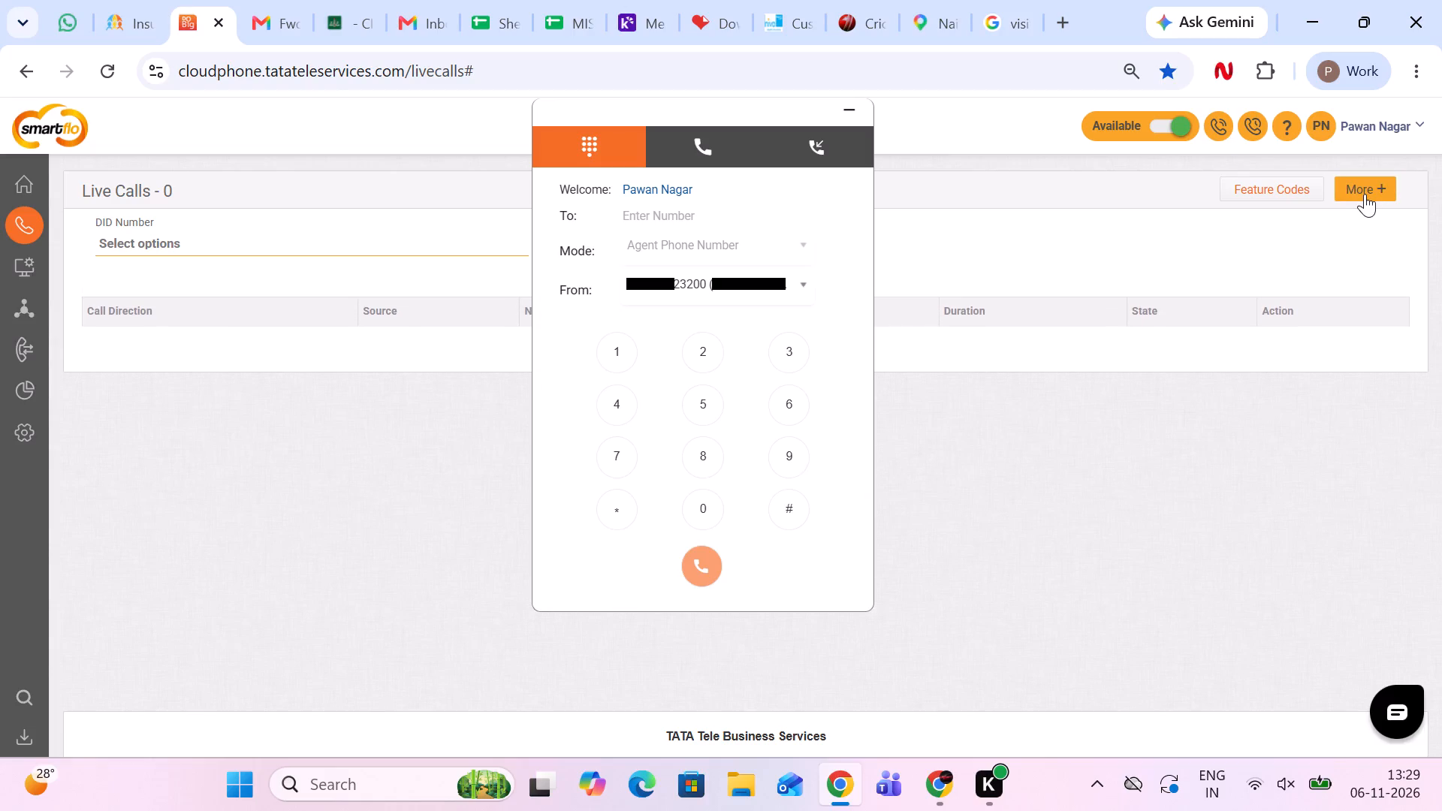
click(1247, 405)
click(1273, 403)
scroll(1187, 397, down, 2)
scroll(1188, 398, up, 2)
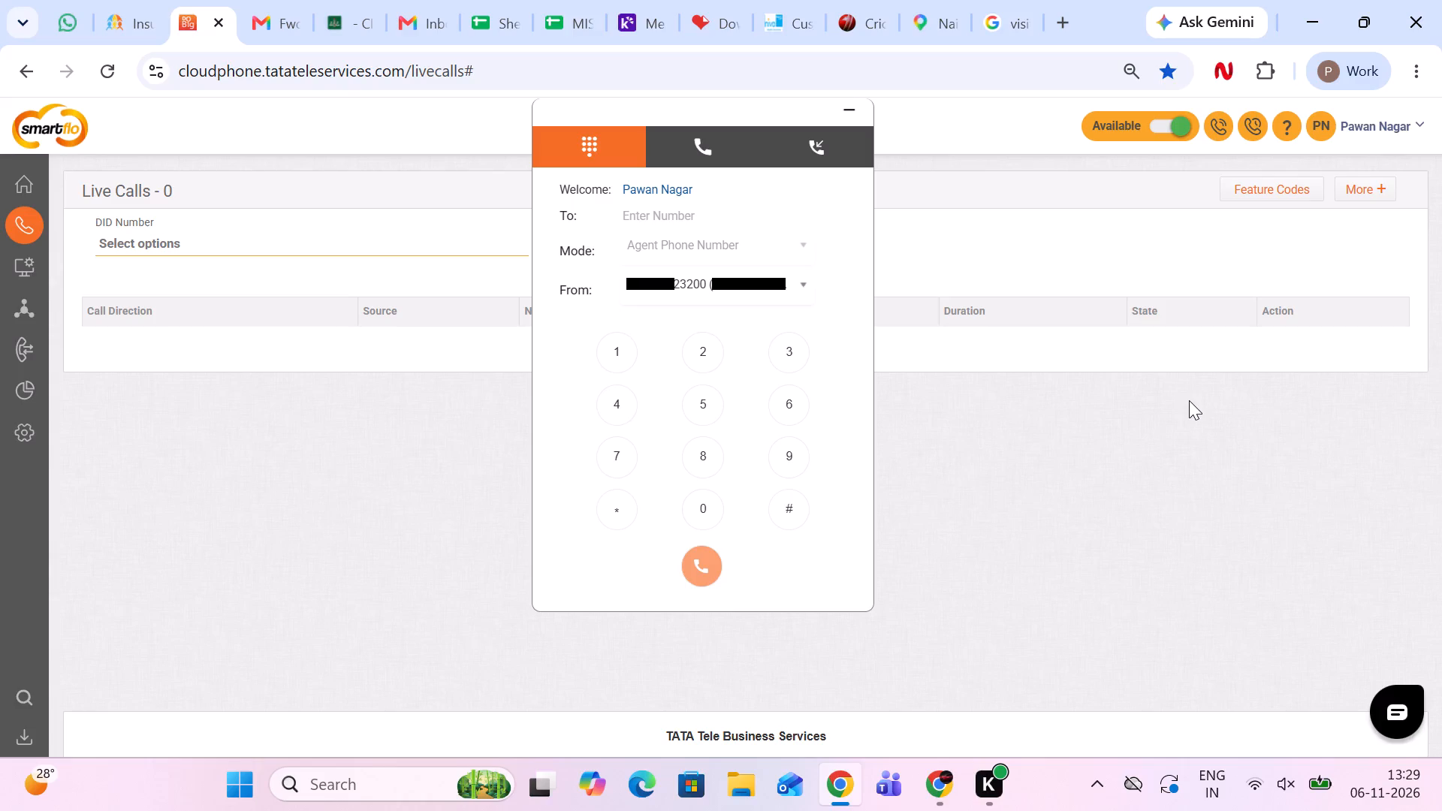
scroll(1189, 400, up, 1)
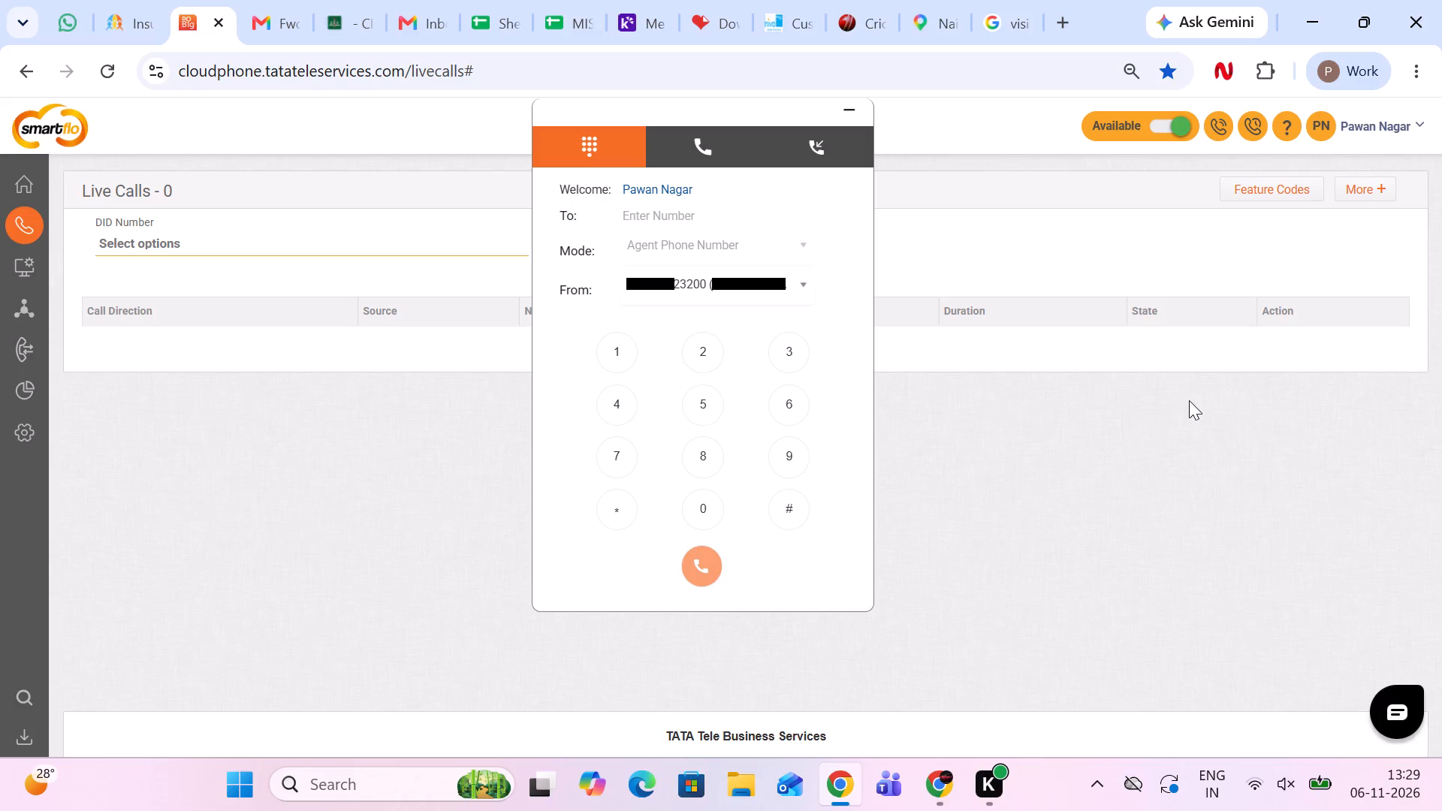
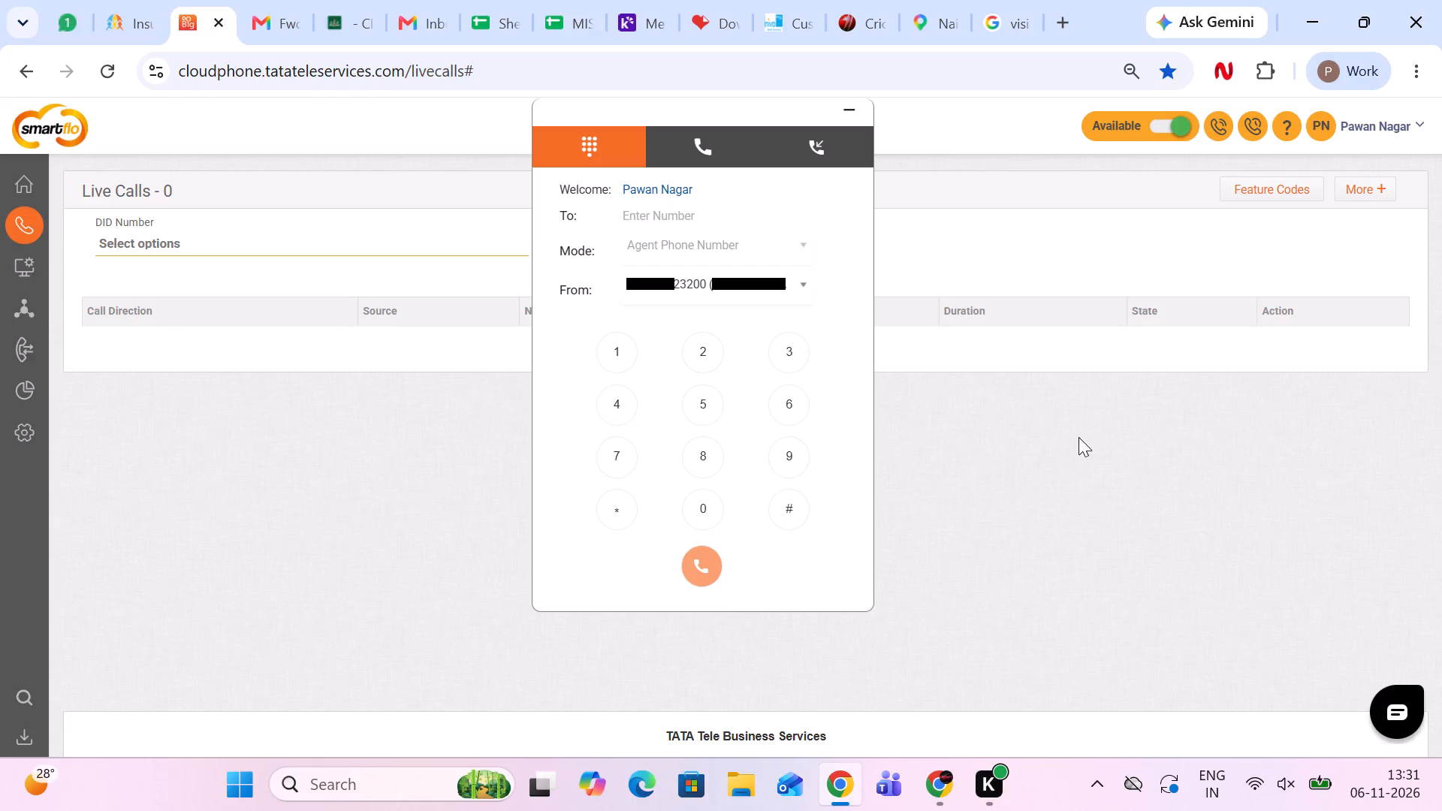
Replace the "visit health noida" query in the Google search with "camer".
click(1024, 0)
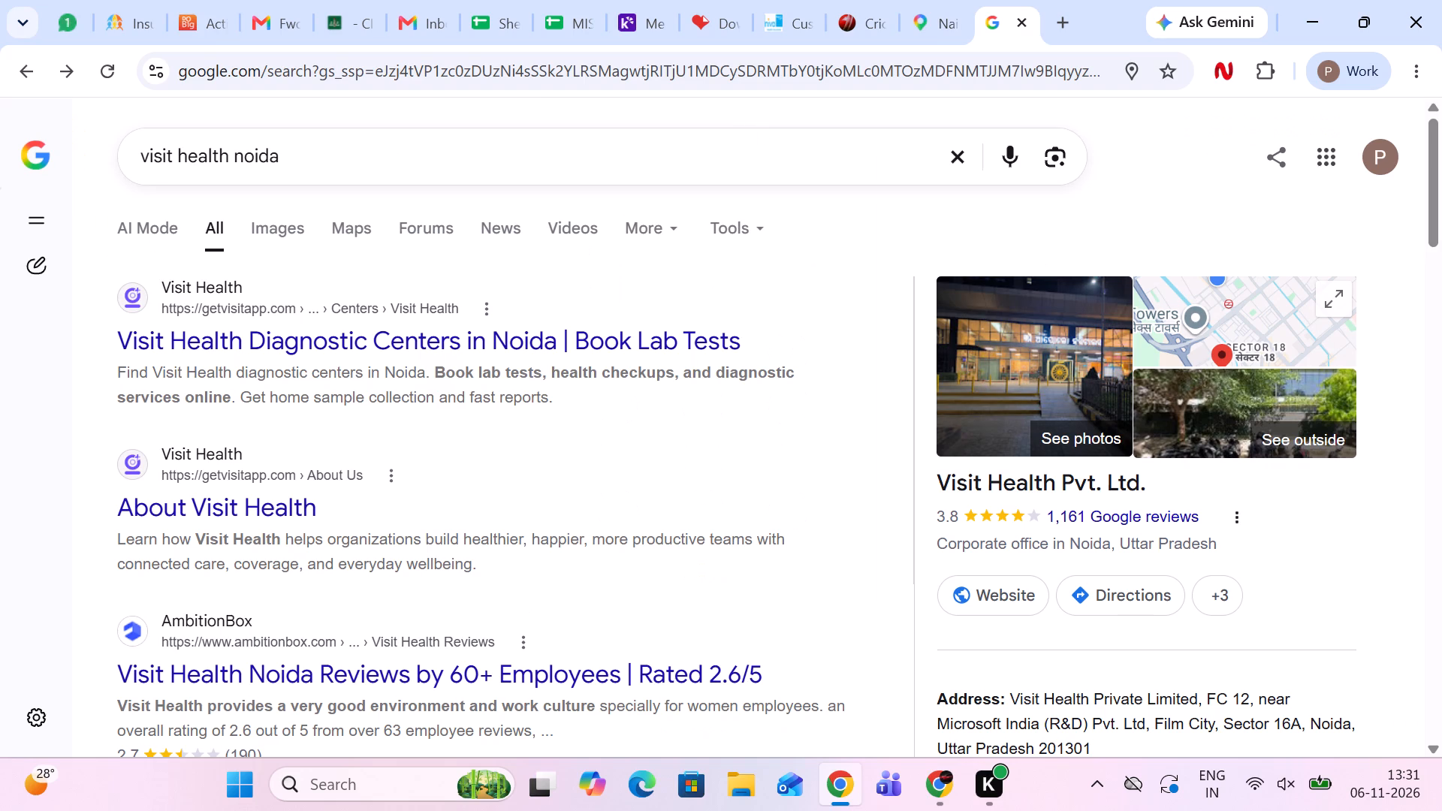
triple_click(462, 155)
text(cam)
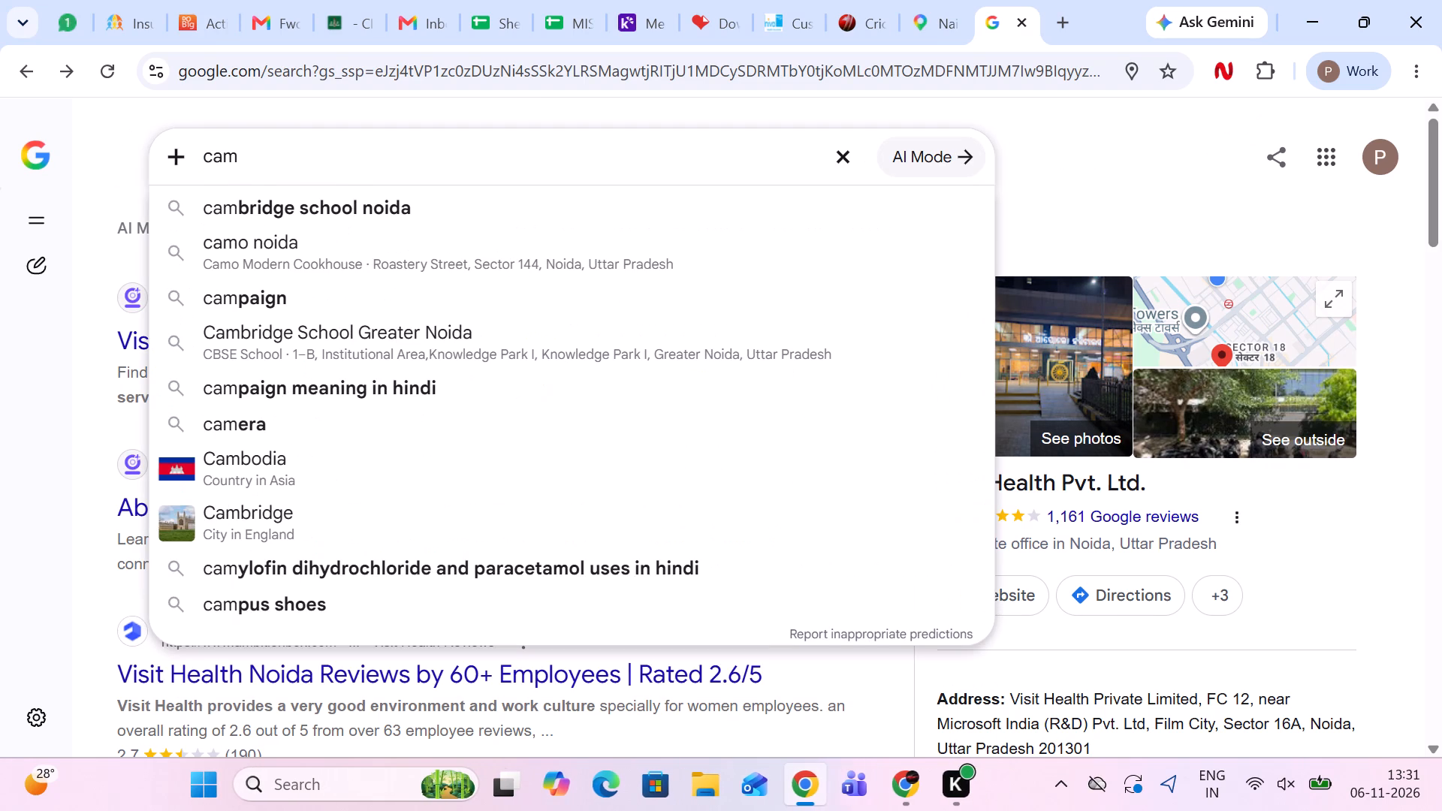
key(e)
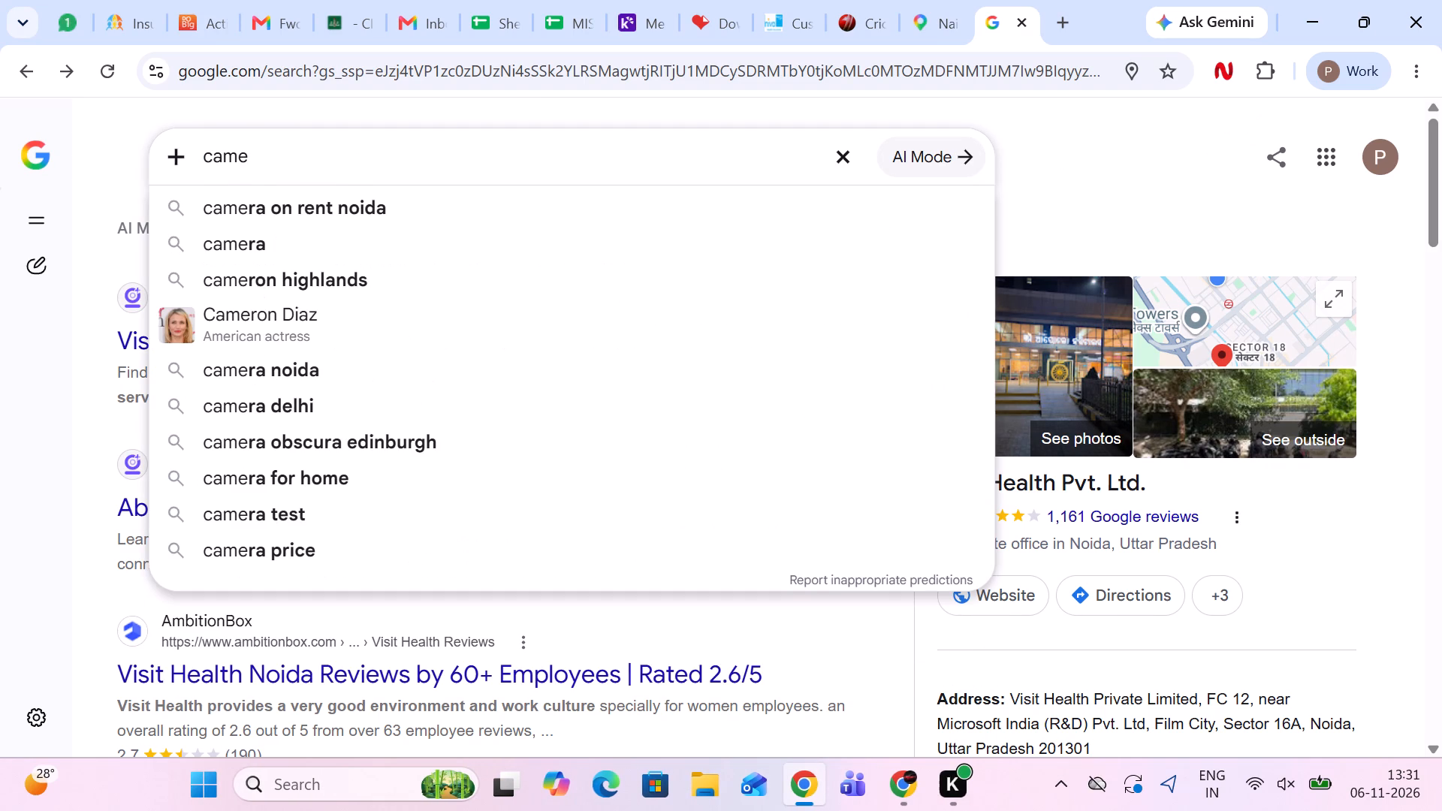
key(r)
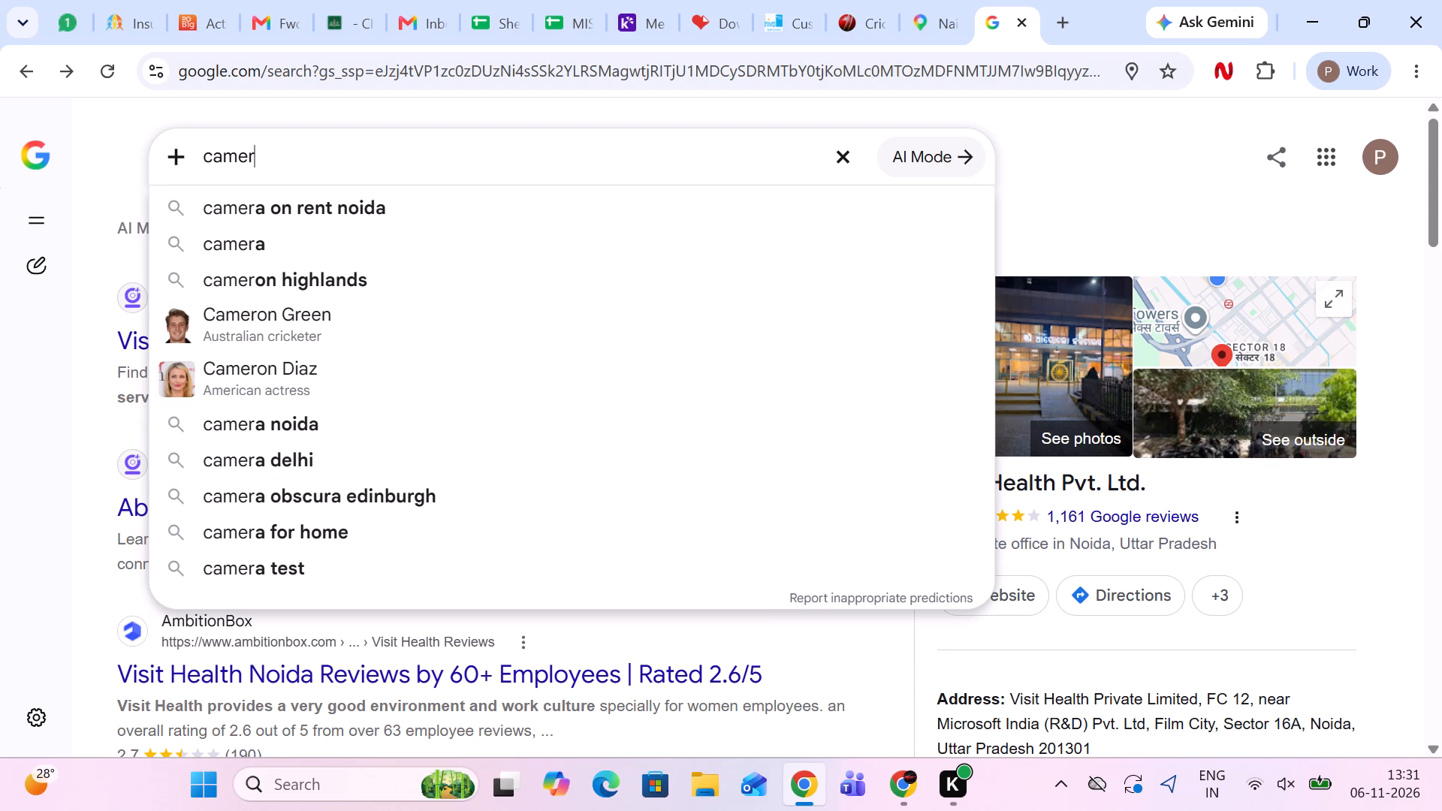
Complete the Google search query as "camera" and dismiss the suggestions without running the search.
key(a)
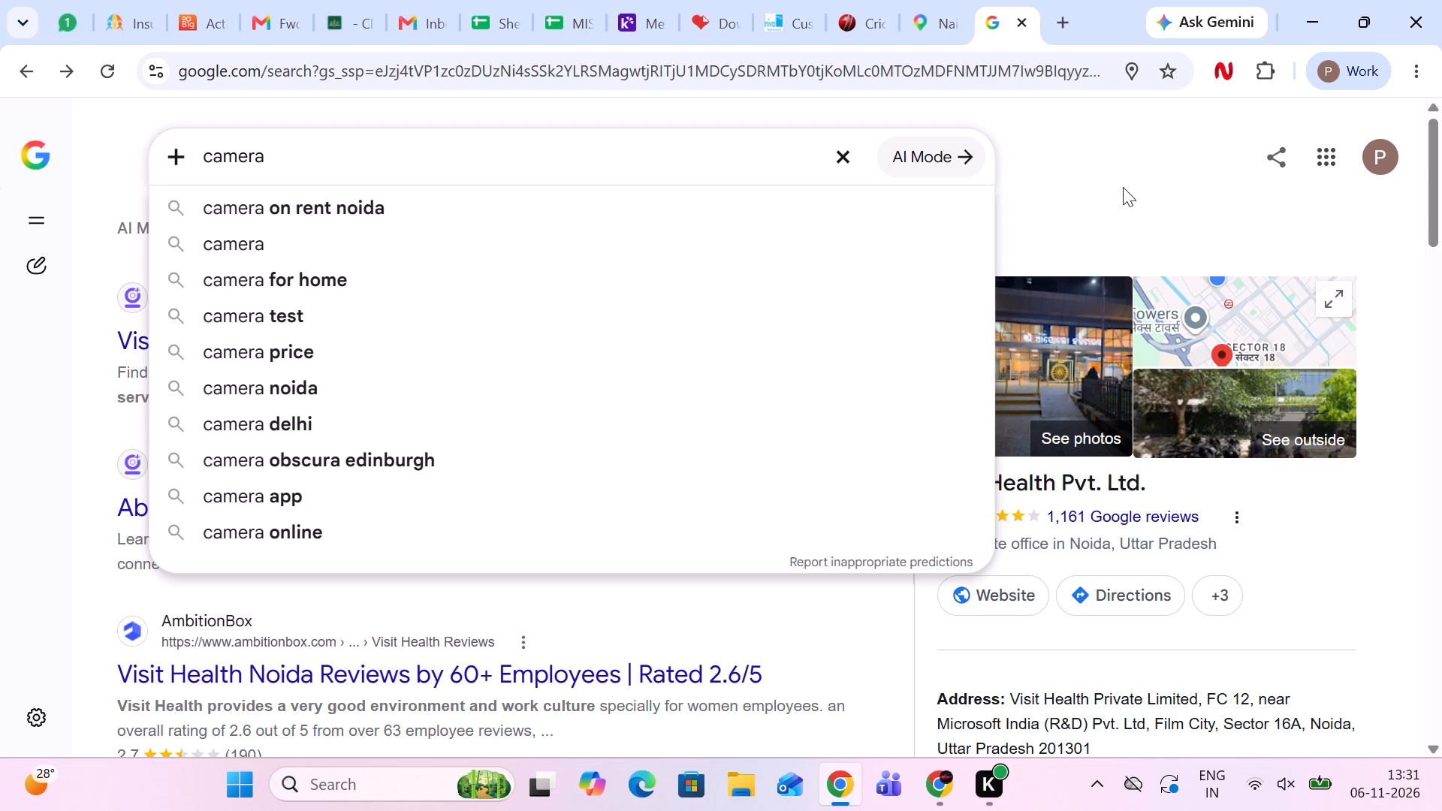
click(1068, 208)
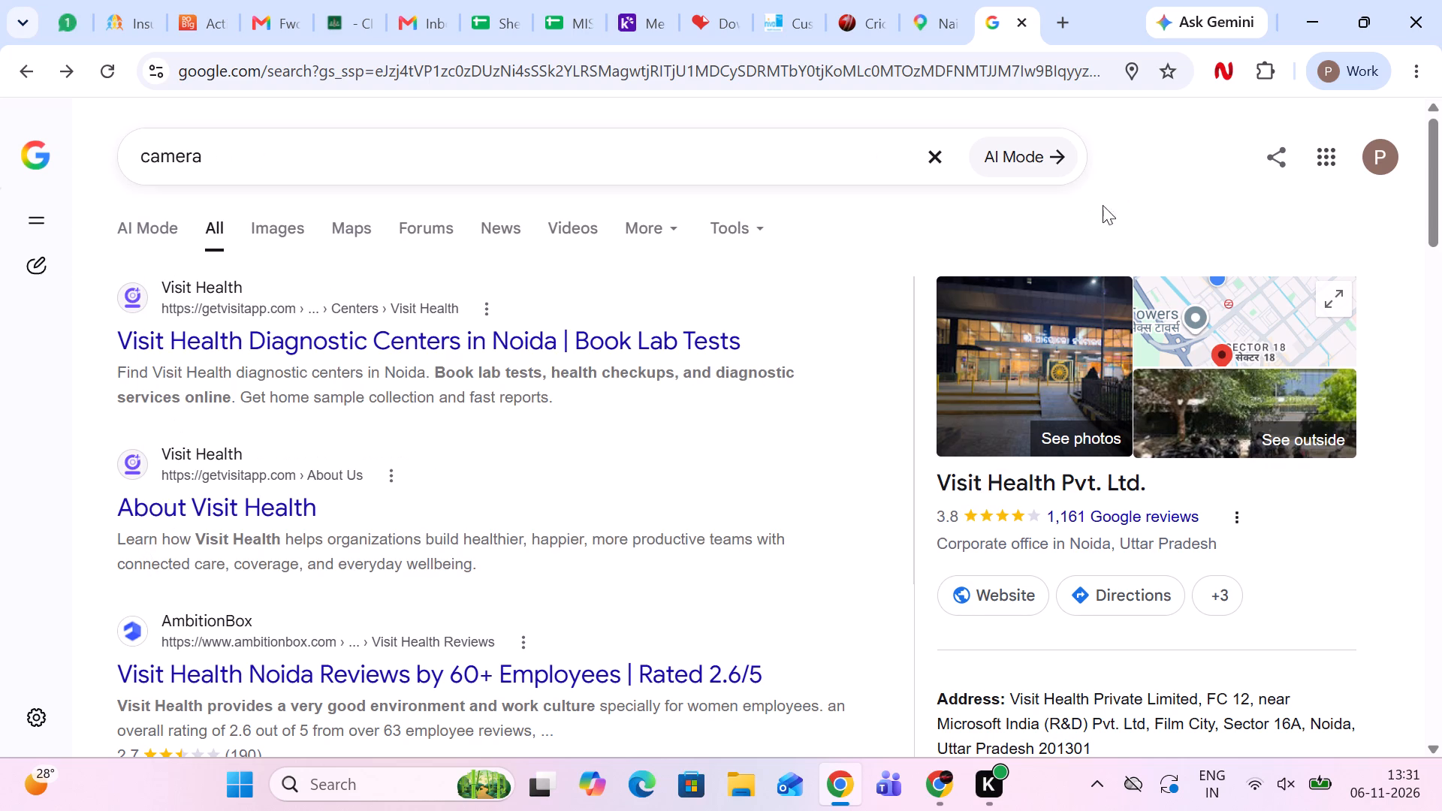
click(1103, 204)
Clear the "camera" query from the Google search box and close the trending searches.
triple_click(553, 152)
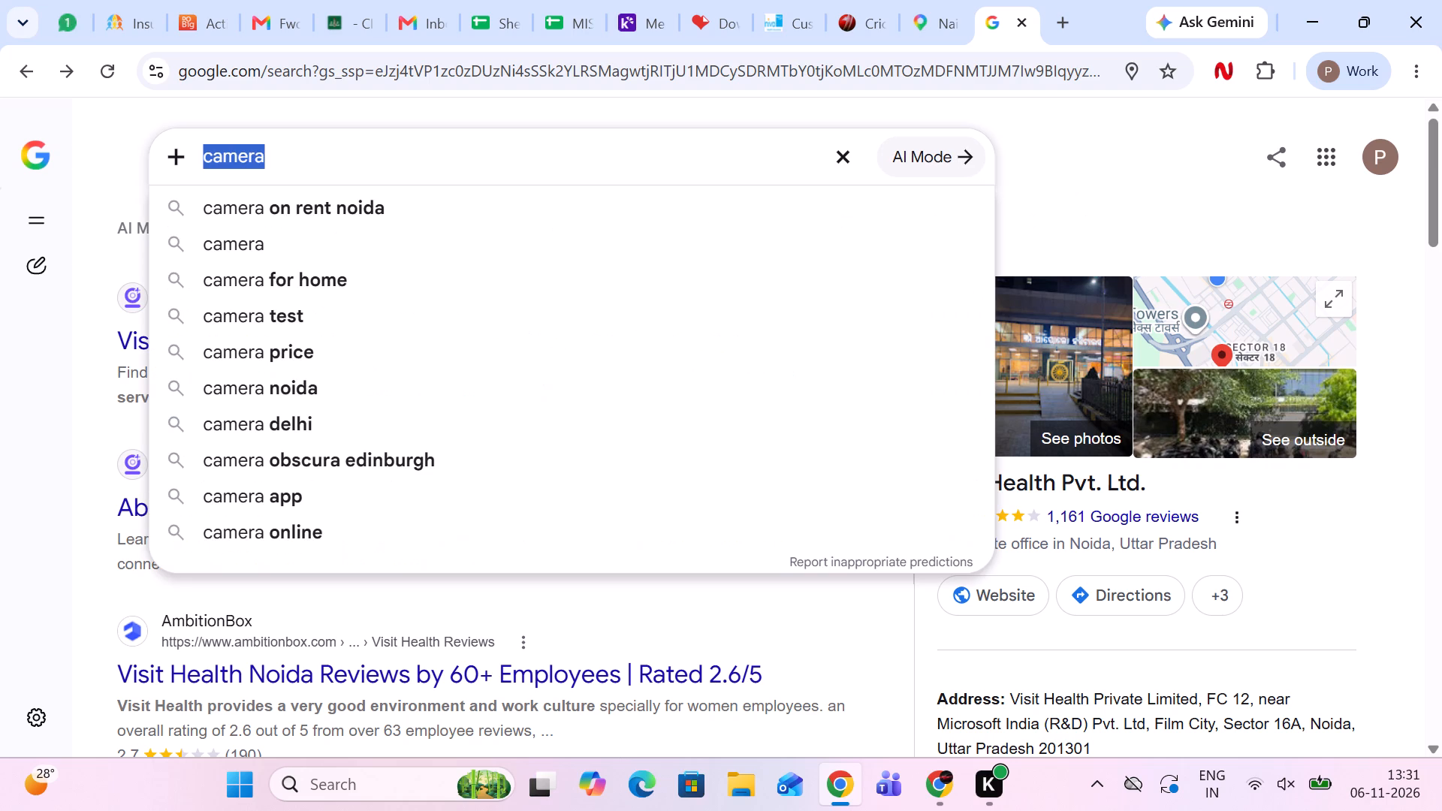
key(BackSpace)
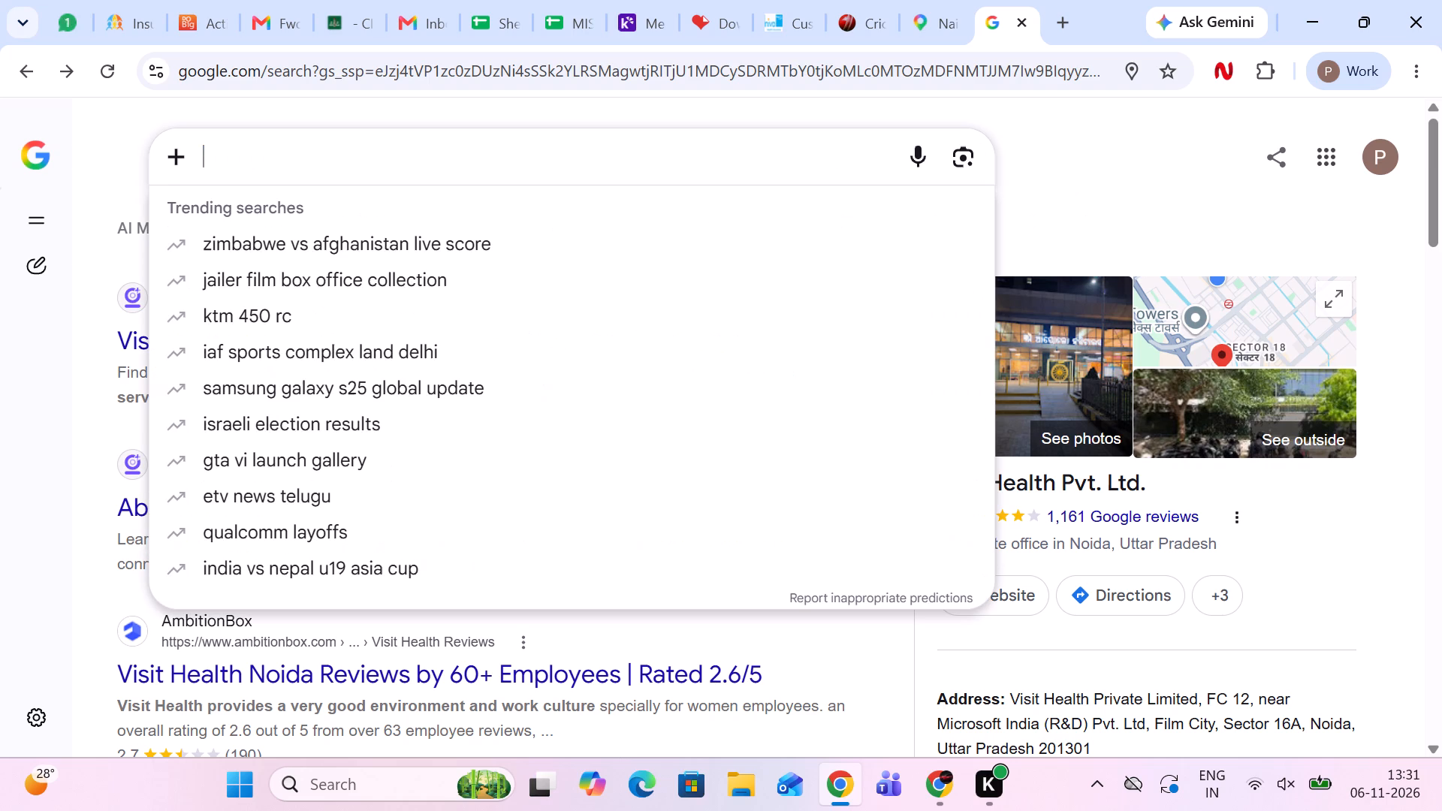
click(1097, 185)
click(1133, 183)
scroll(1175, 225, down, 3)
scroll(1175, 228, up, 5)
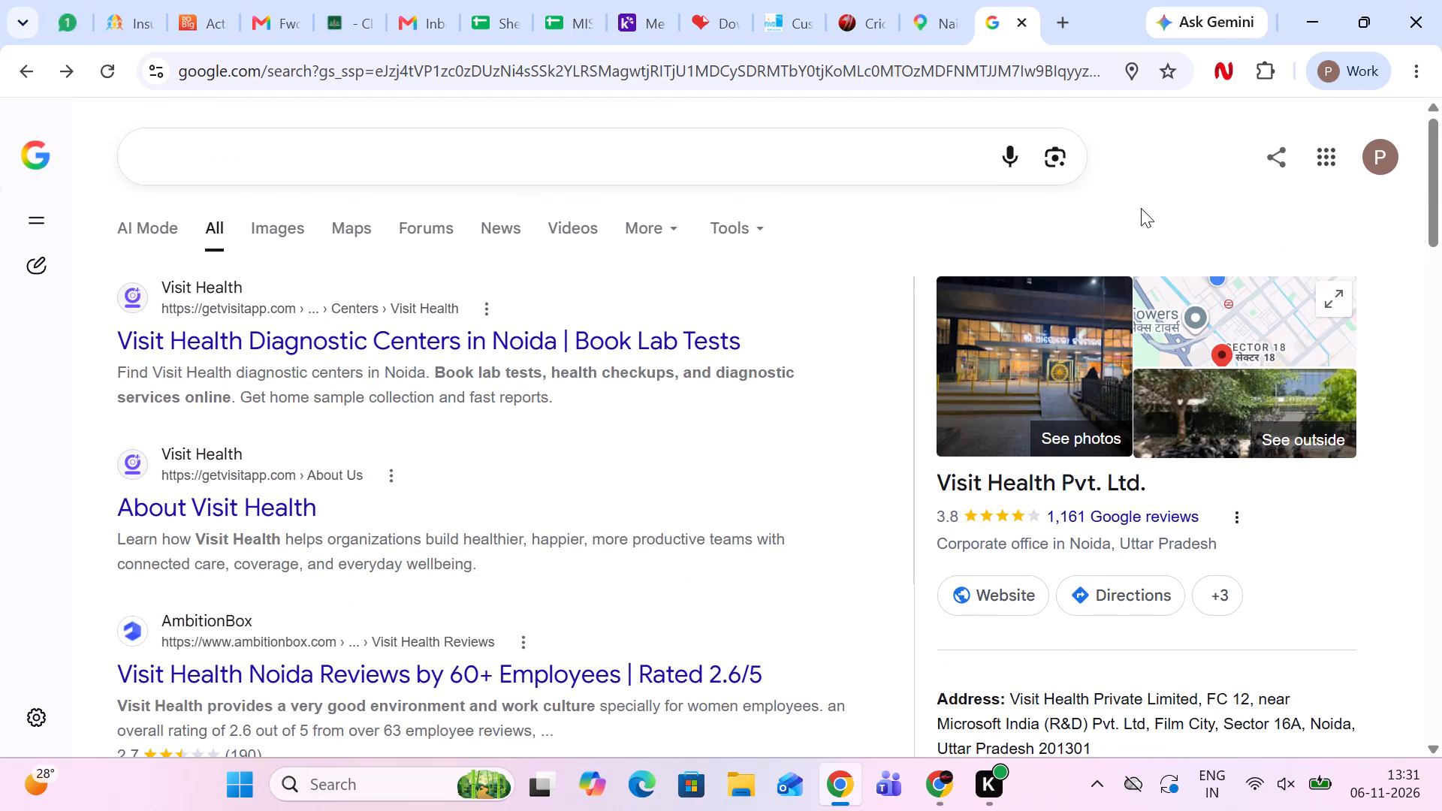
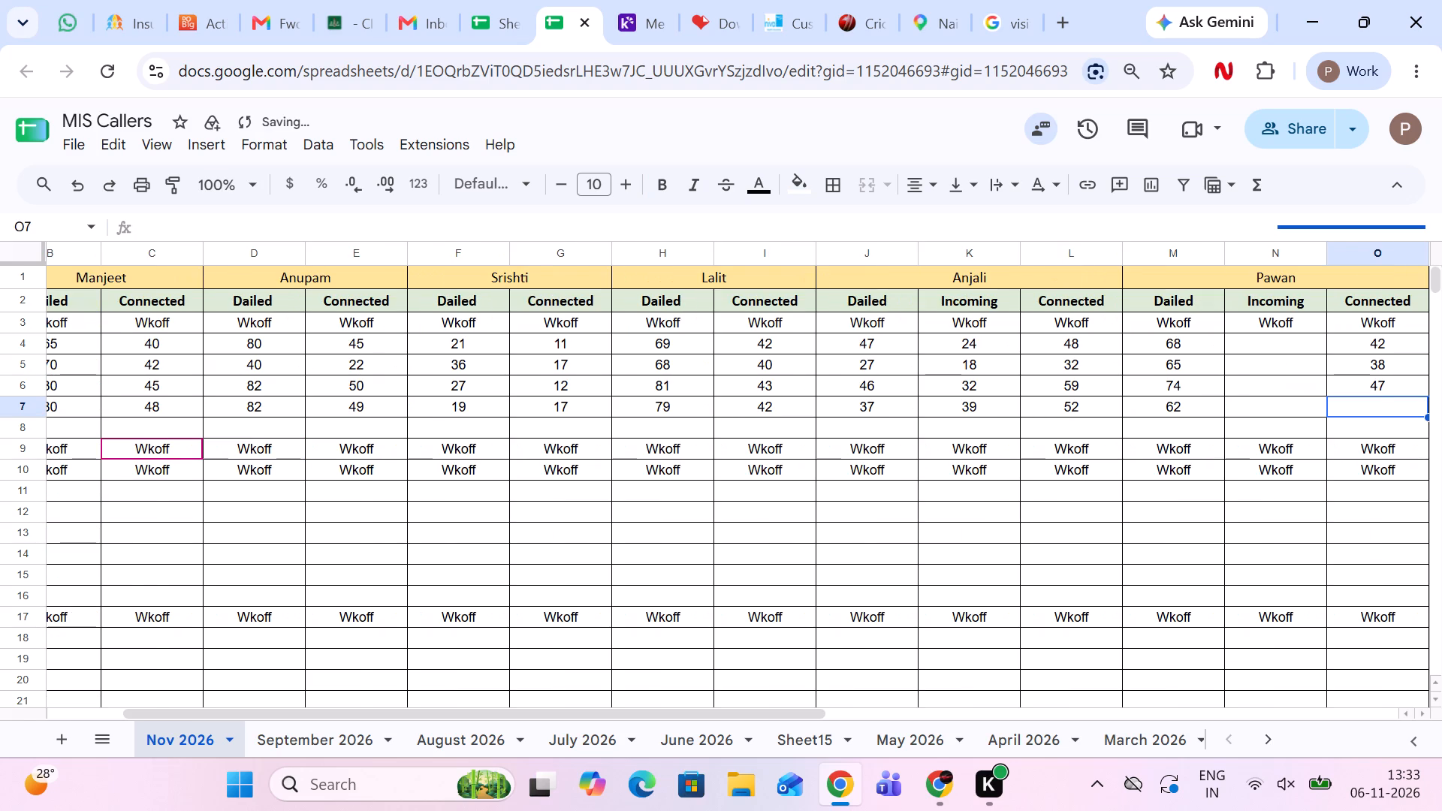
Enter 37 as Pawan's Connected count in row 7 of the Nov 2026 sheet in MIS Callers.
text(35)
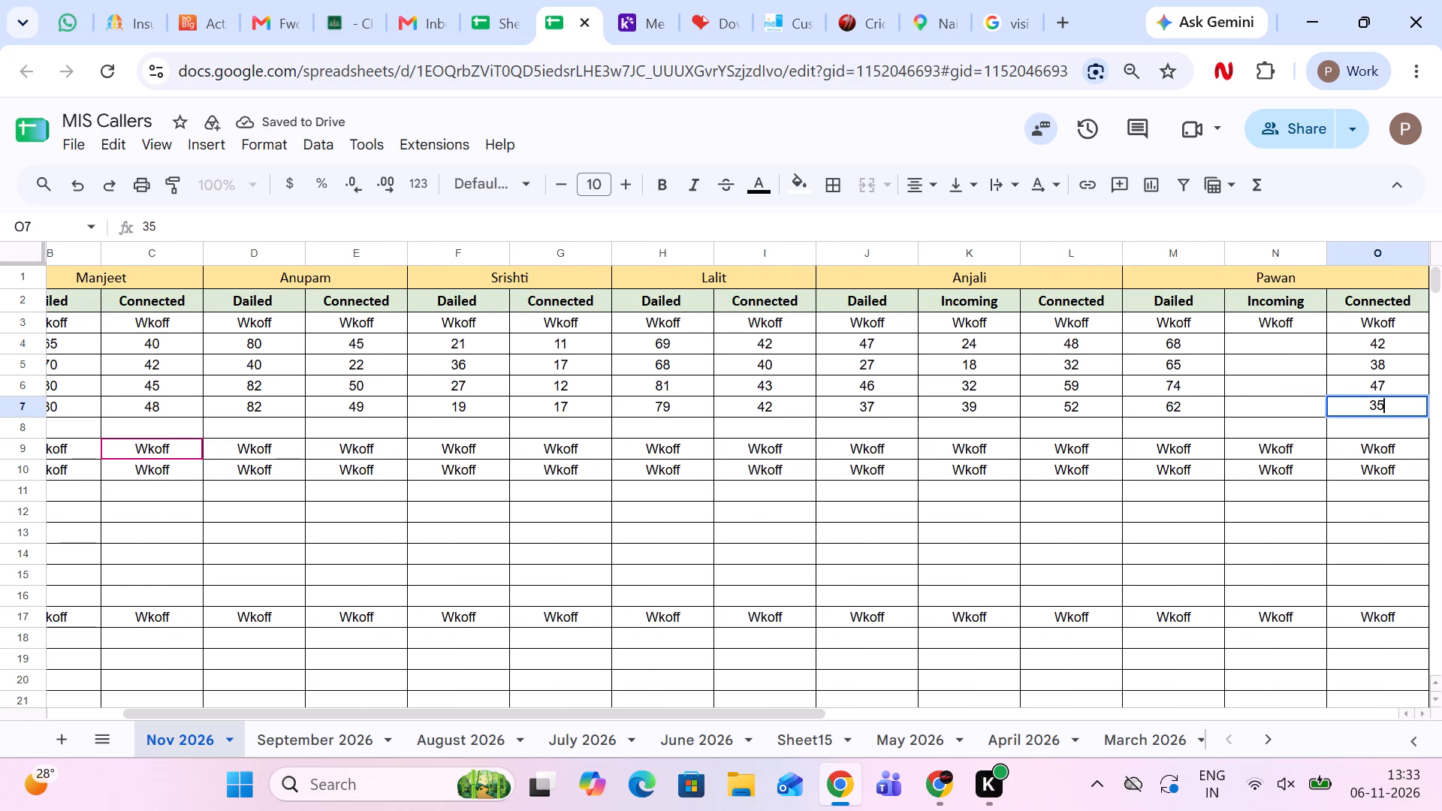
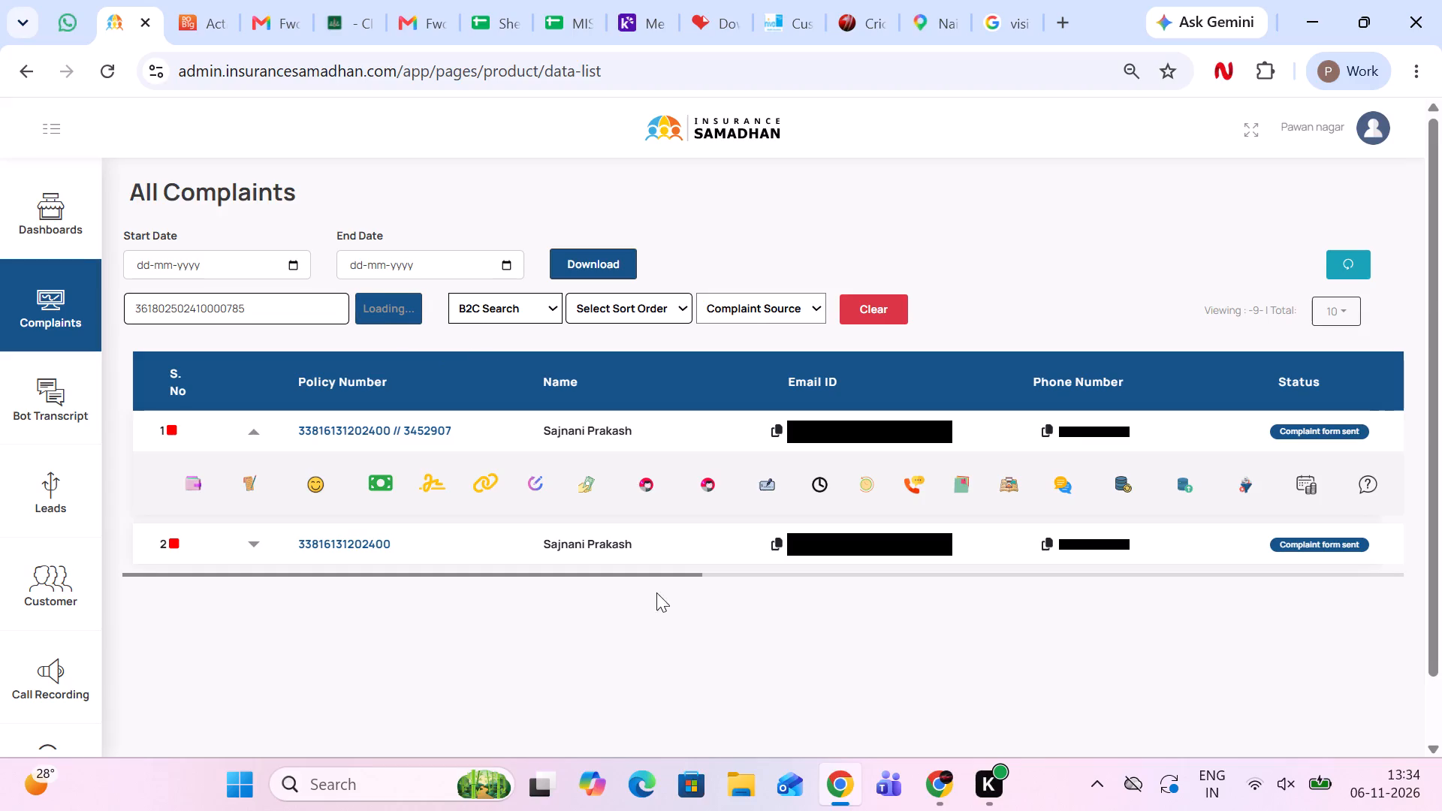
click(935, 682)
click(1004, 677)
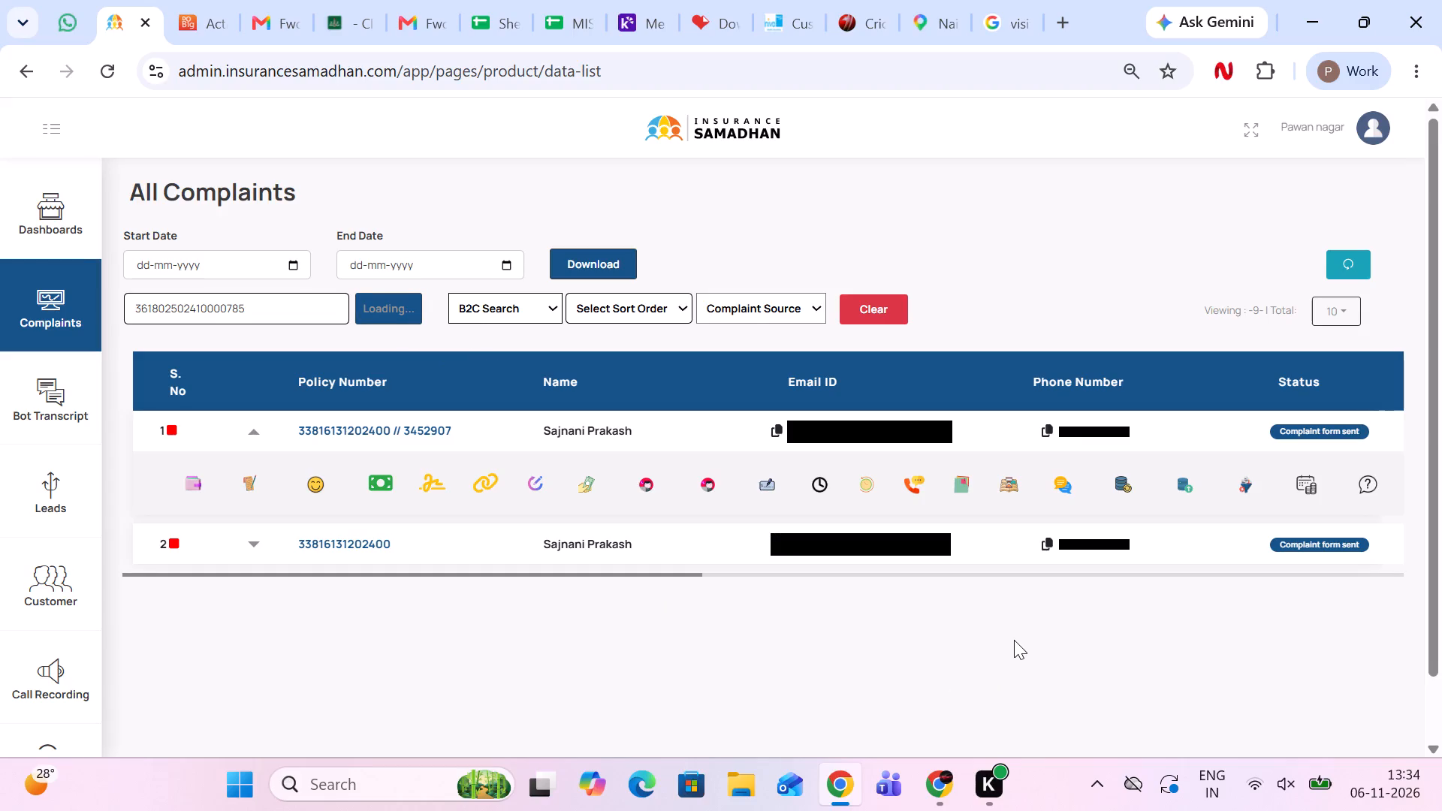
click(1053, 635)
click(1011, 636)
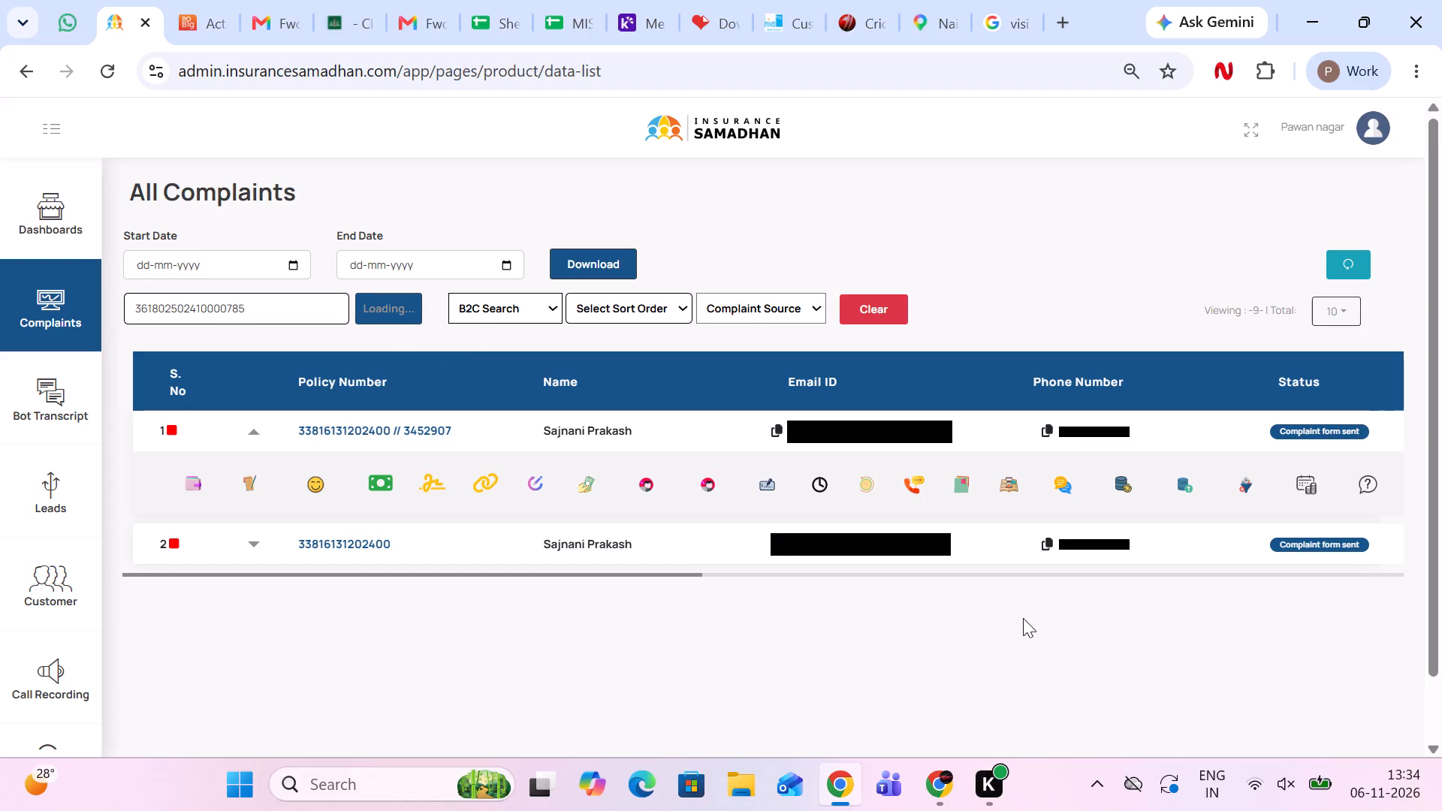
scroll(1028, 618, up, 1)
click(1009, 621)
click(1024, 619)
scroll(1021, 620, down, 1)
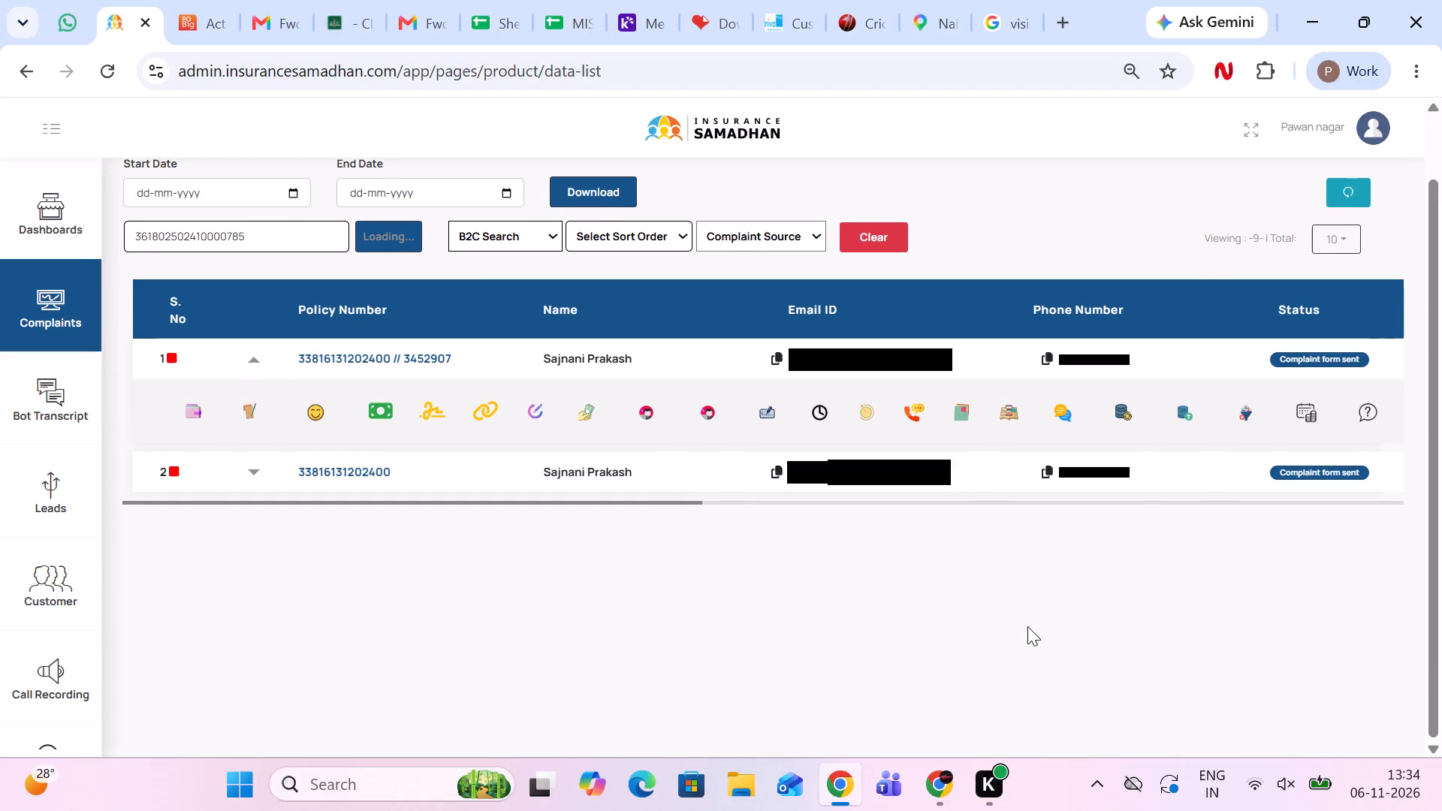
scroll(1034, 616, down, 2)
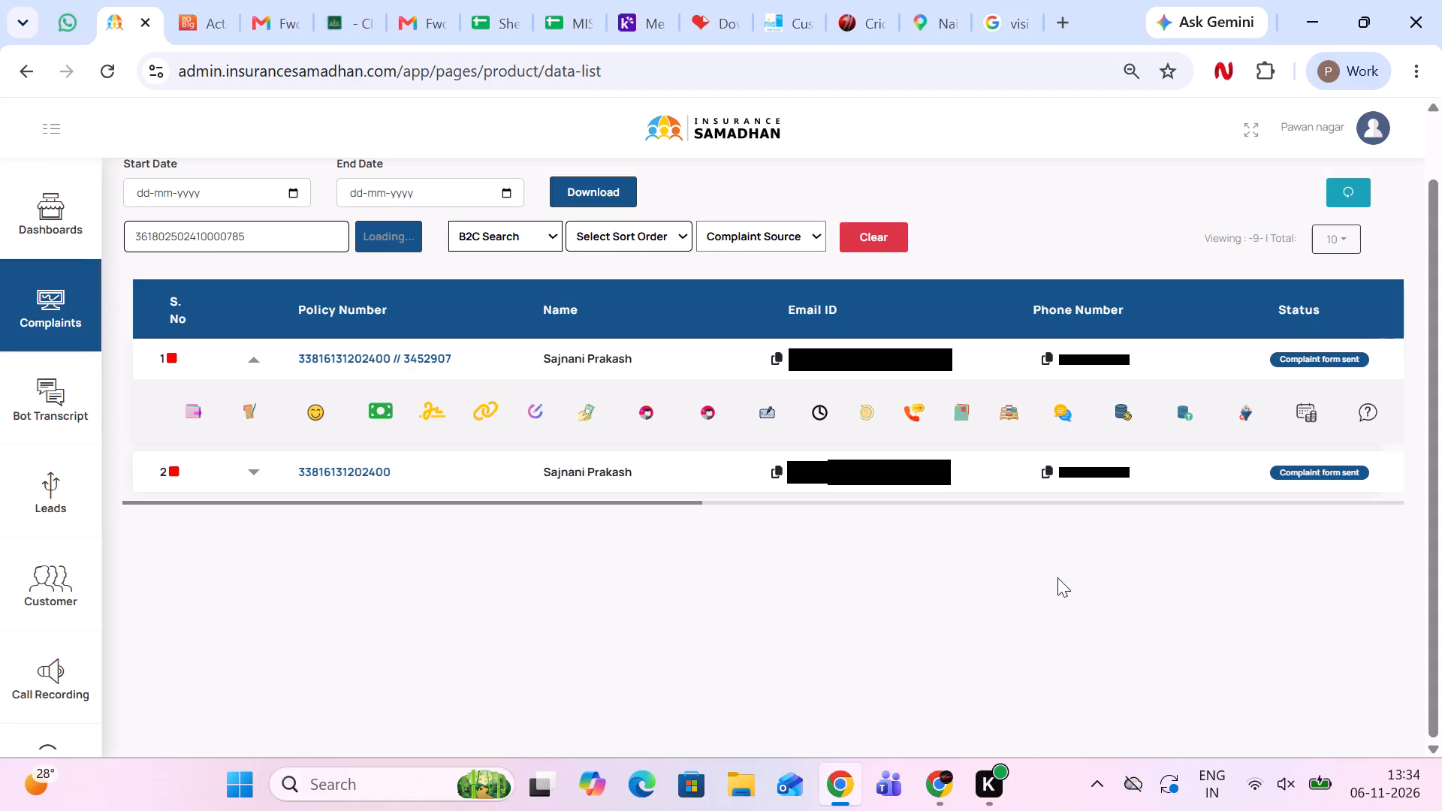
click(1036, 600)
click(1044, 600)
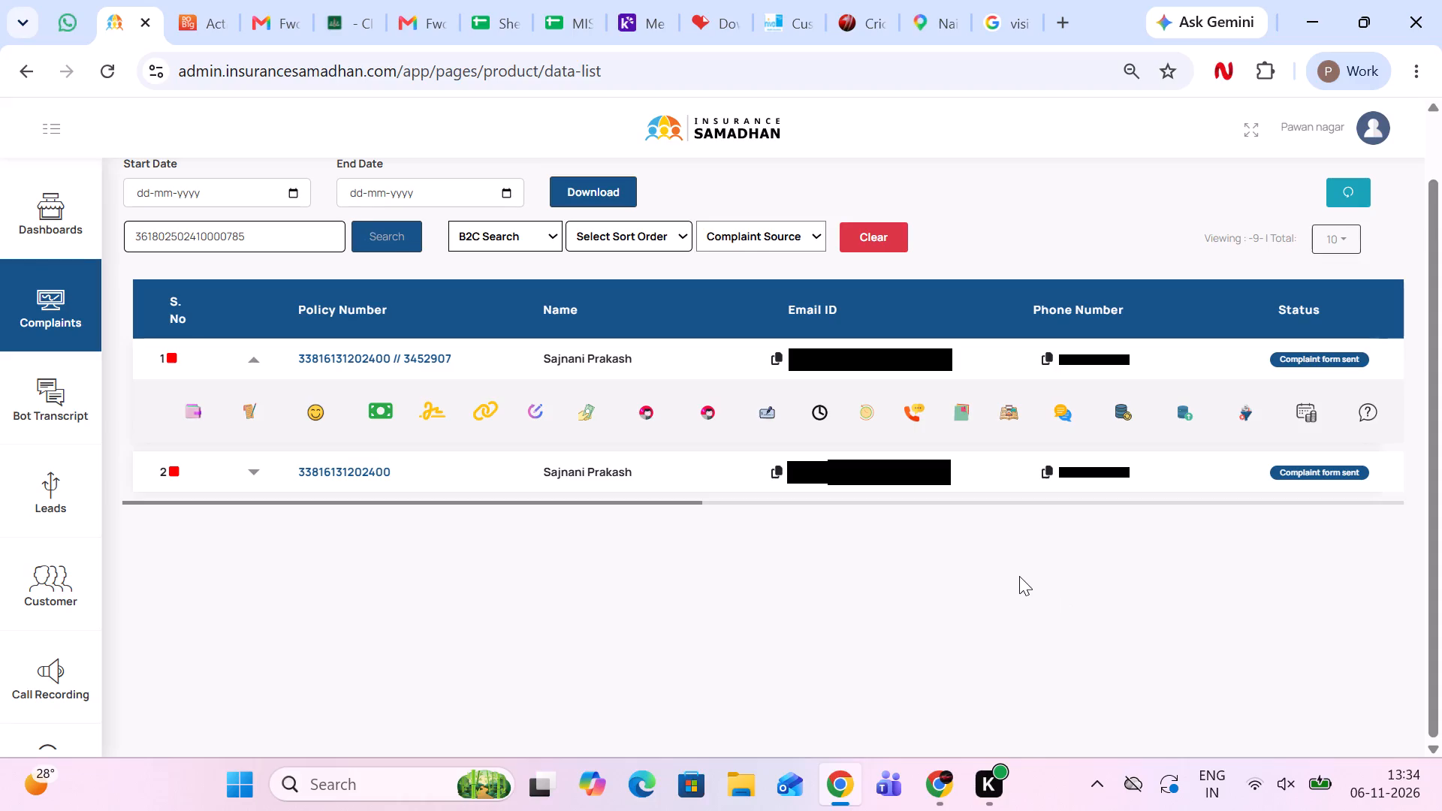
Run the B2C complaint search for the policy number already entered in the search box.
click(1014, 598)
click(1026, 599)
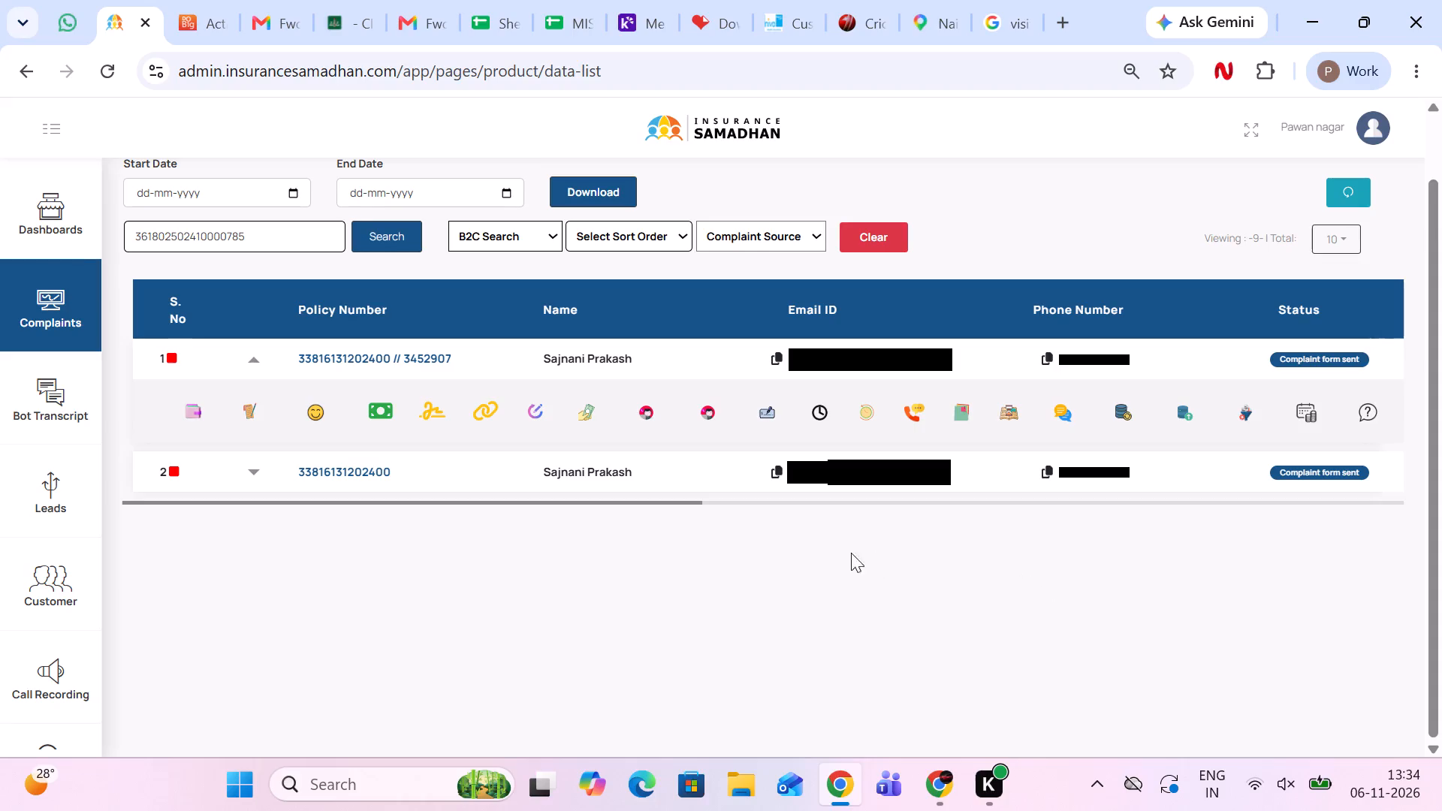
triple_click(409, 249)
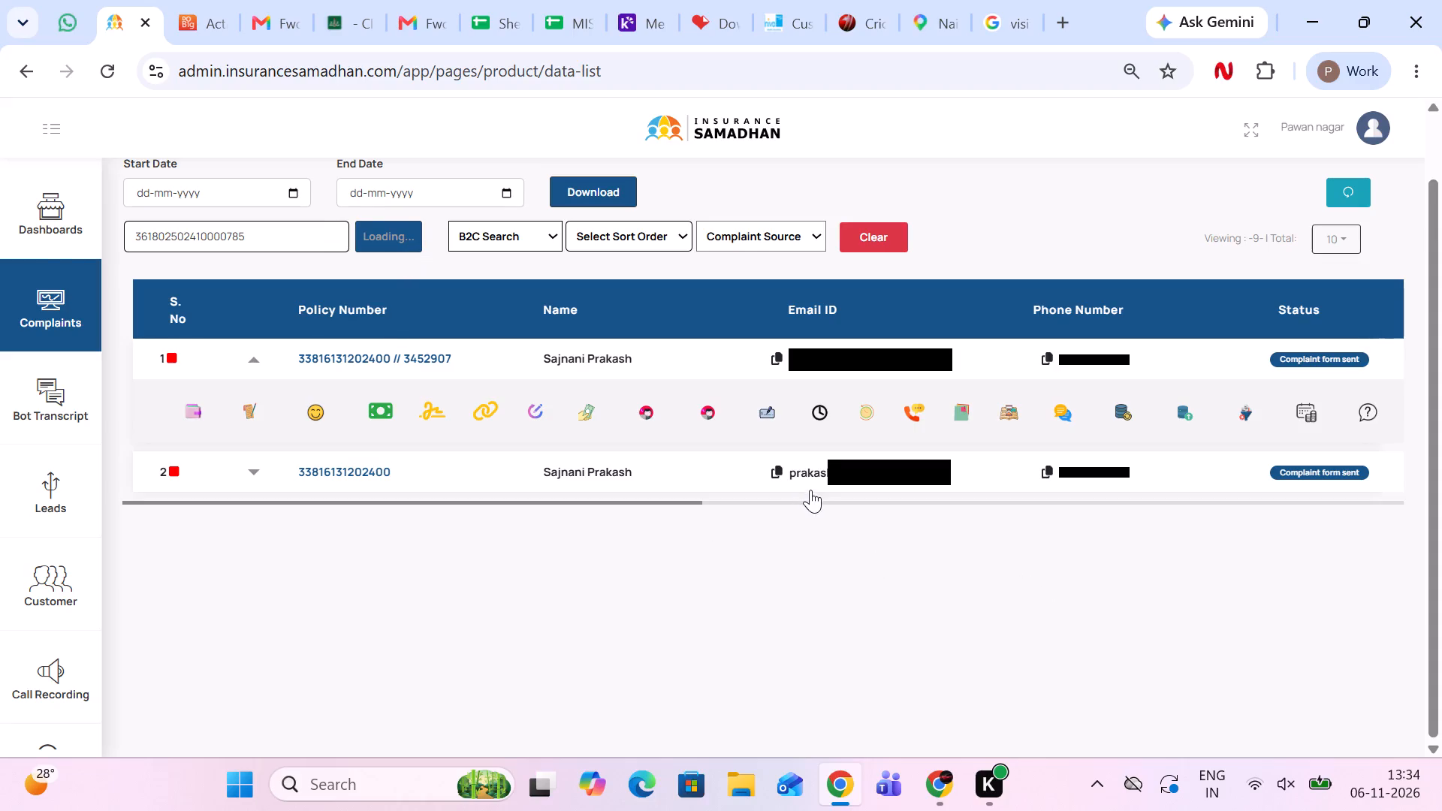
scroll(992, 604, down, 2)
scroll(992, 604, up, 2)
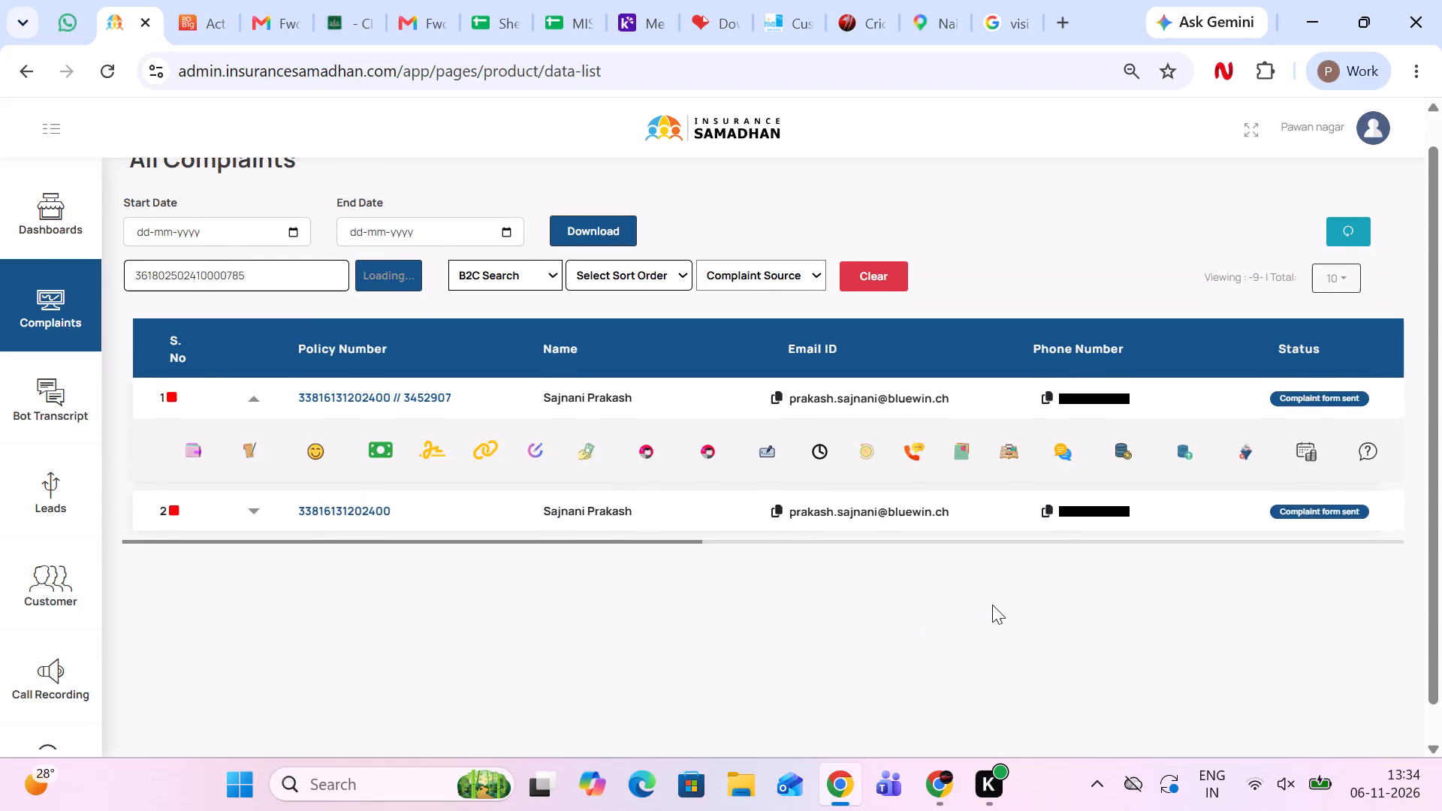
Switch the computer's Wi-Fi connection to the Mailing Legal_5G Jio network.
click(1248, 785)
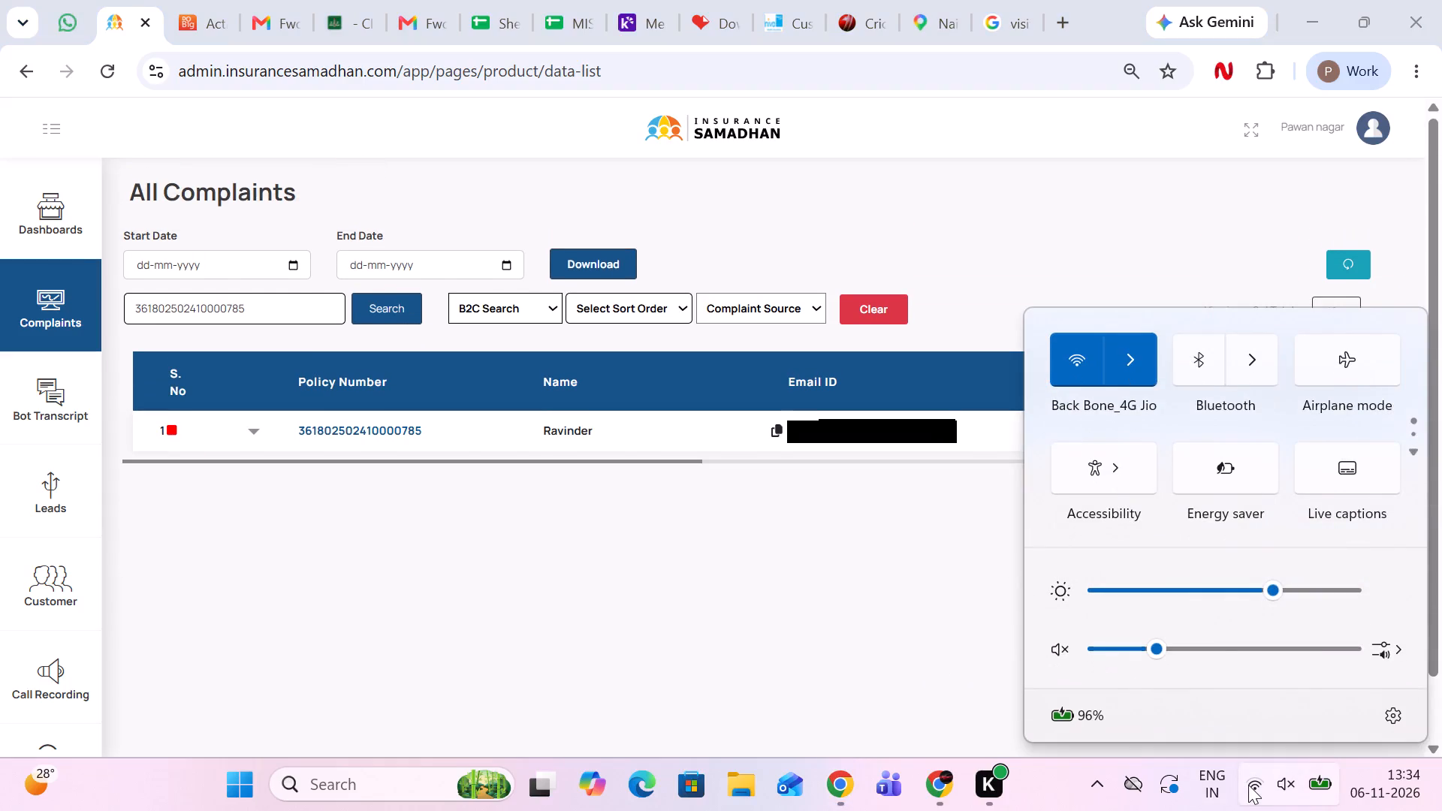
click(1121, 374)
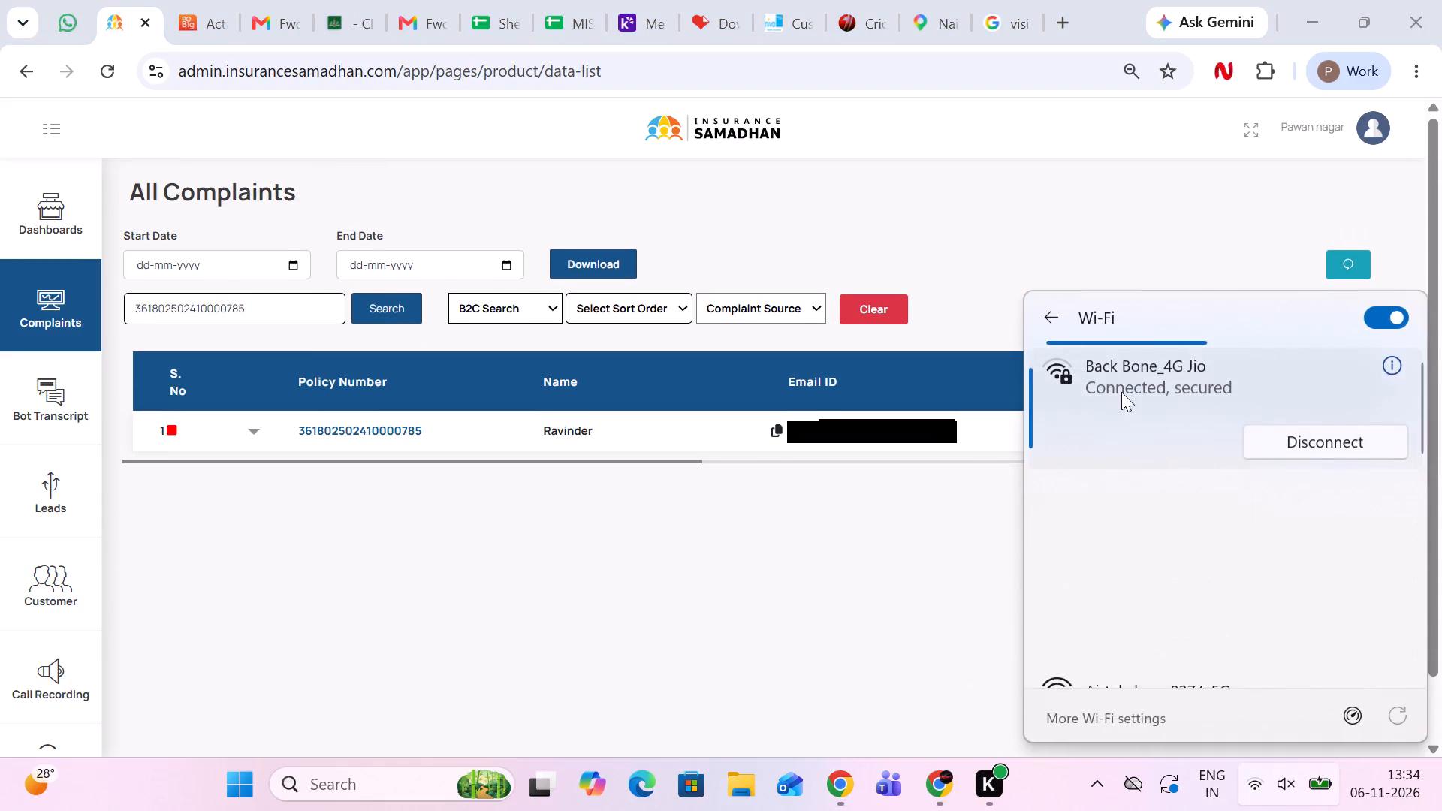
scroll(1227, 538, down, 5)
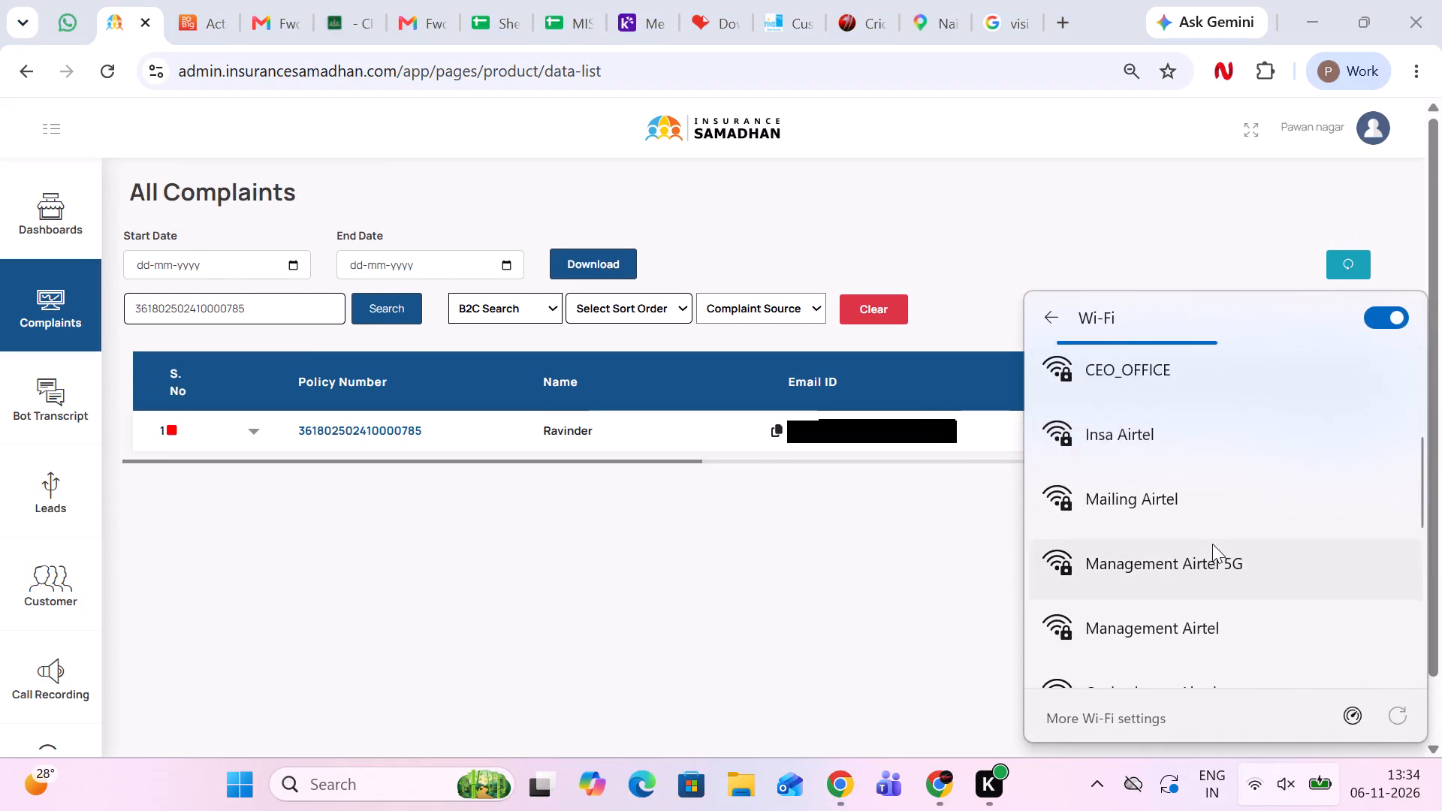
scroll(1212, 544, down, 2)
scroll(1212, 544, up, 9)
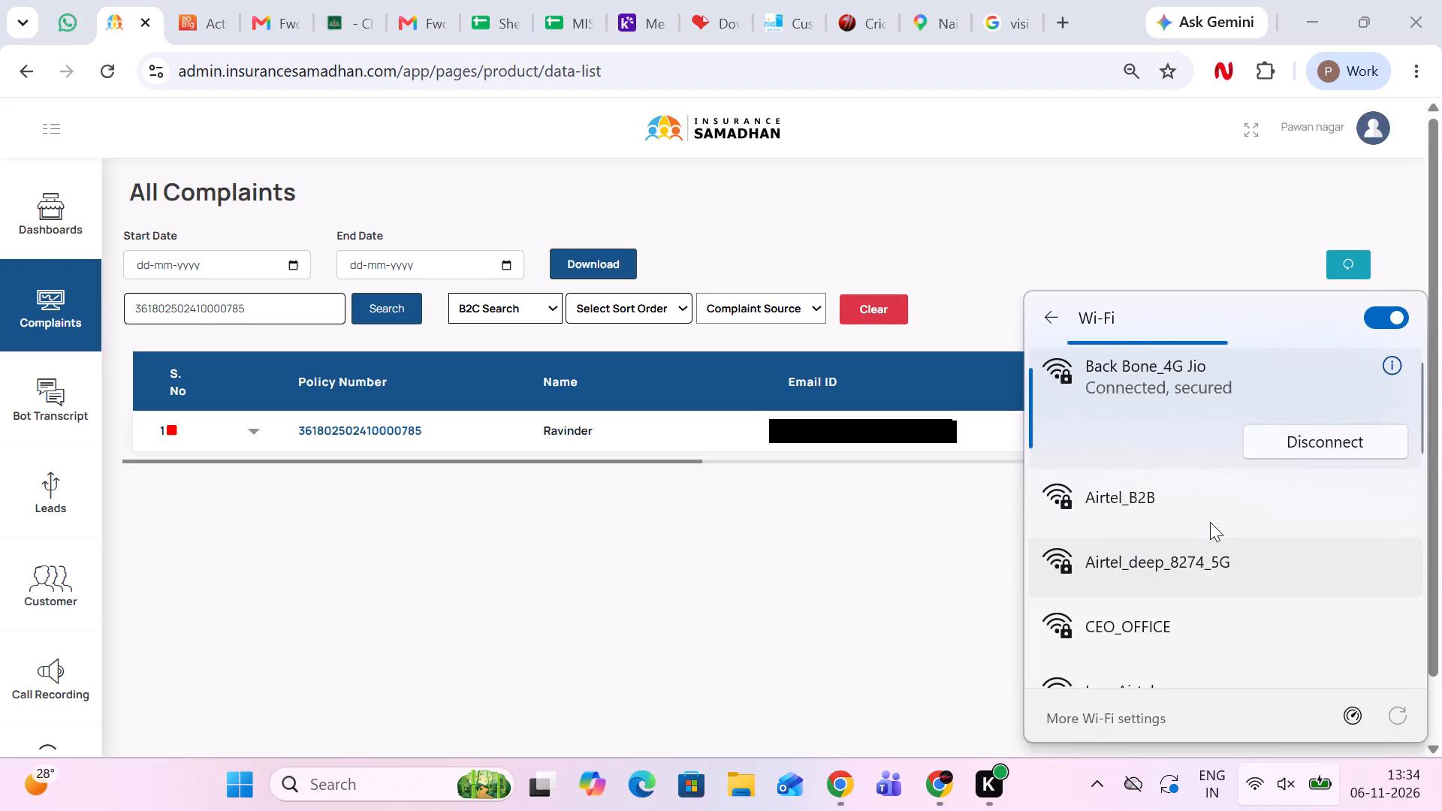
scroll(1210, 522, down, 2)
scroll(1210, 522, up, 2)
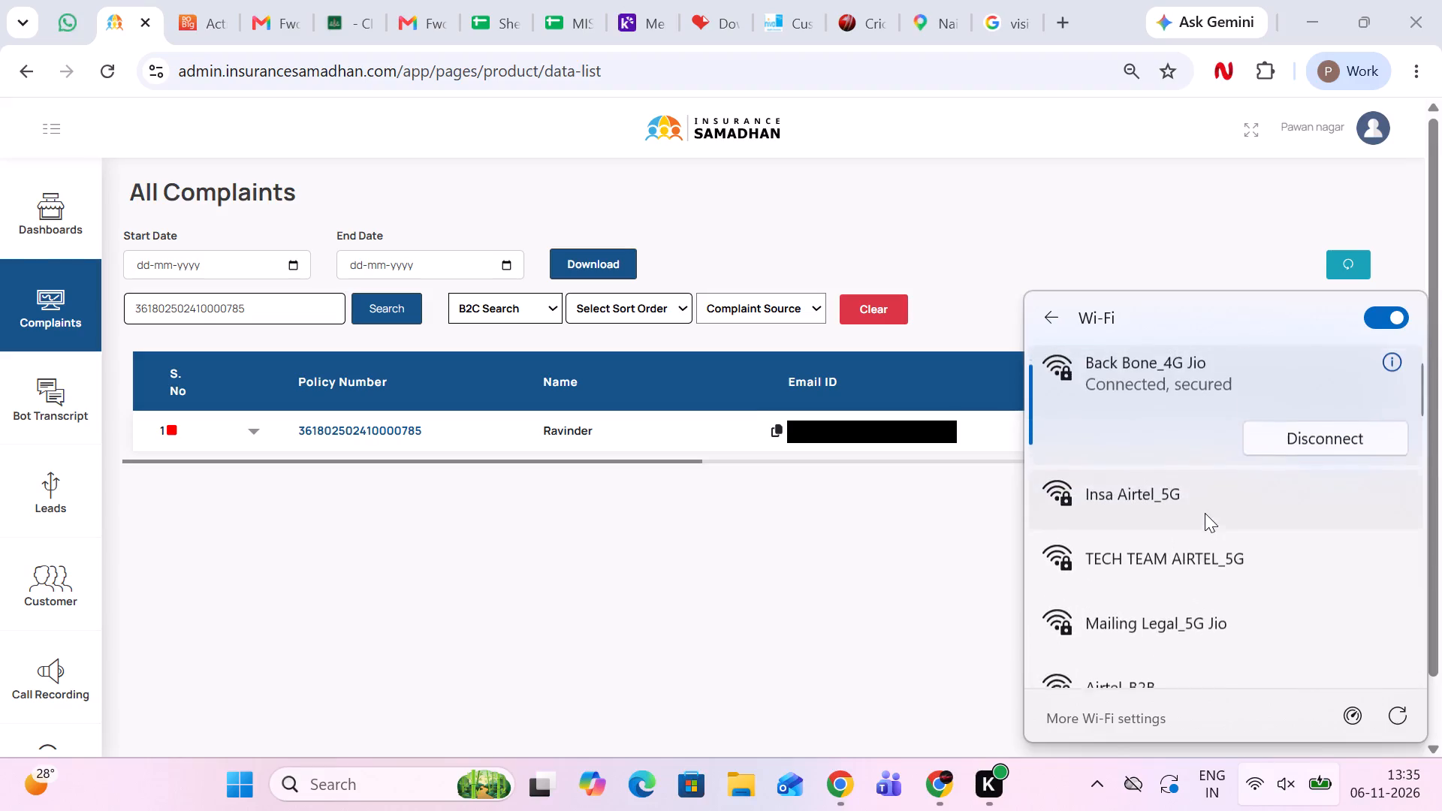
scroll(1205, 511, down, 2)
click(1193, 529)
click(1350, 568)
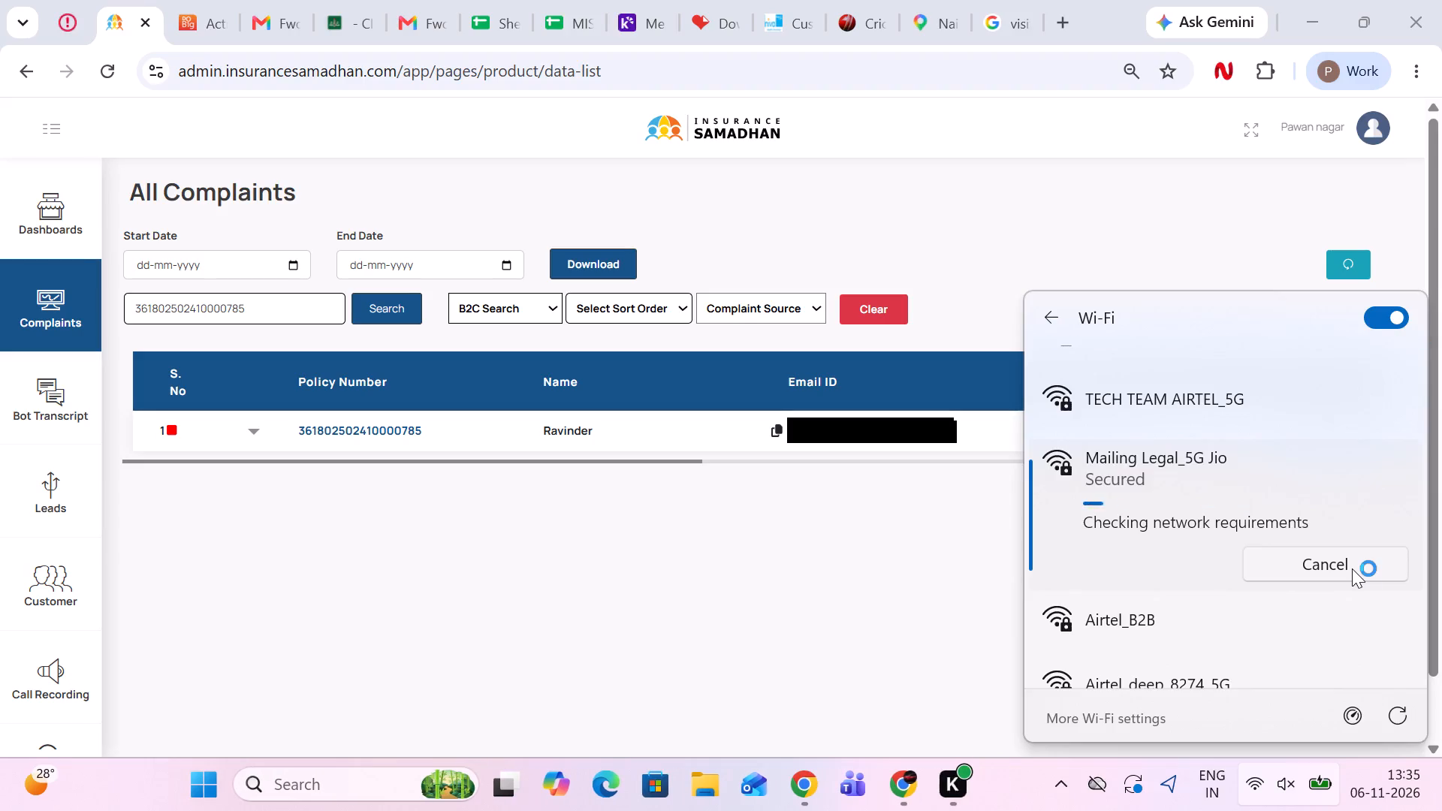
click(611, 568)
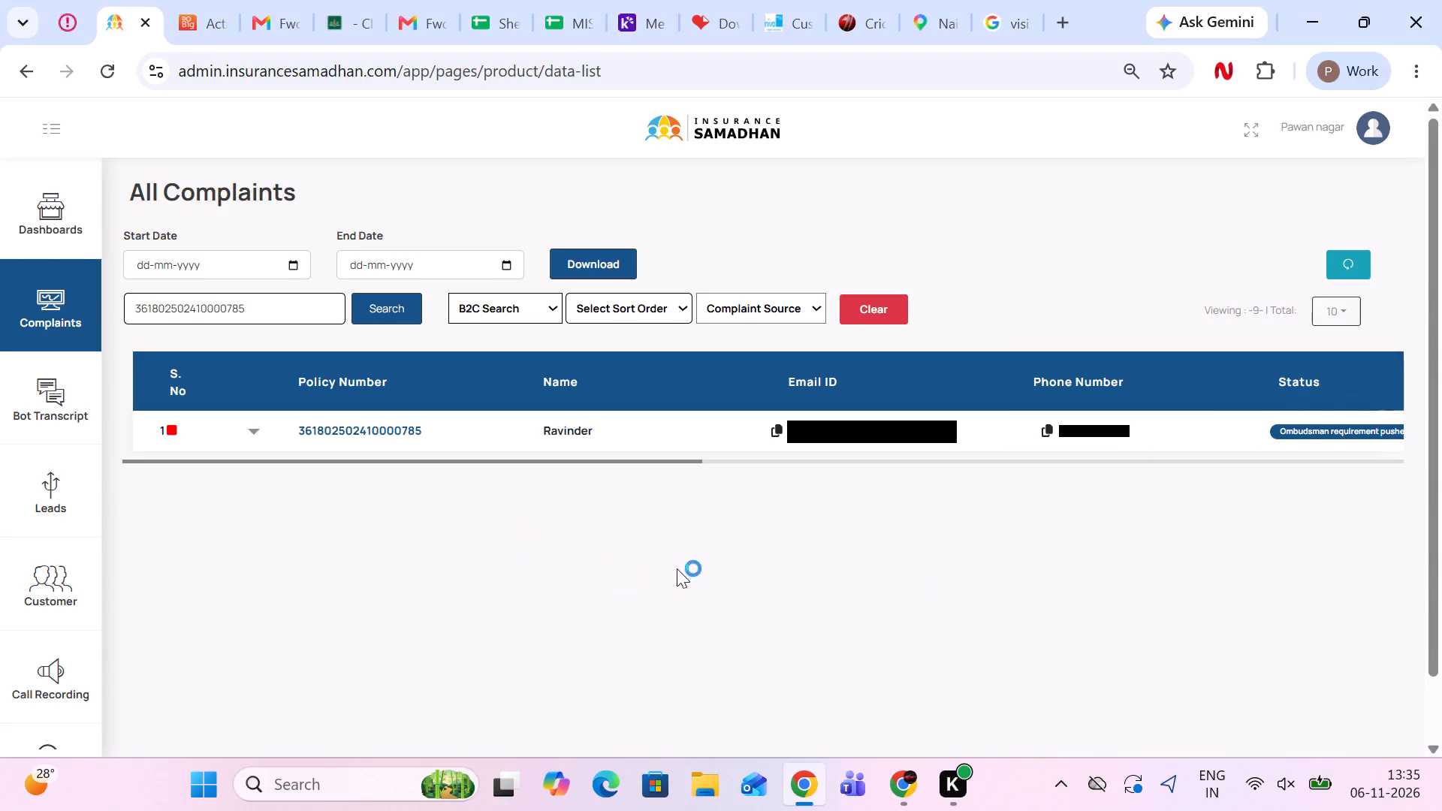
Reload the complaints page and review the communication log of the complaint found by the search.
click(114, 74)
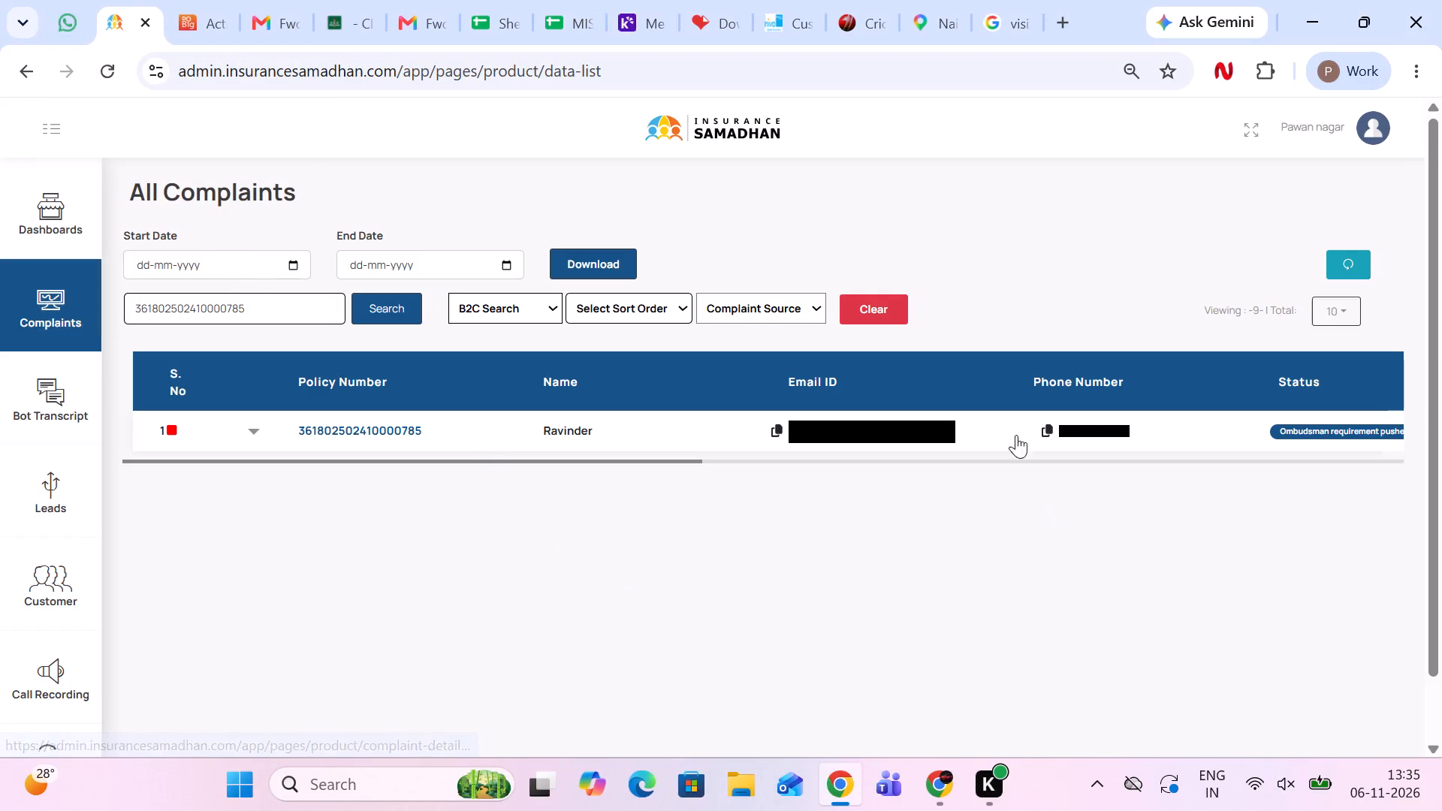
click(1047, 430)
click(1009, 434)
click(1058, 483)
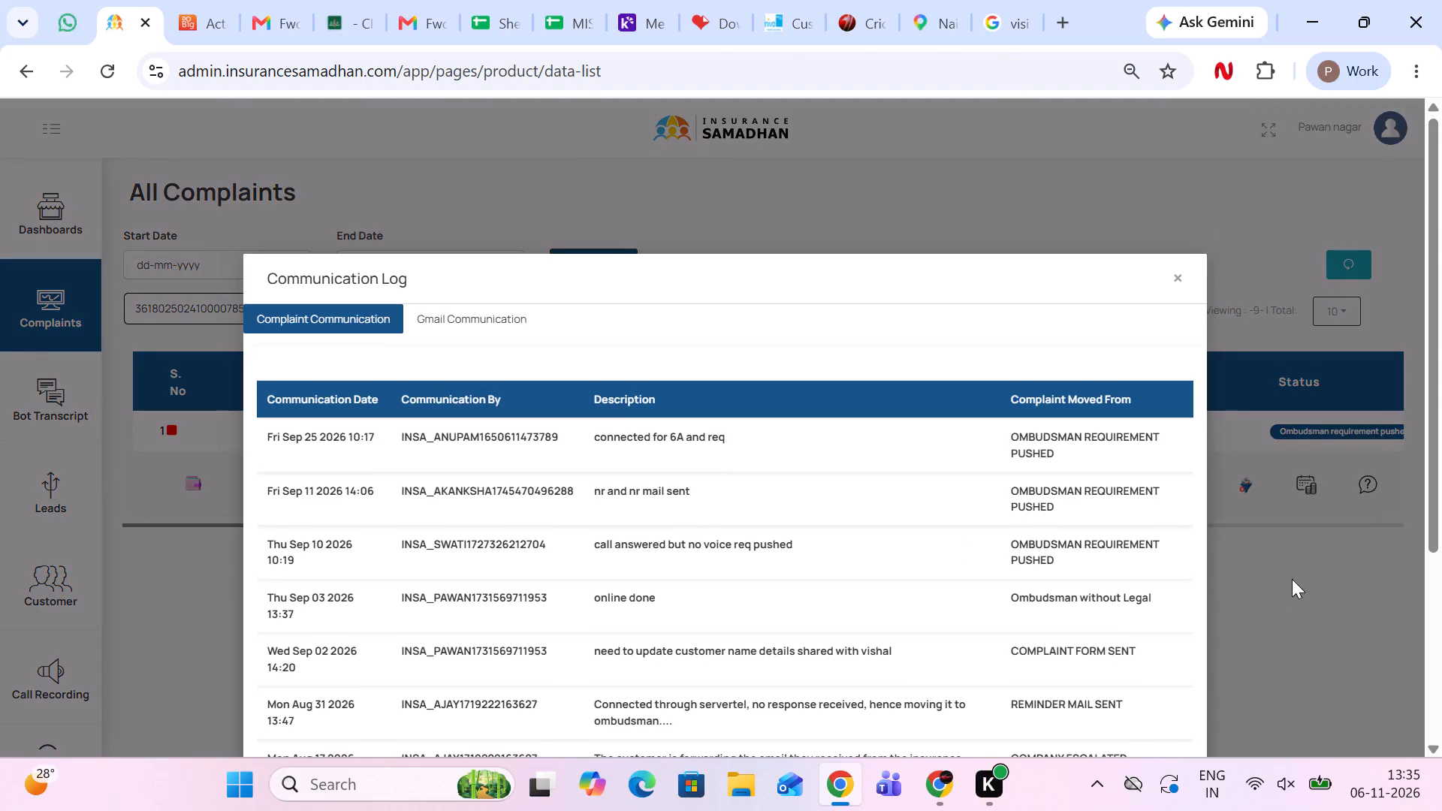
click(1302, 575)
Copy the complaint customer's phone number and enter it as the number to call in the Smartflo dialer.
click(1050, 427)
scroll(869, 546, down, 1)
scroll(868, 549, up, 2)
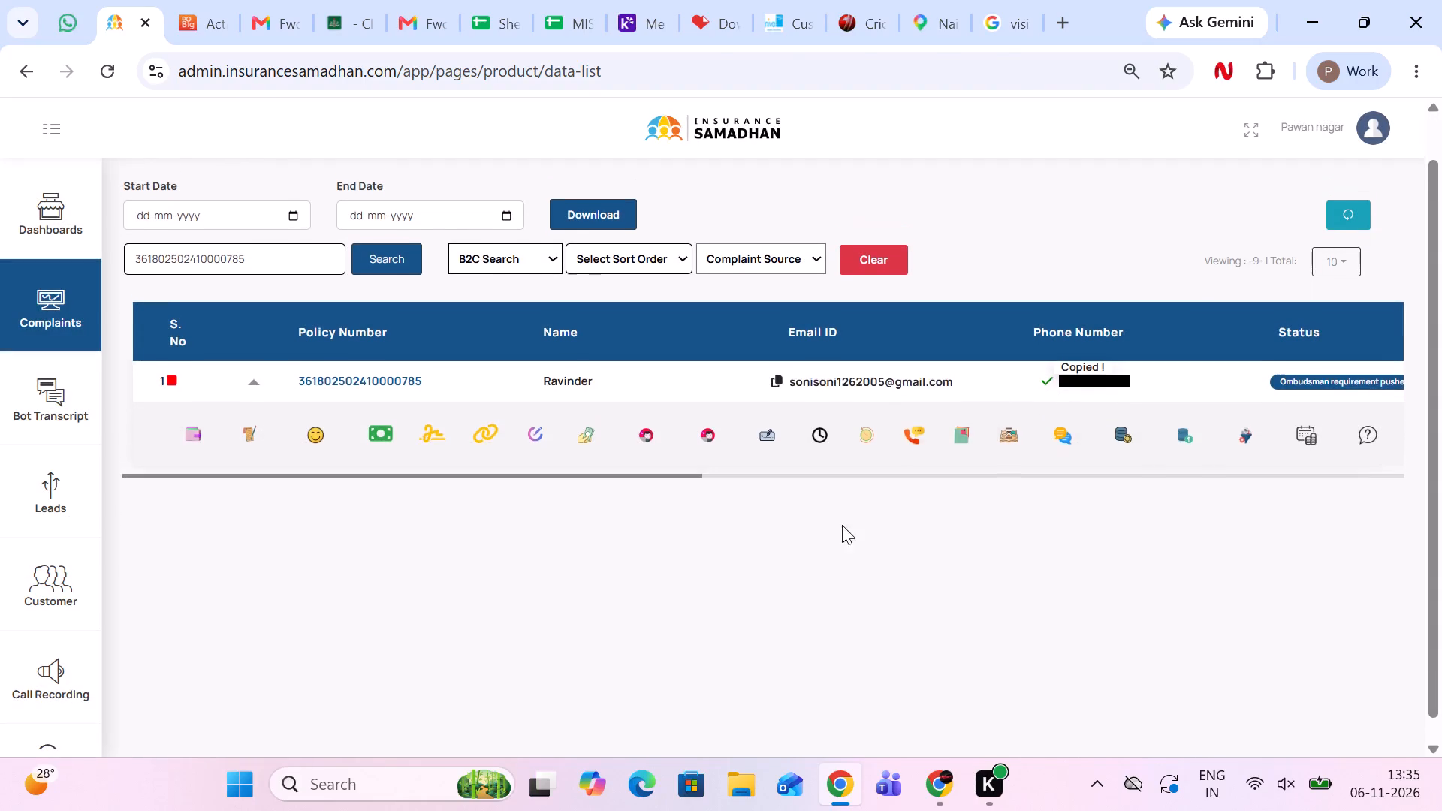
click(218, 0)
click(665, 214)
right_click(664, 216)
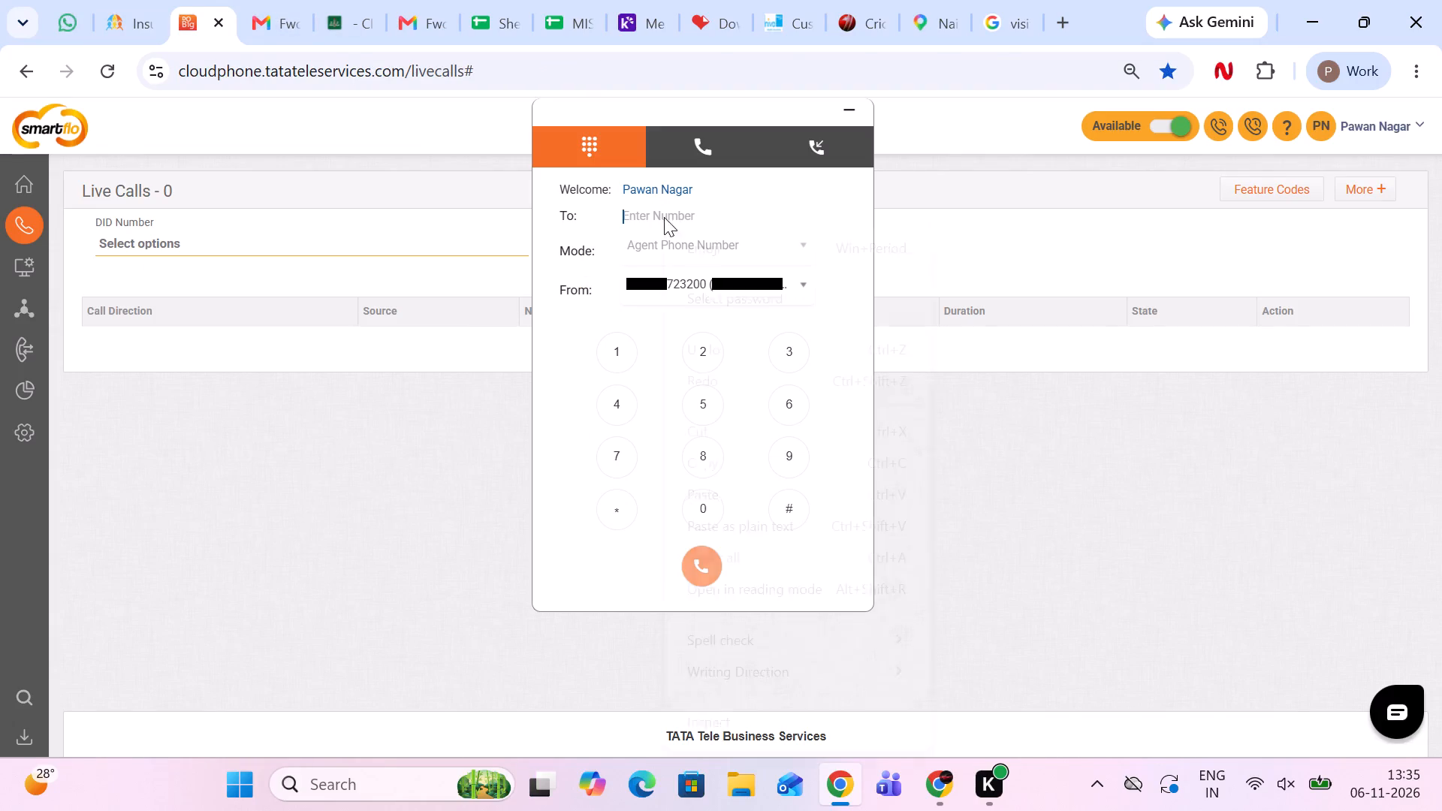
click(714, 497)
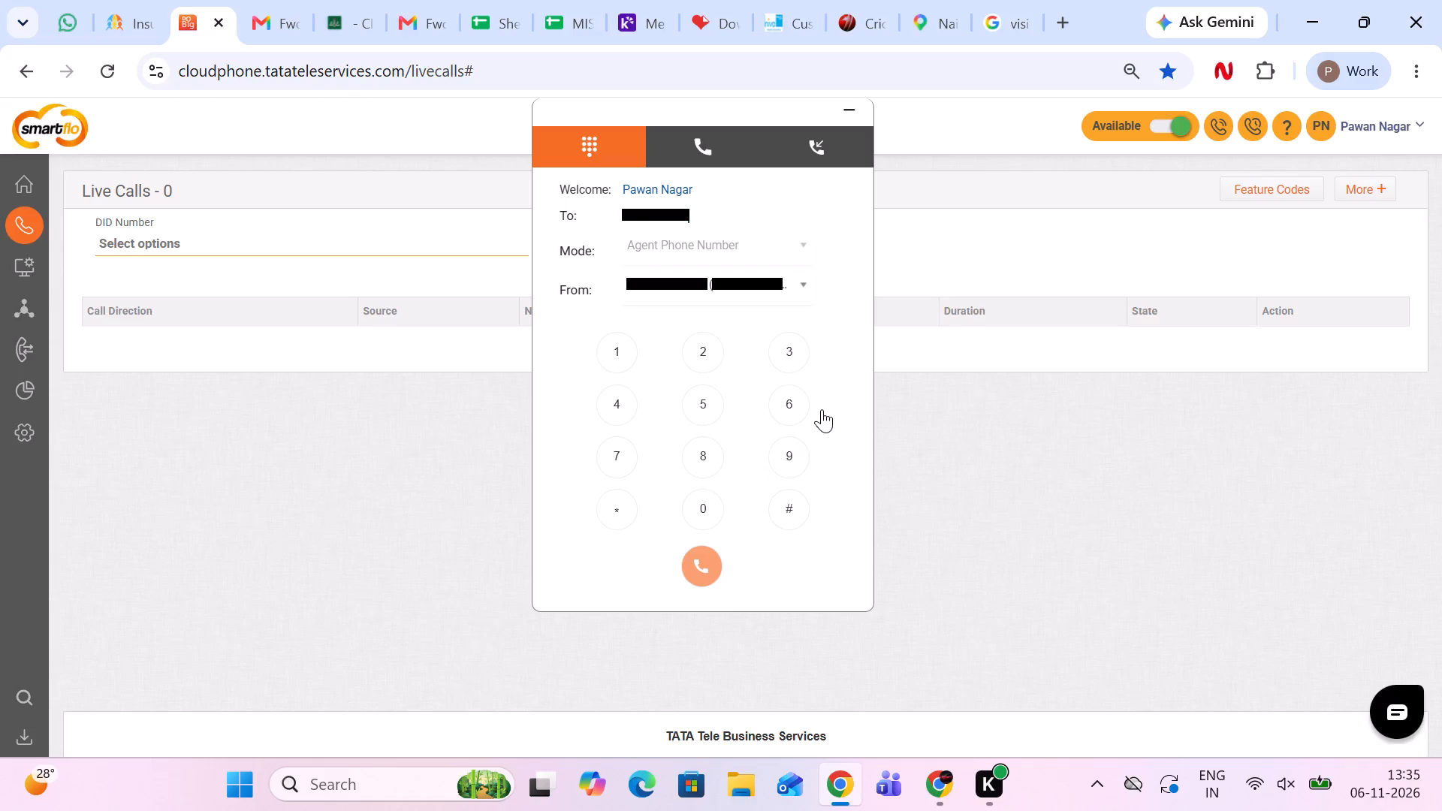
key(ctrl+a)
key(ctrl+x)
key(ctrl+v)
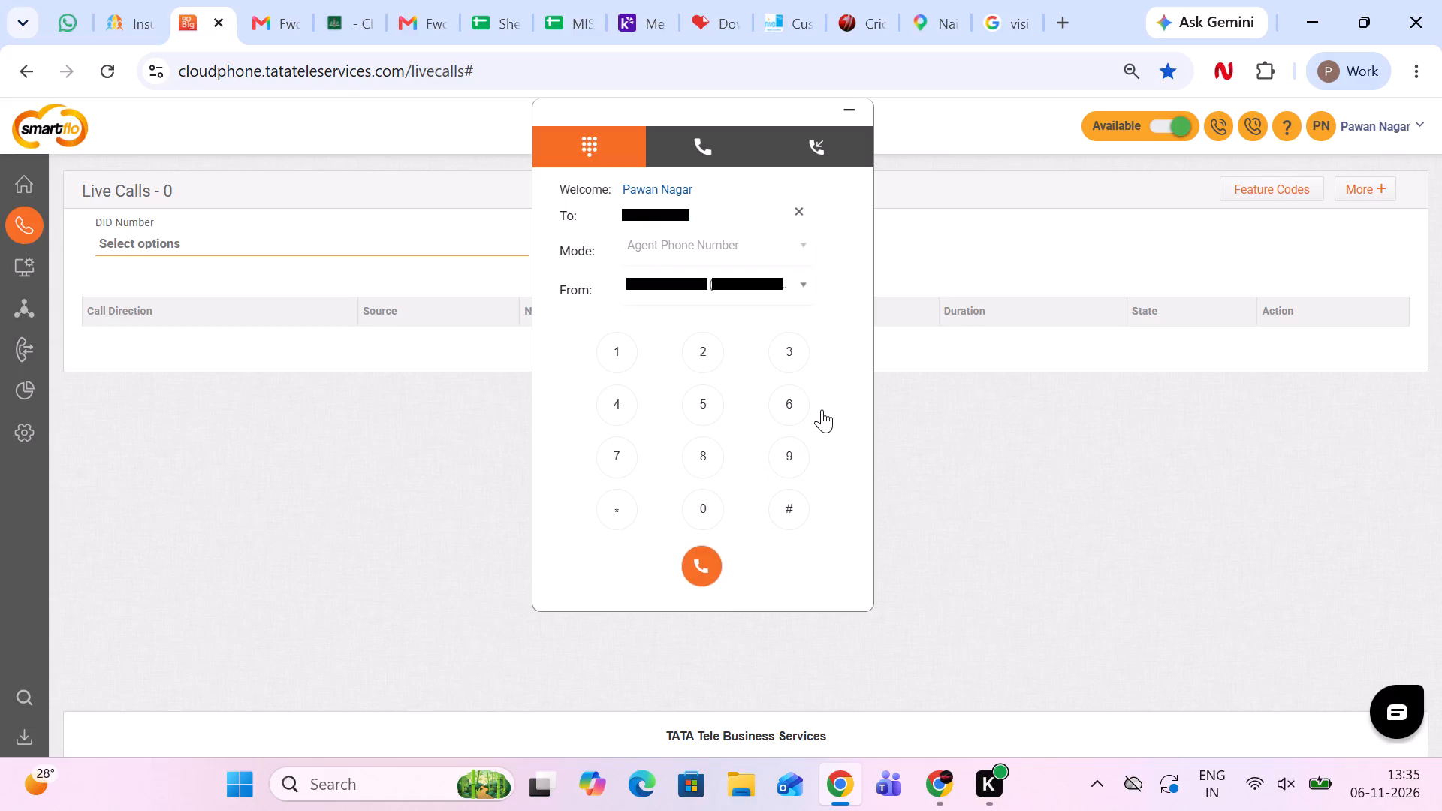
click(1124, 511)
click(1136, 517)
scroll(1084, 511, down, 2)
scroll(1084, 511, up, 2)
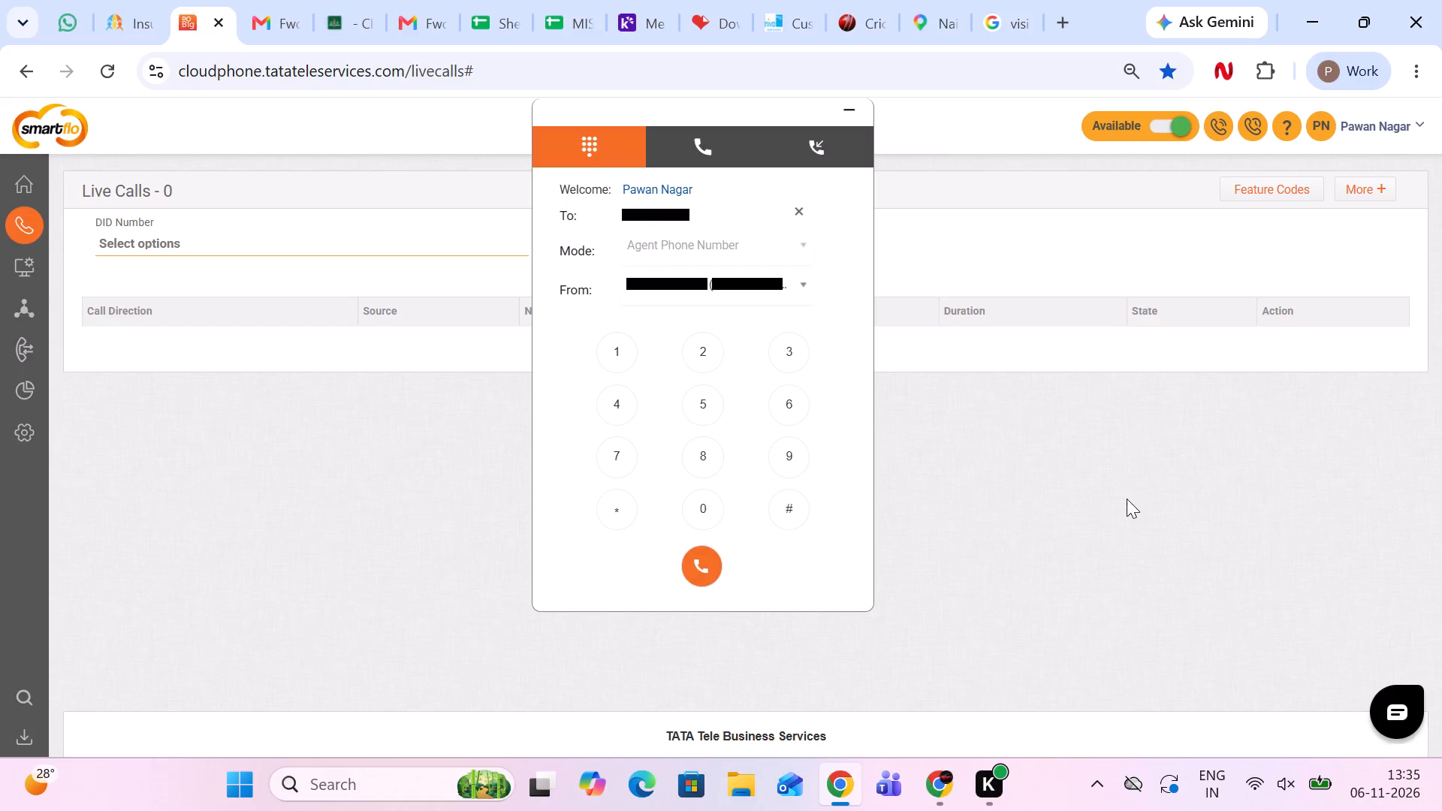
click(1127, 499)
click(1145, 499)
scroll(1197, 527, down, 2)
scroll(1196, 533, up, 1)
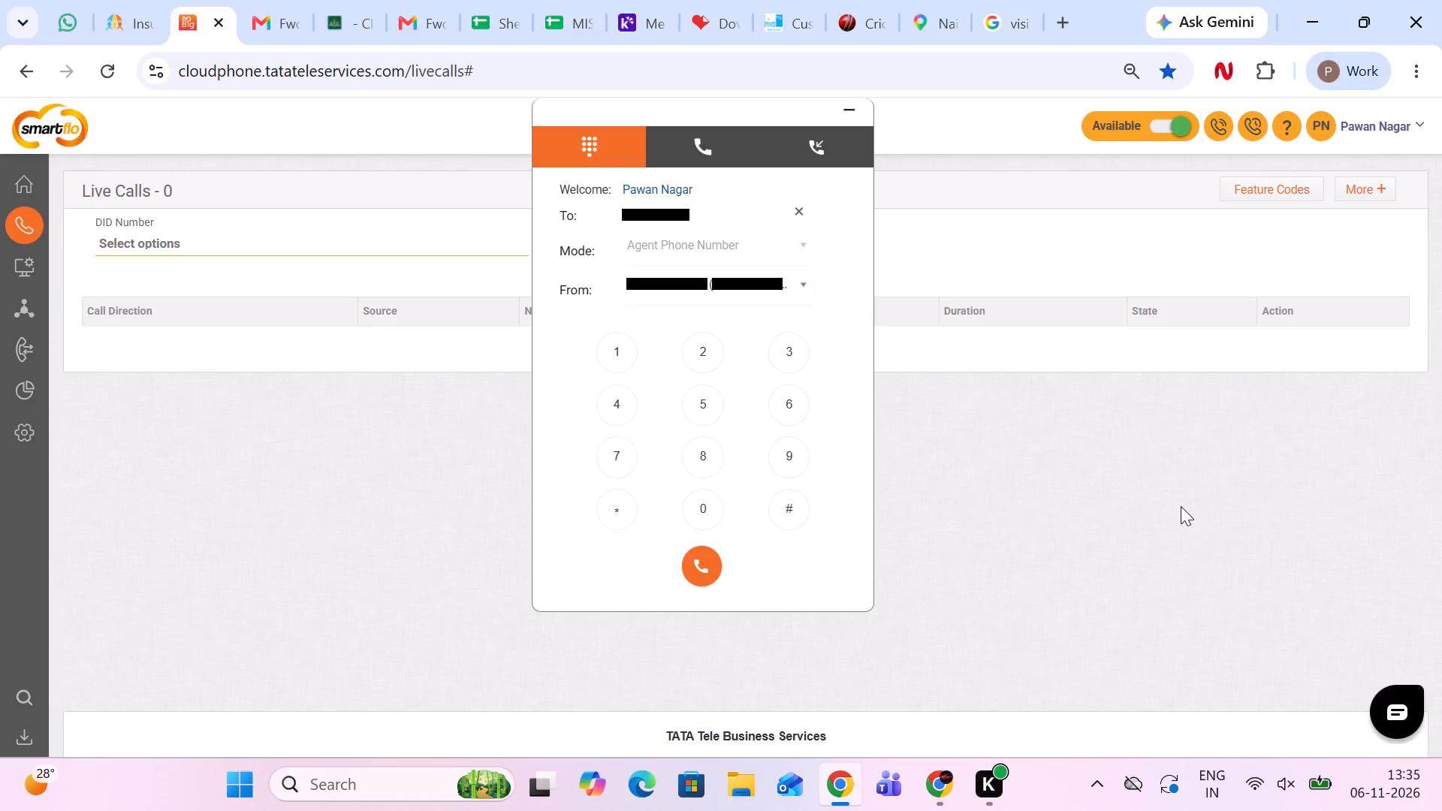
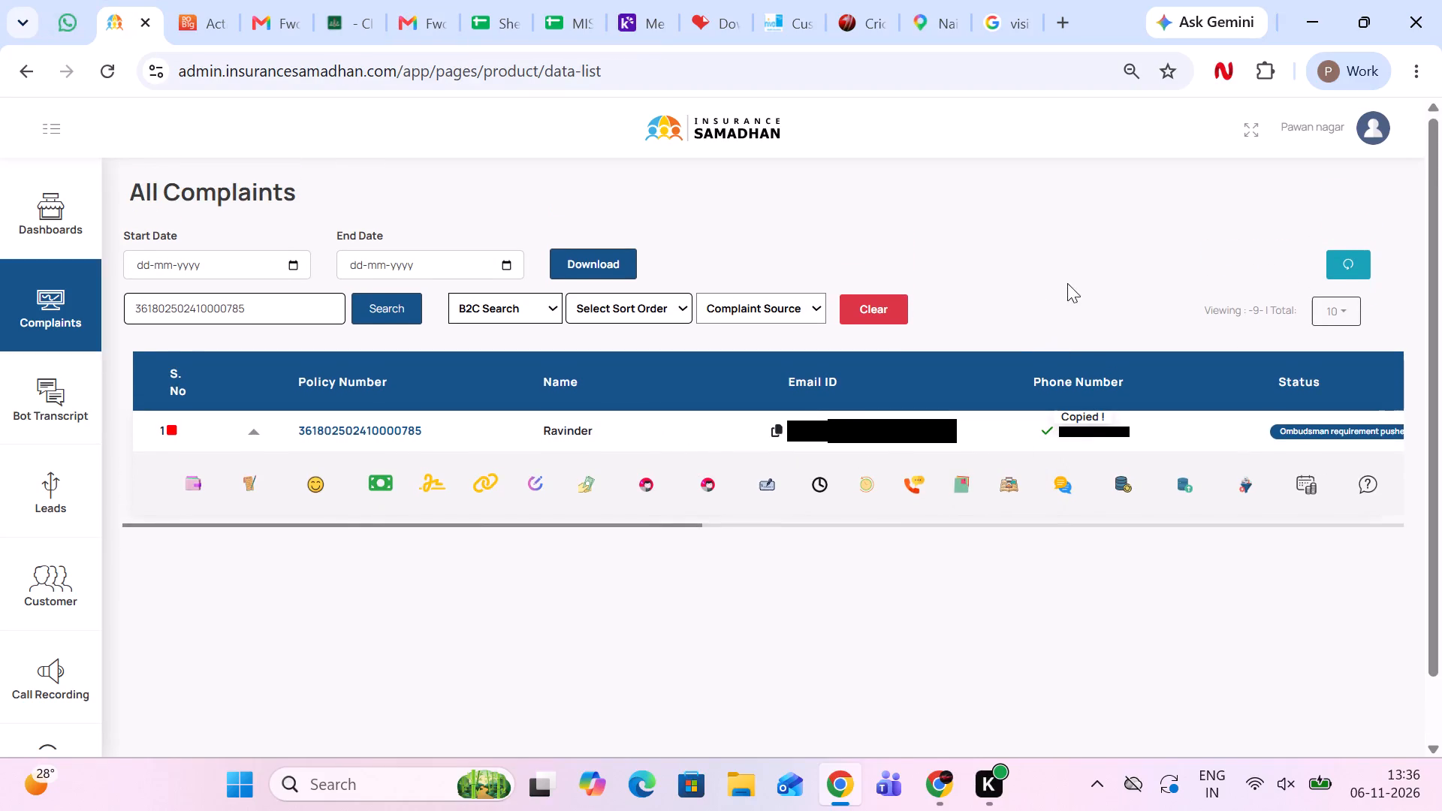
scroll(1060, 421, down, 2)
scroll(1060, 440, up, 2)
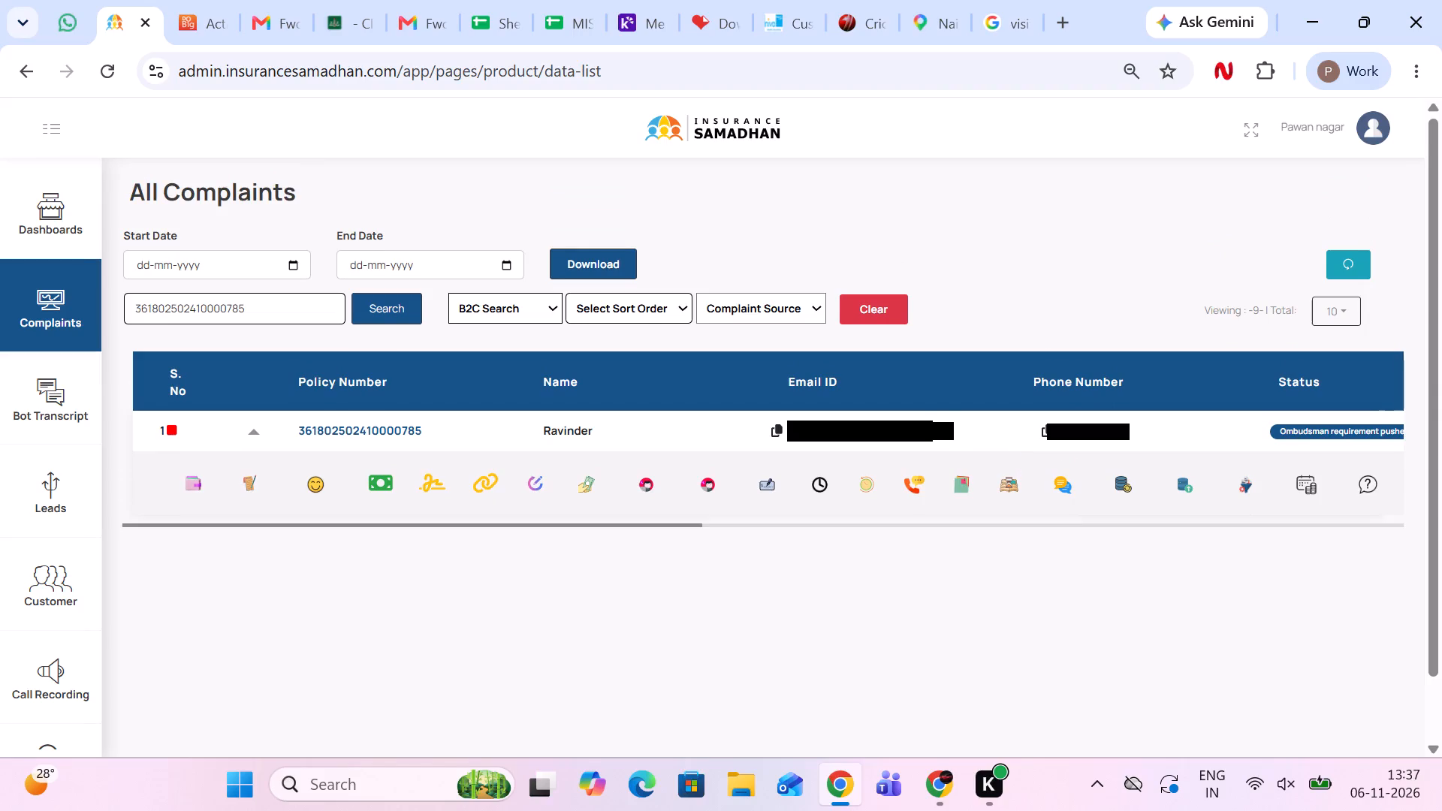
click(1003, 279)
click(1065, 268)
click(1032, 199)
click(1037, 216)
Copy the customer's phone number from the listed complaint and place a call to it from the Smartflo dialer.
click(1051, 428)
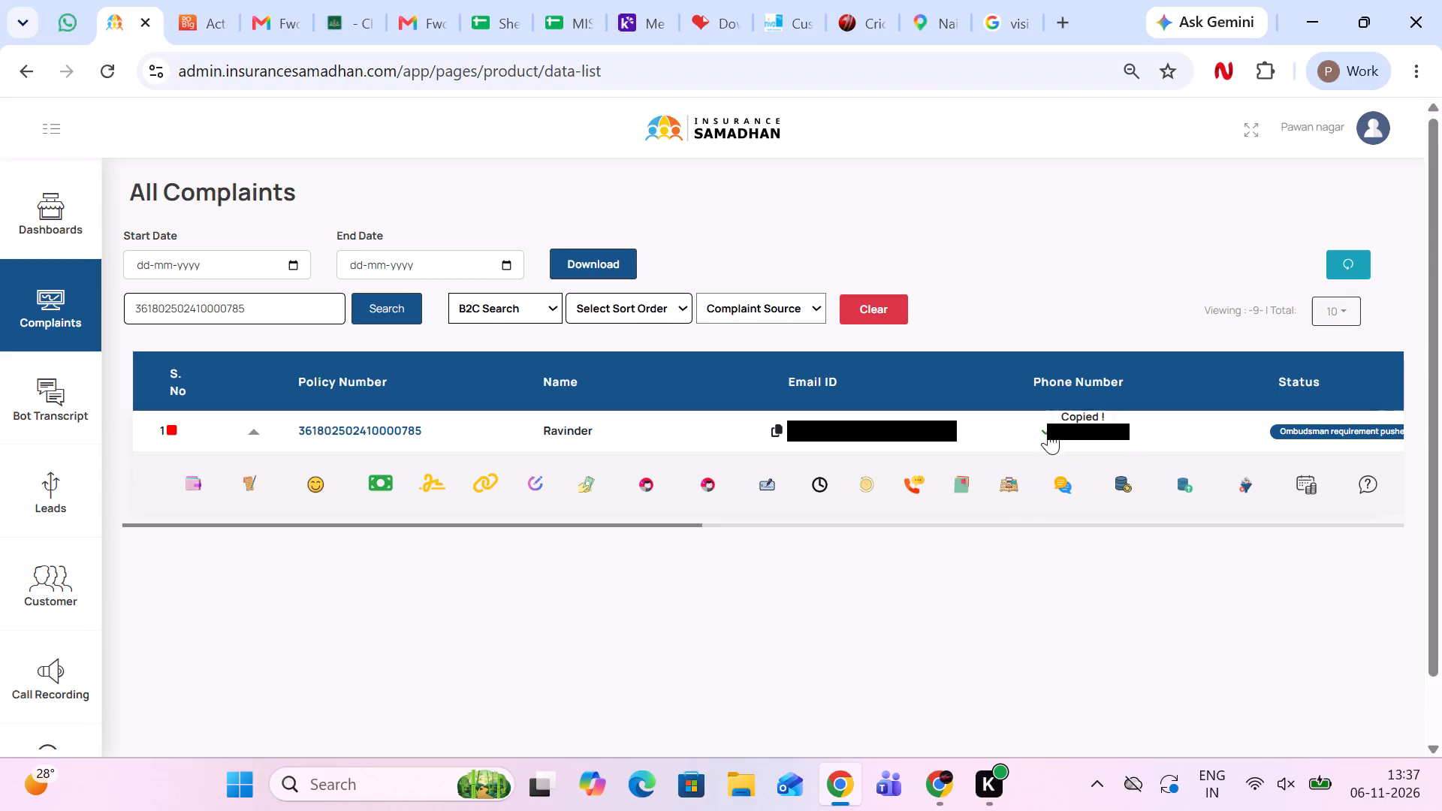
click(1072, 490)
click(209, 0)
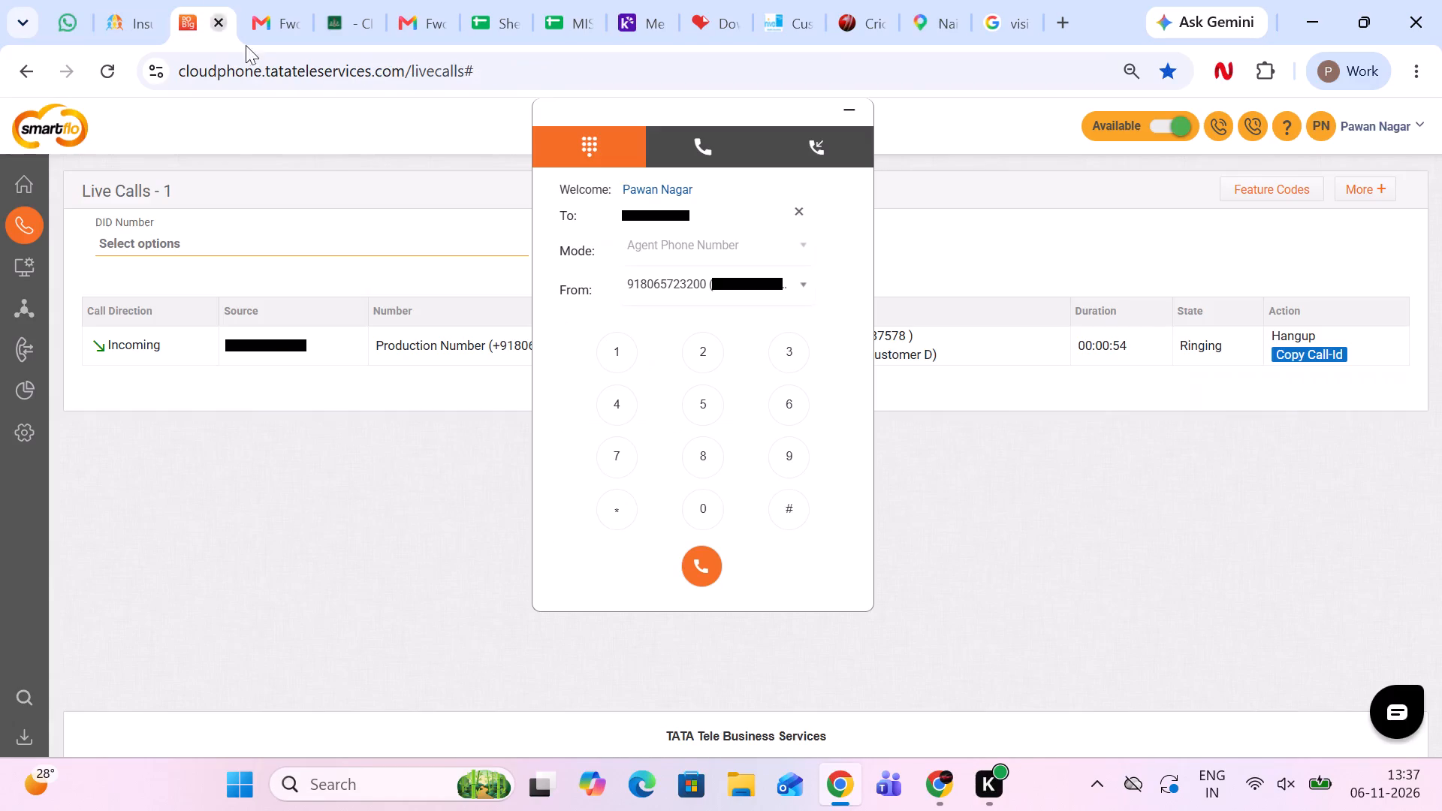
double_click(691, 219)
key(ctrl+v)
click(702, 571)
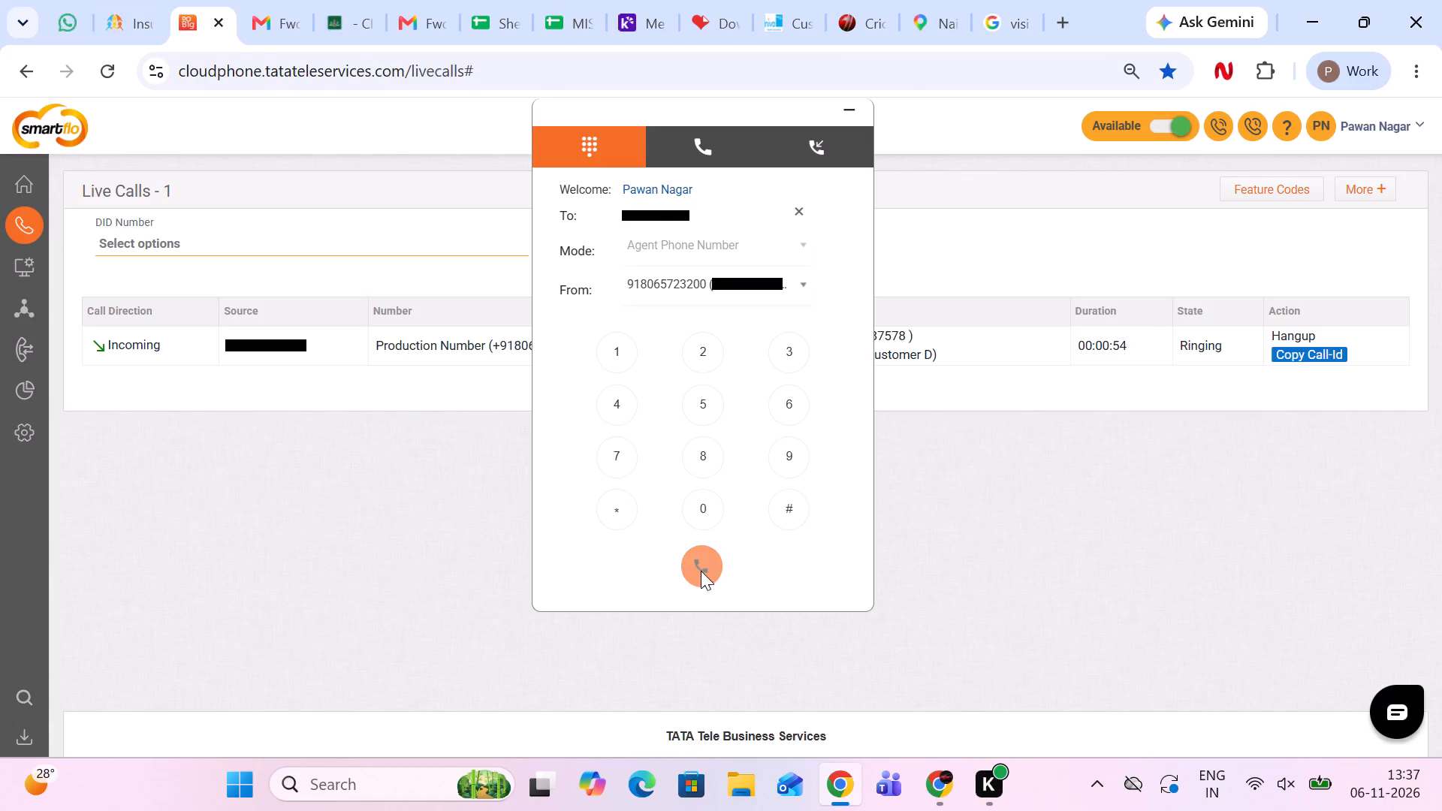
click(1075, 492)
click(1078, 526)
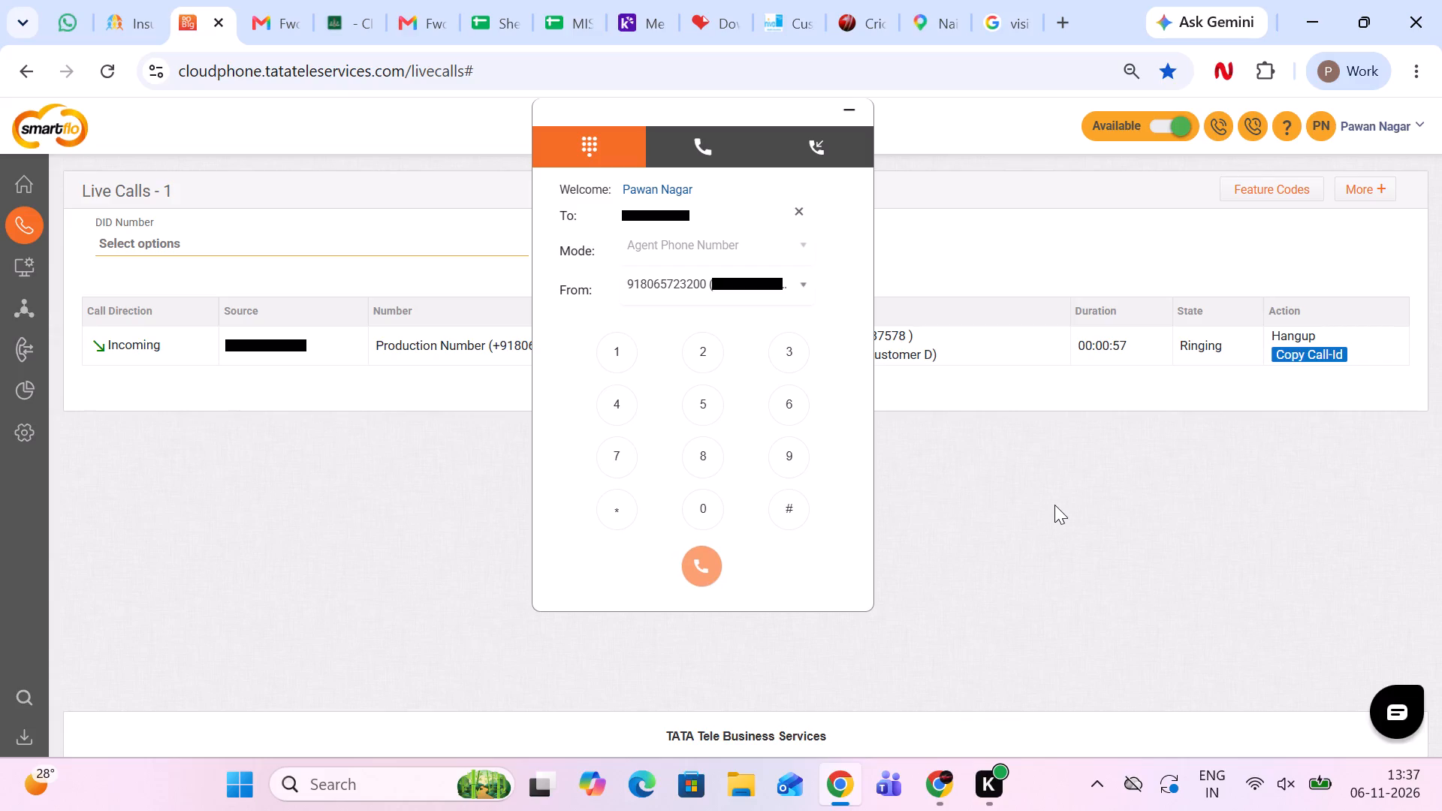
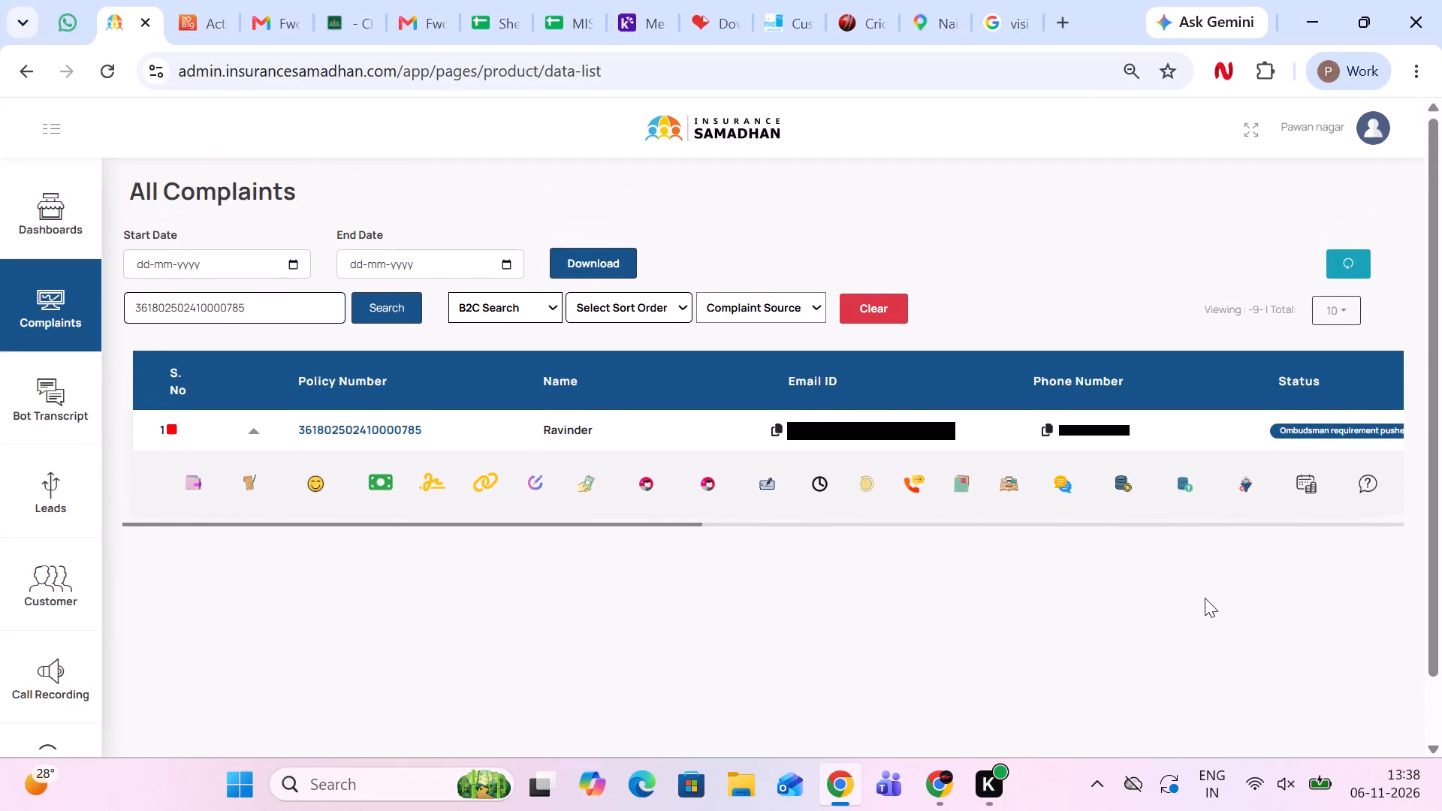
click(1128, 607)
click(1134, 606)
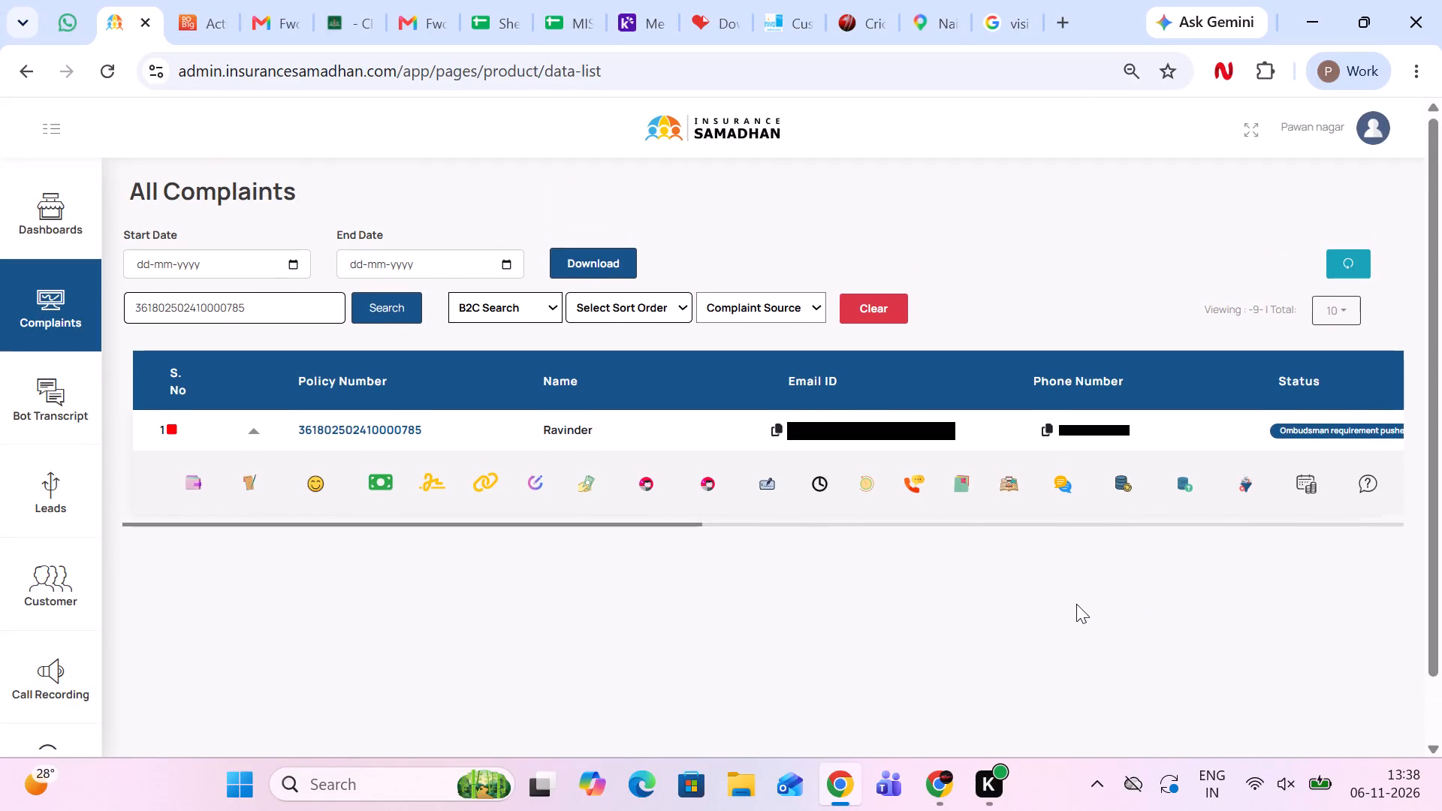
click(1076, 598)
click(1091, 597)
click(1062, 493)
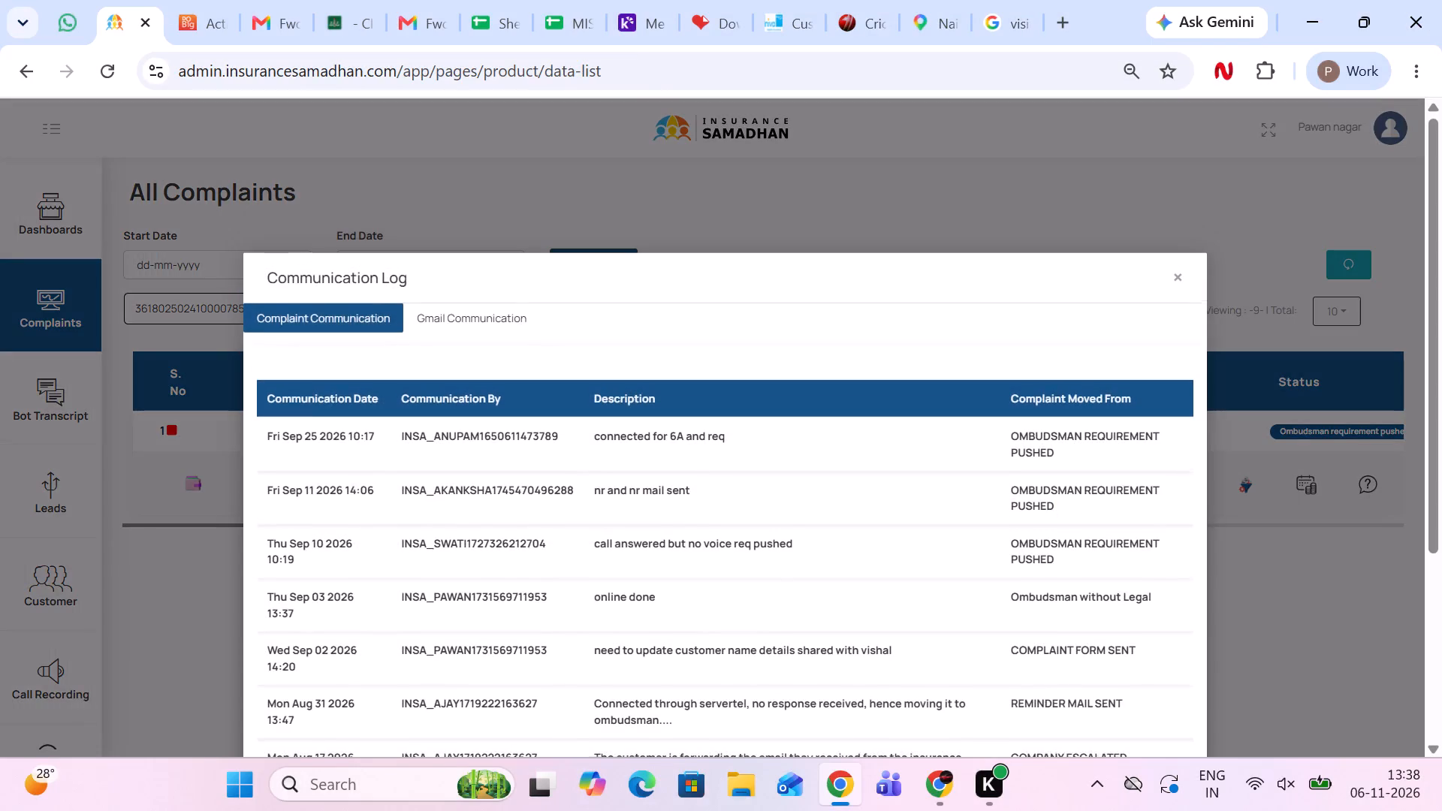
scroll(746, 553, down, 9)
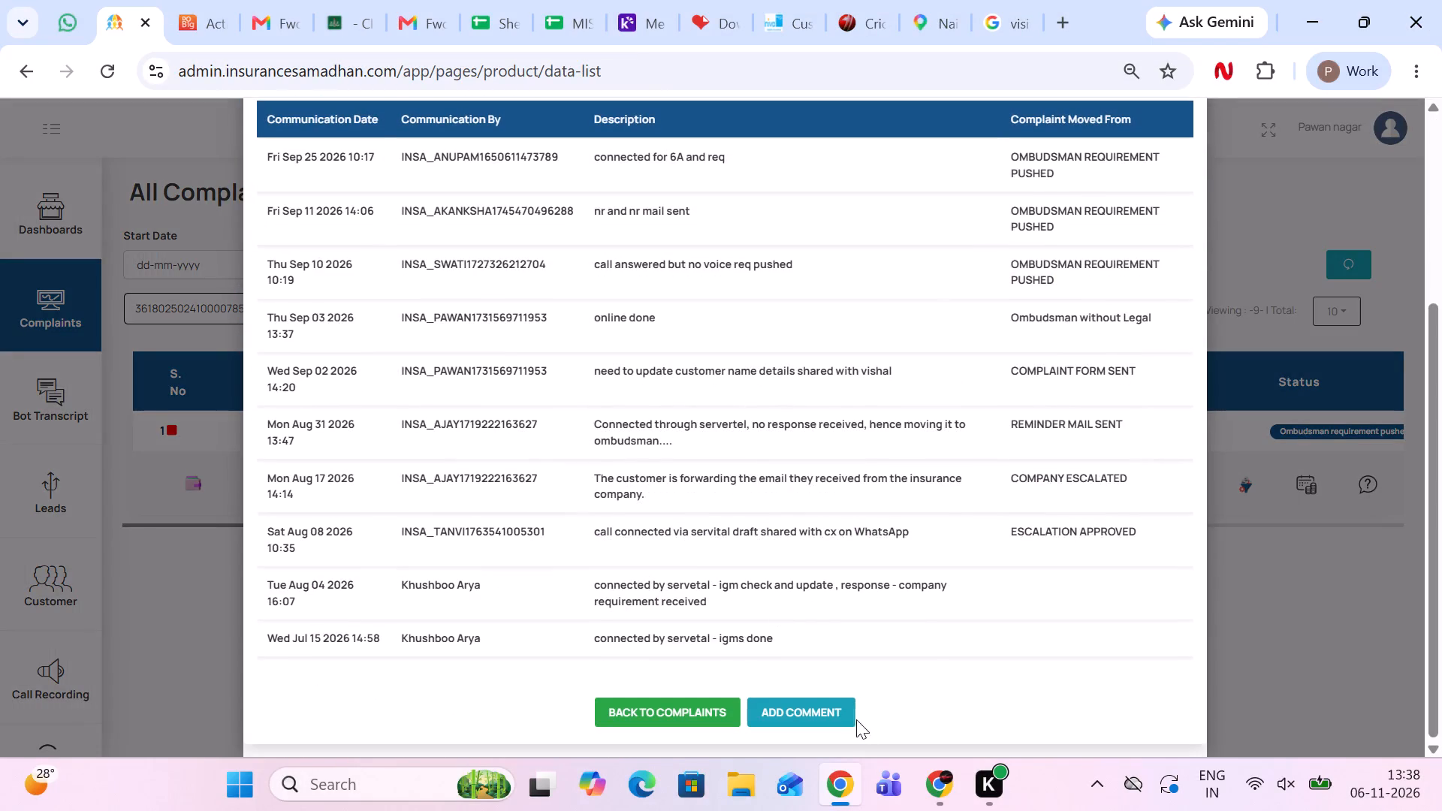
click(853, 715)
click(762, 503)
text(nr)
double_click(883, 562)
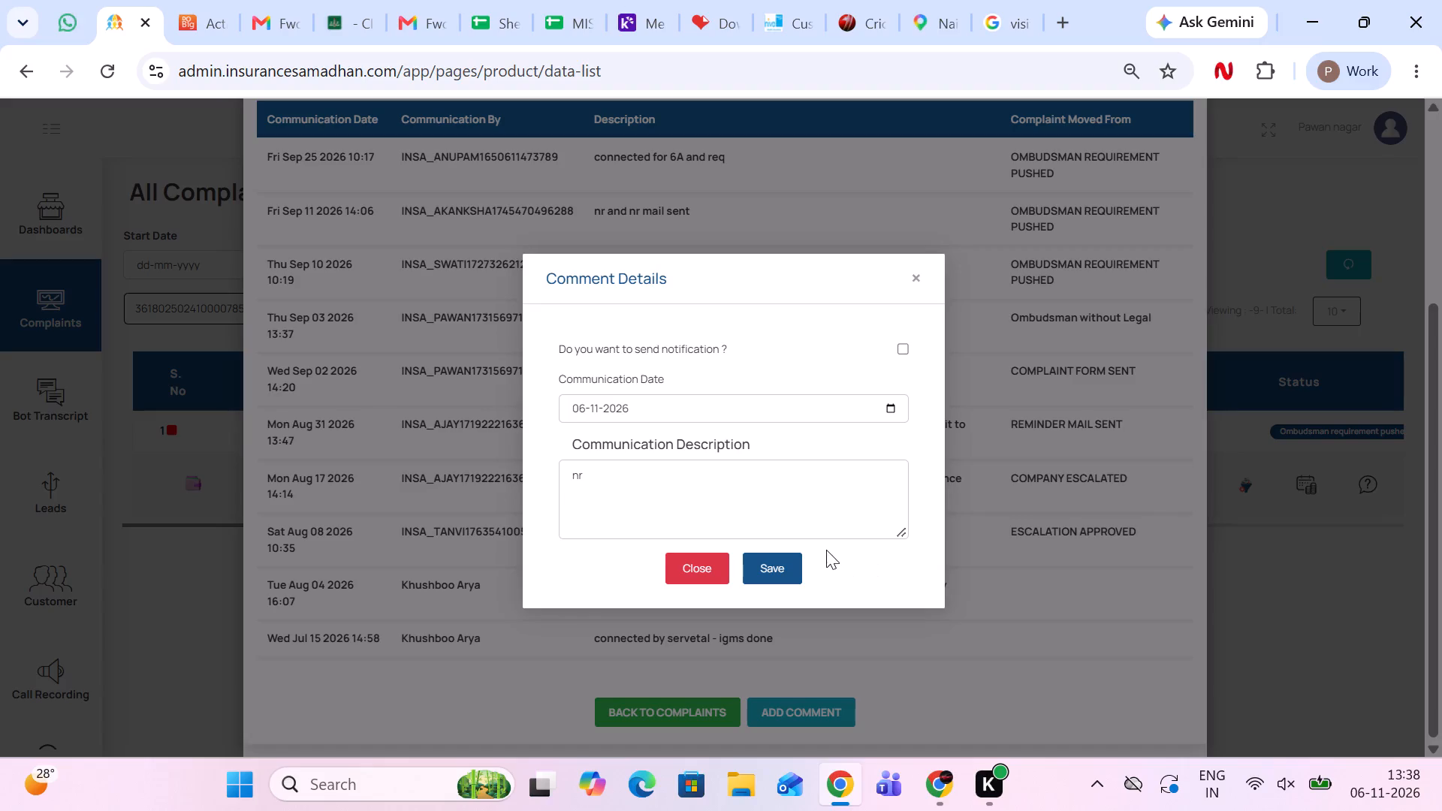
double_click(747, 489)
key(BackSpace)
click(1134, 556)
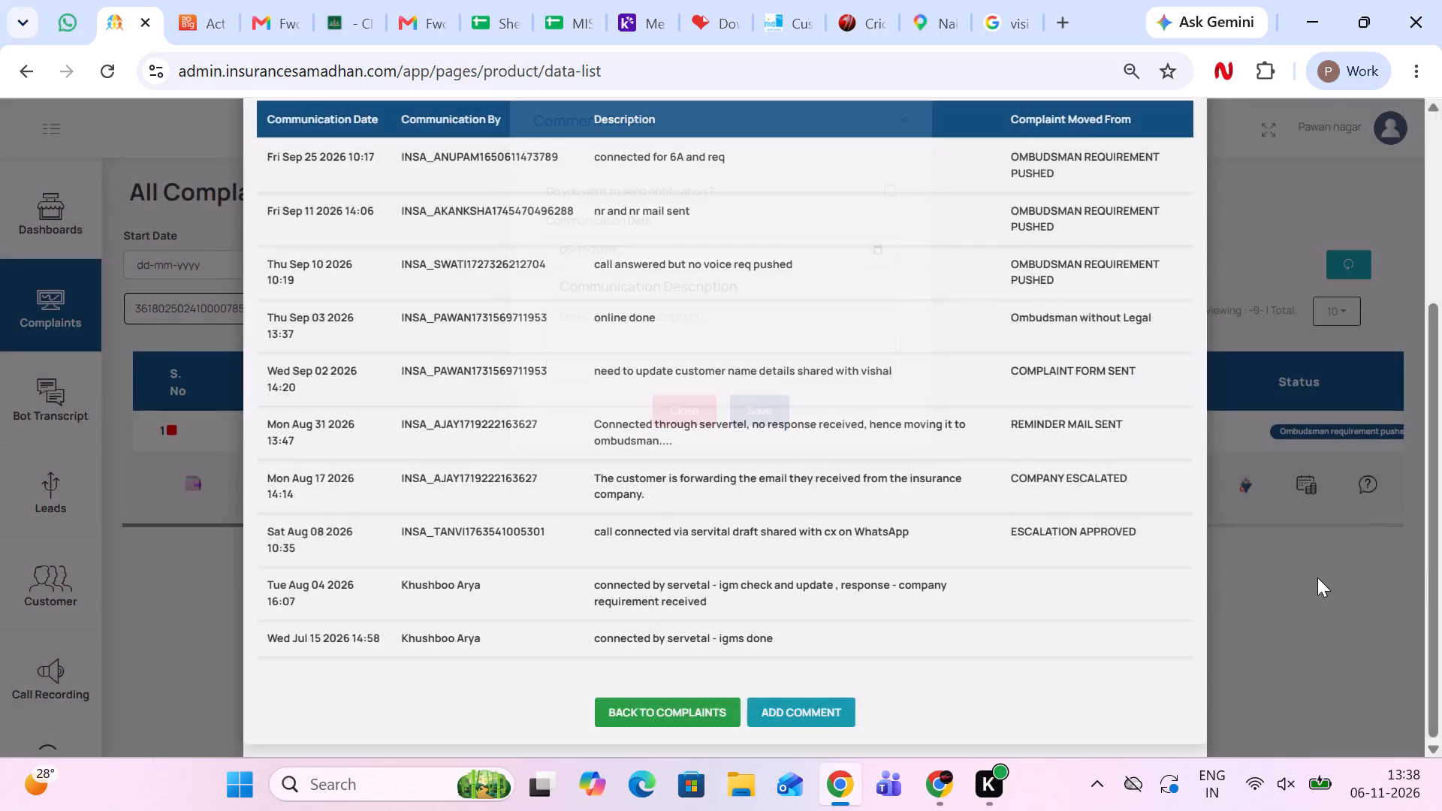
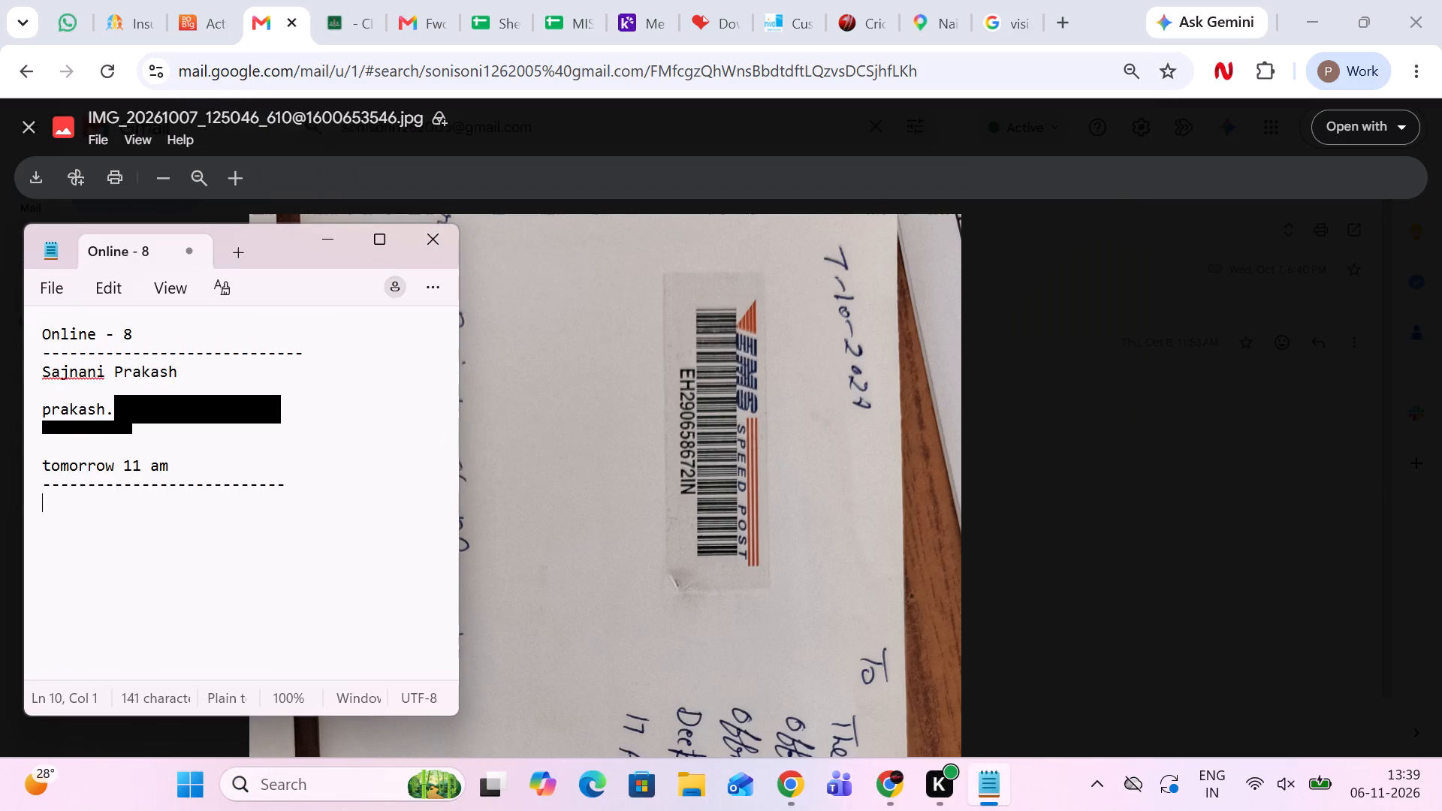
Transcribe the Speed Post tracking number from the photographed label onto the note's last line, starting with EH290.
key(shift+e)
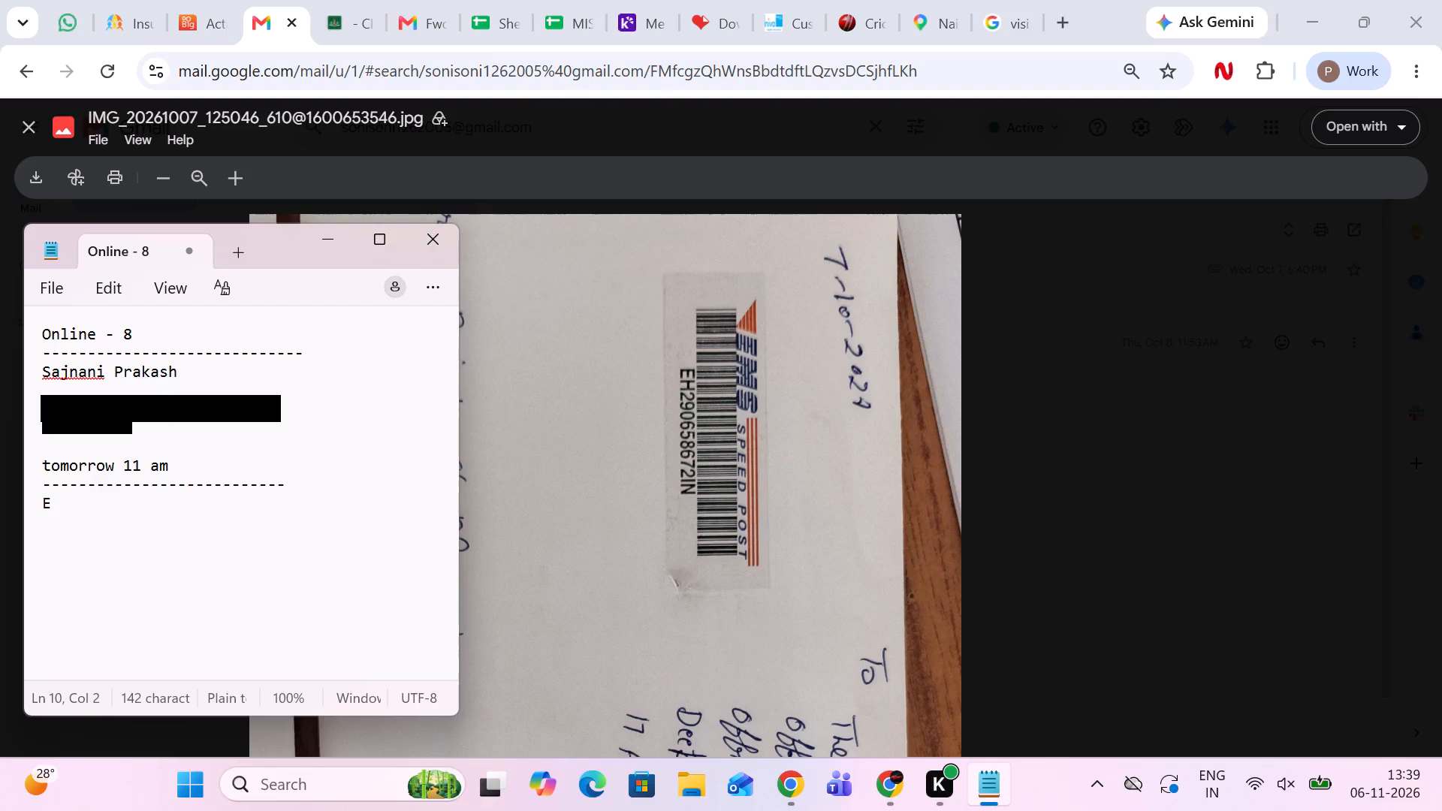
key(shift+h)
key(2)
text(90)
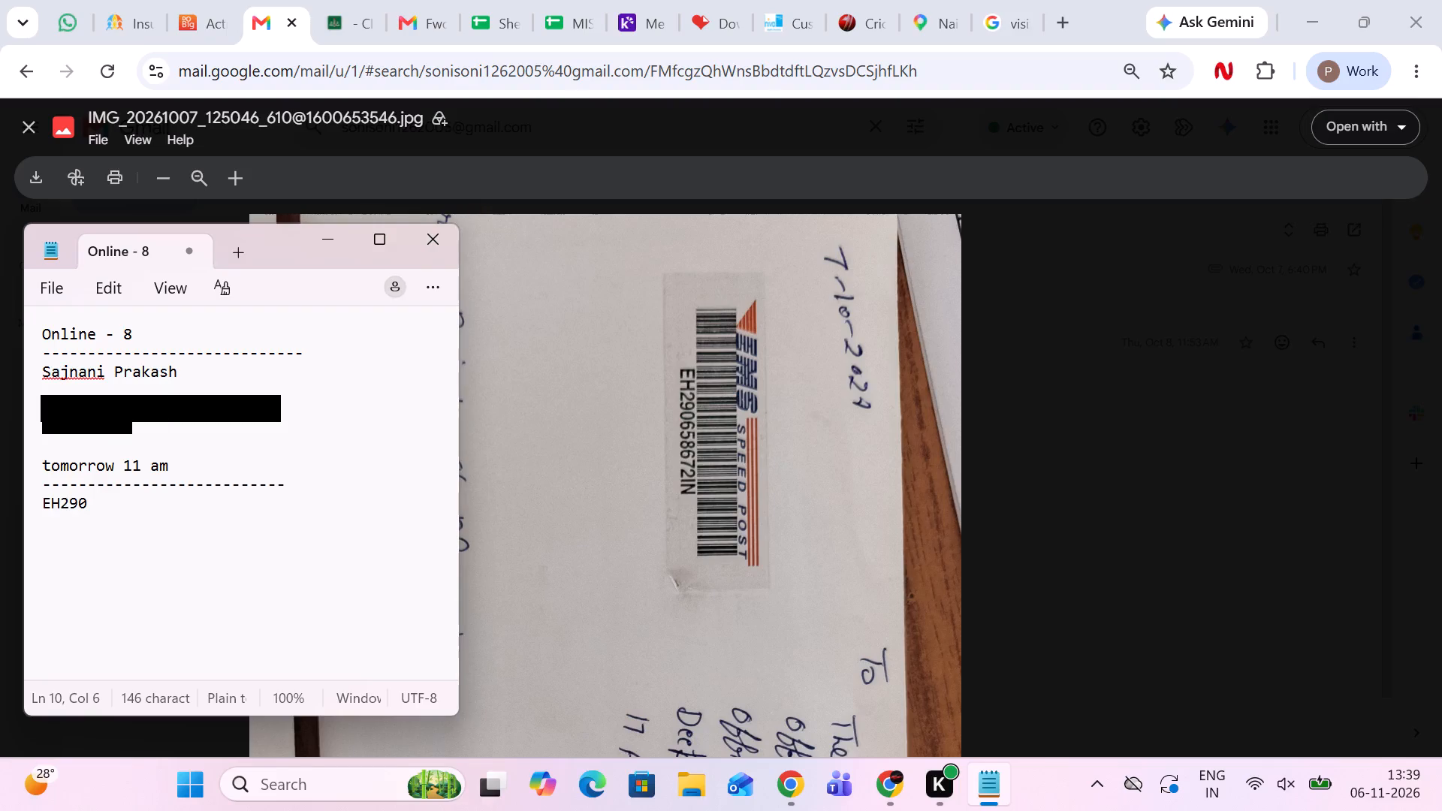
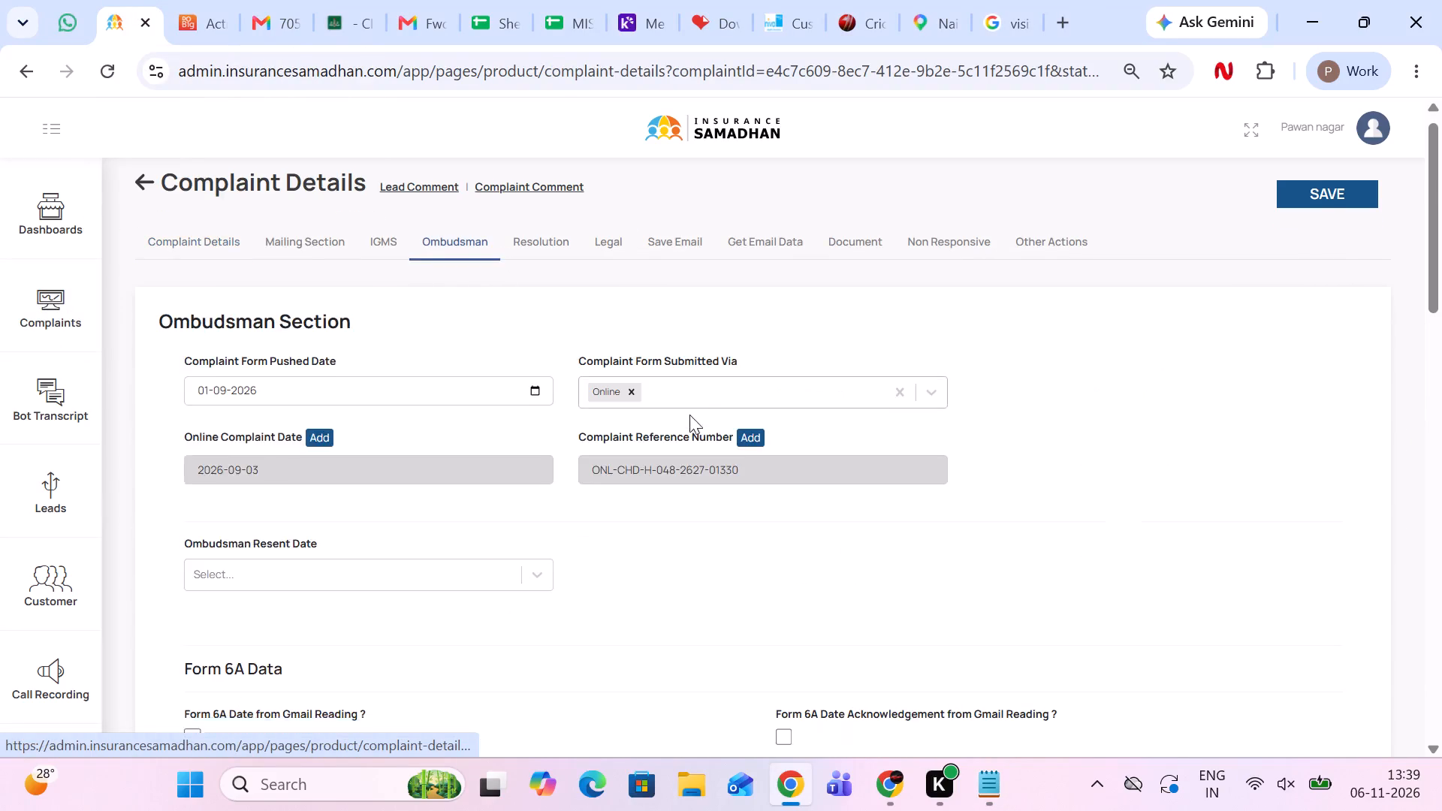
Examine the complaint's Ombudsman section, including the requirement and hearing date details.
scroll(855, 490, down, 5)
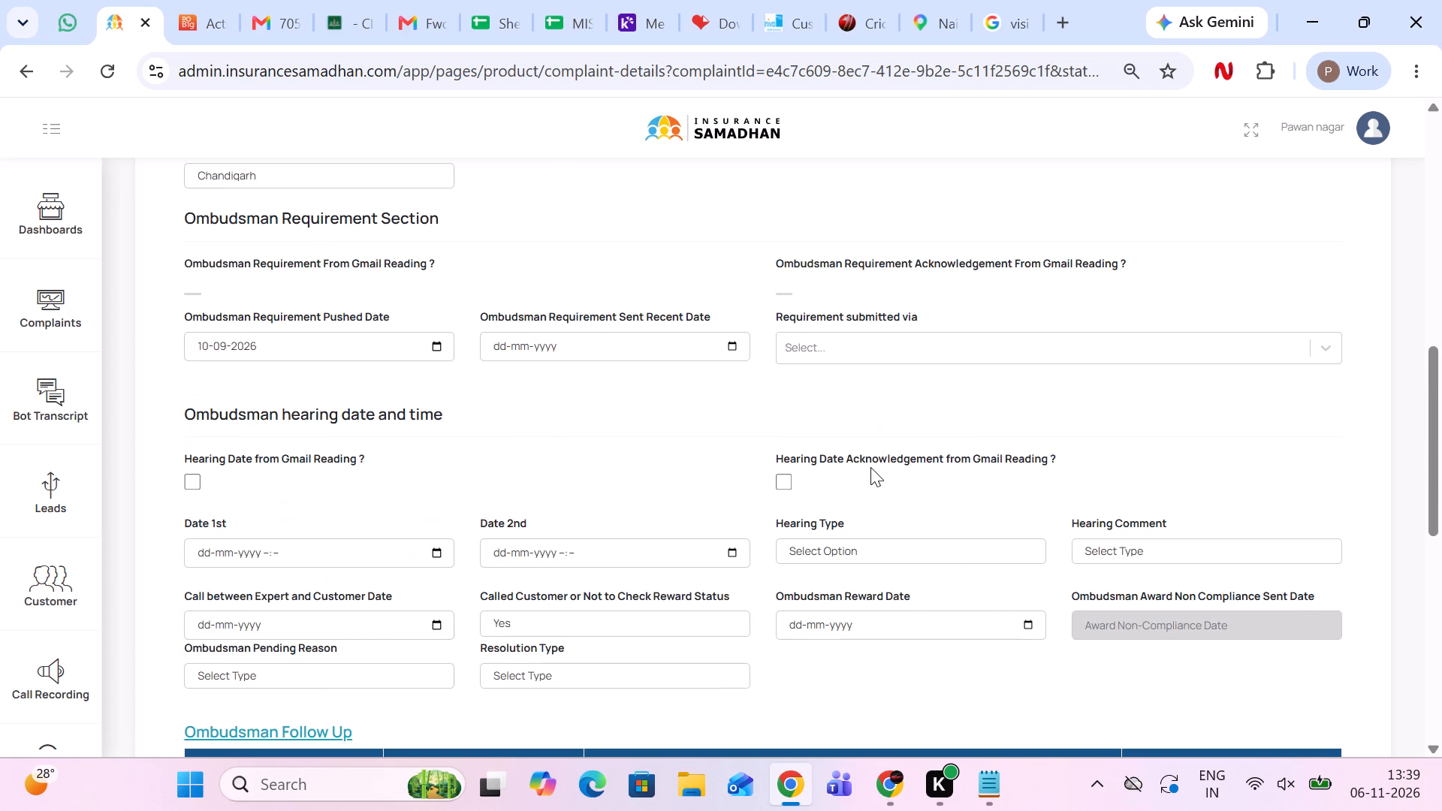
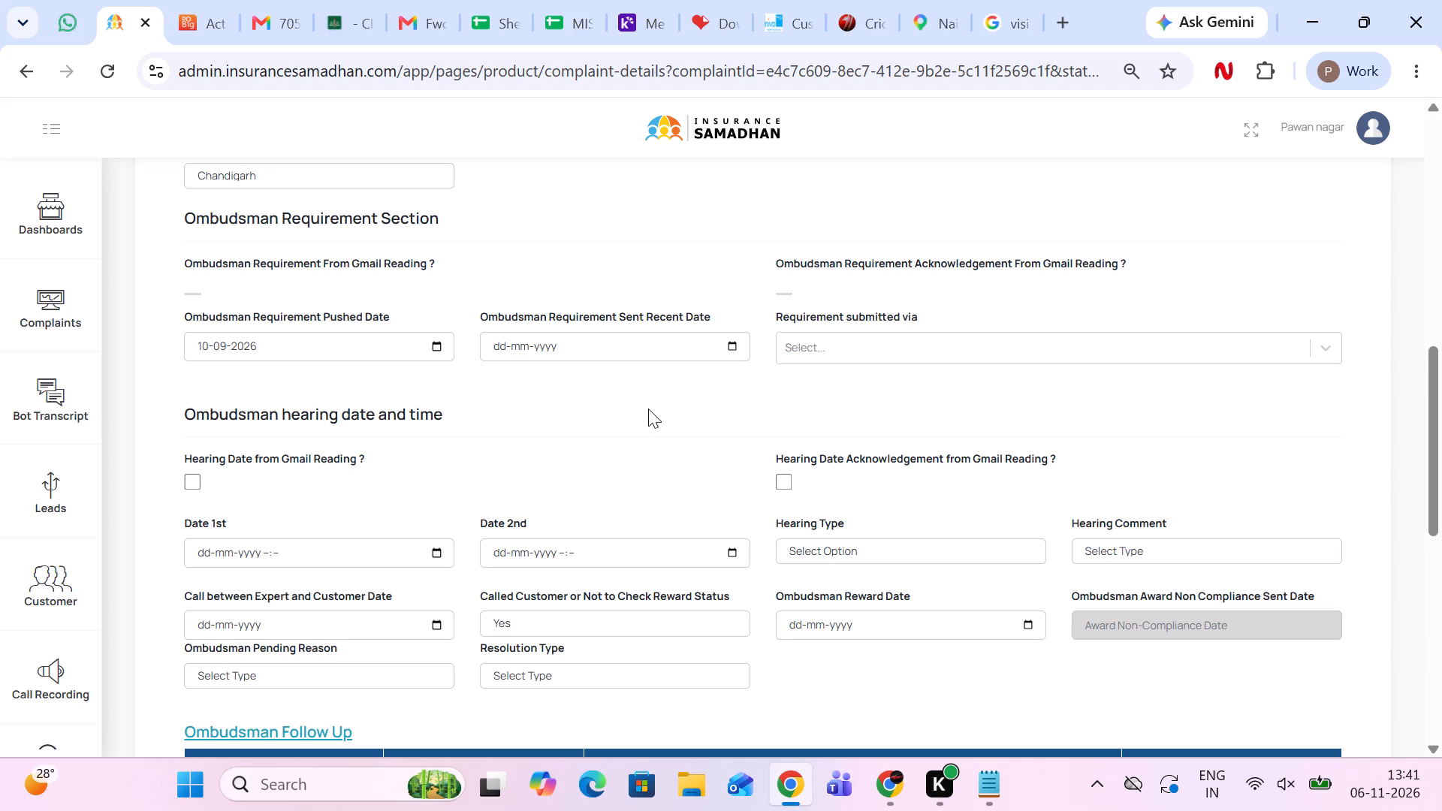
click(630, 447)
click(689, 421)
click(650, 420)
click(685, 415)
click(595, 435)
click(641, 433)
click(573, 464)
click(617, 445)
scroll(634, 439, down, 2)
scroll(635, 441, up, 2)
click(616, 431)
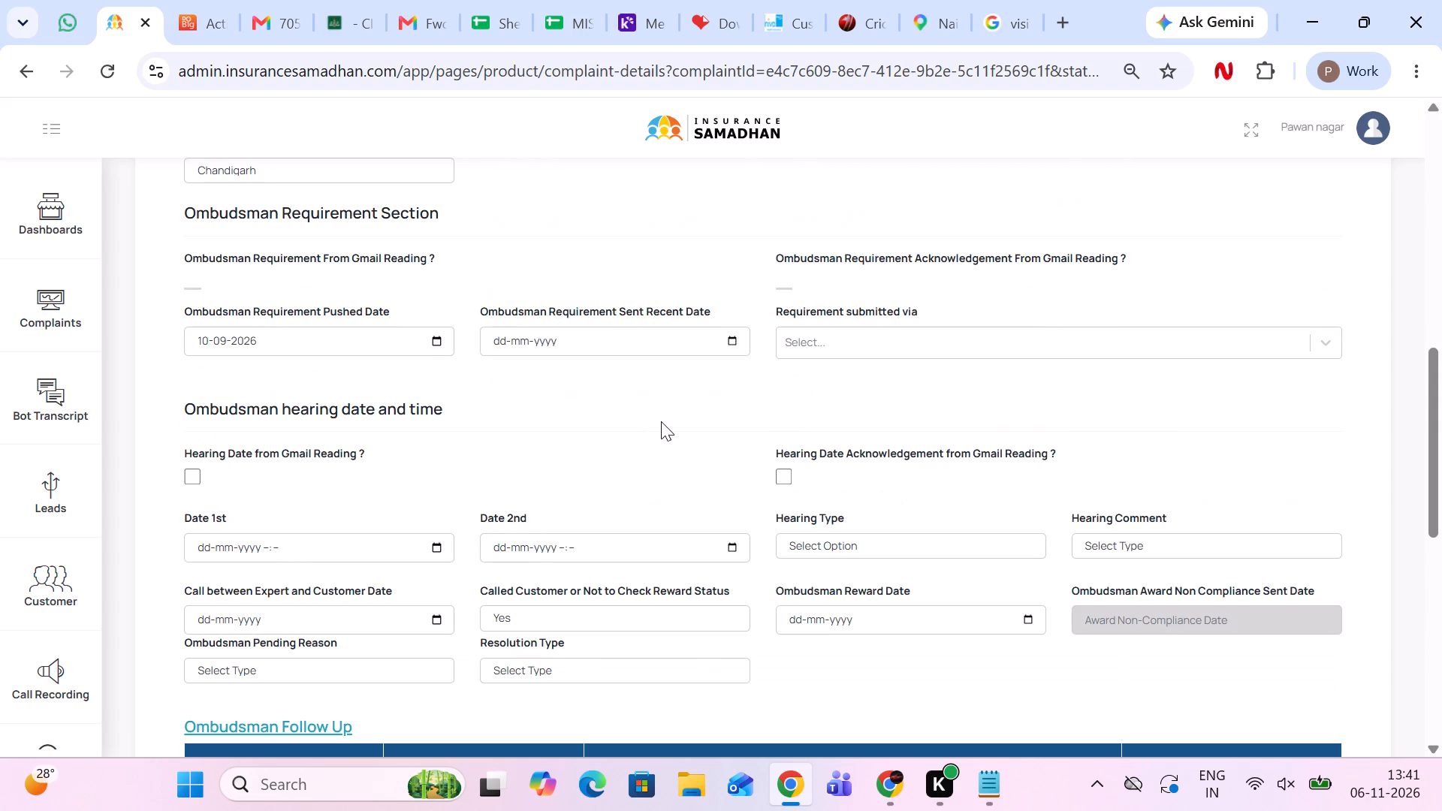
click(661, 421)
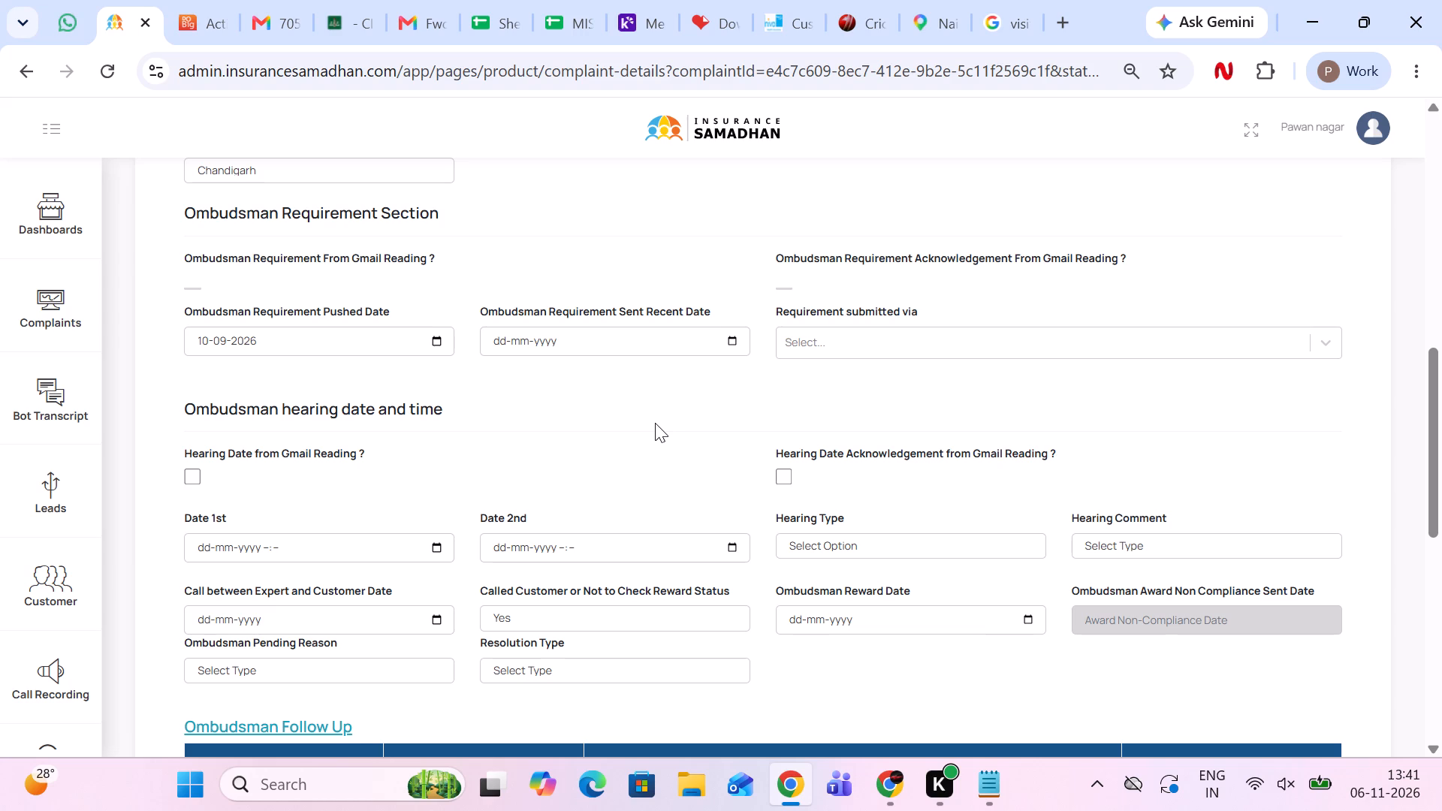
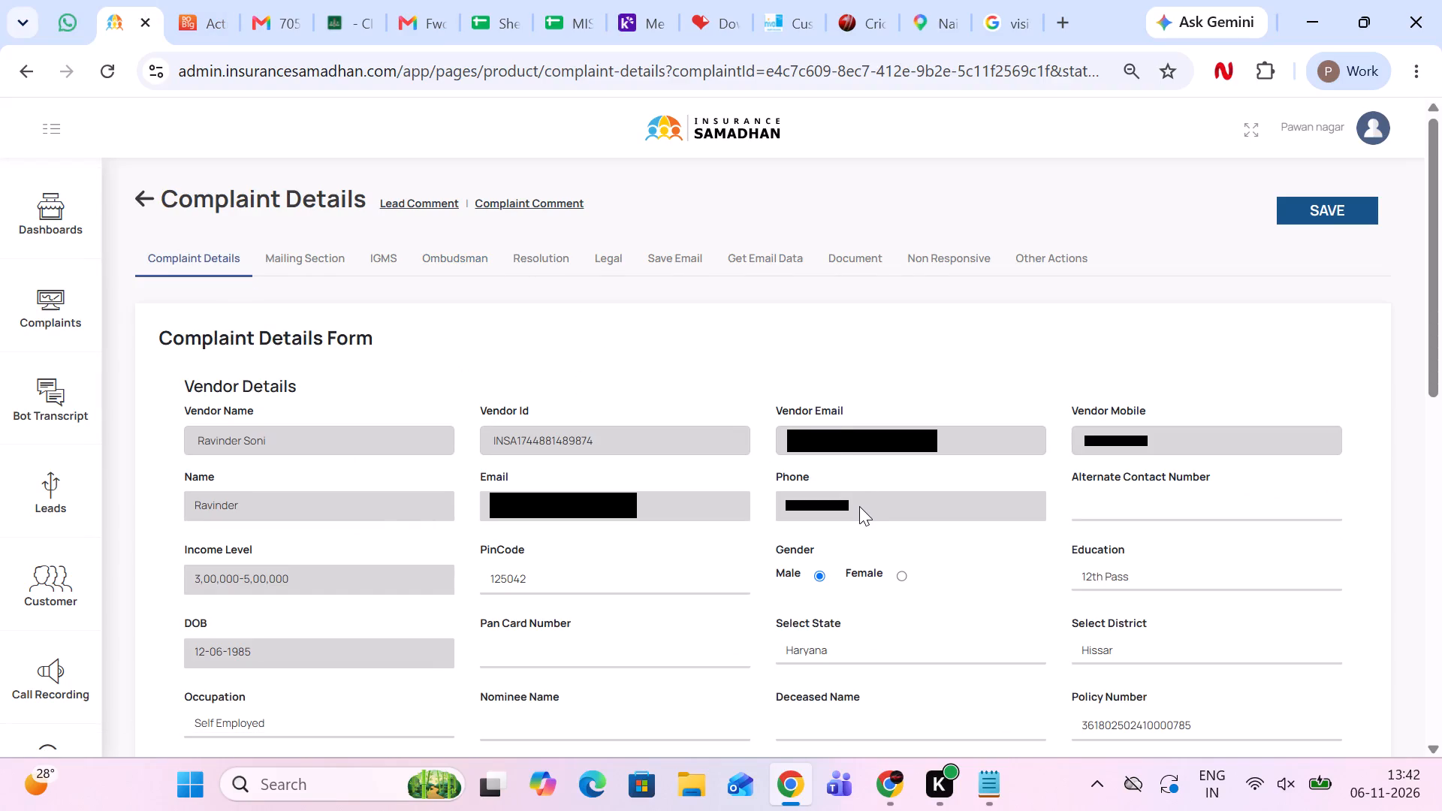
Review the complaint's Ombudsman section, covering the Form 6A data, complaint number, and requirement and hearing date details.
click(463, 264)
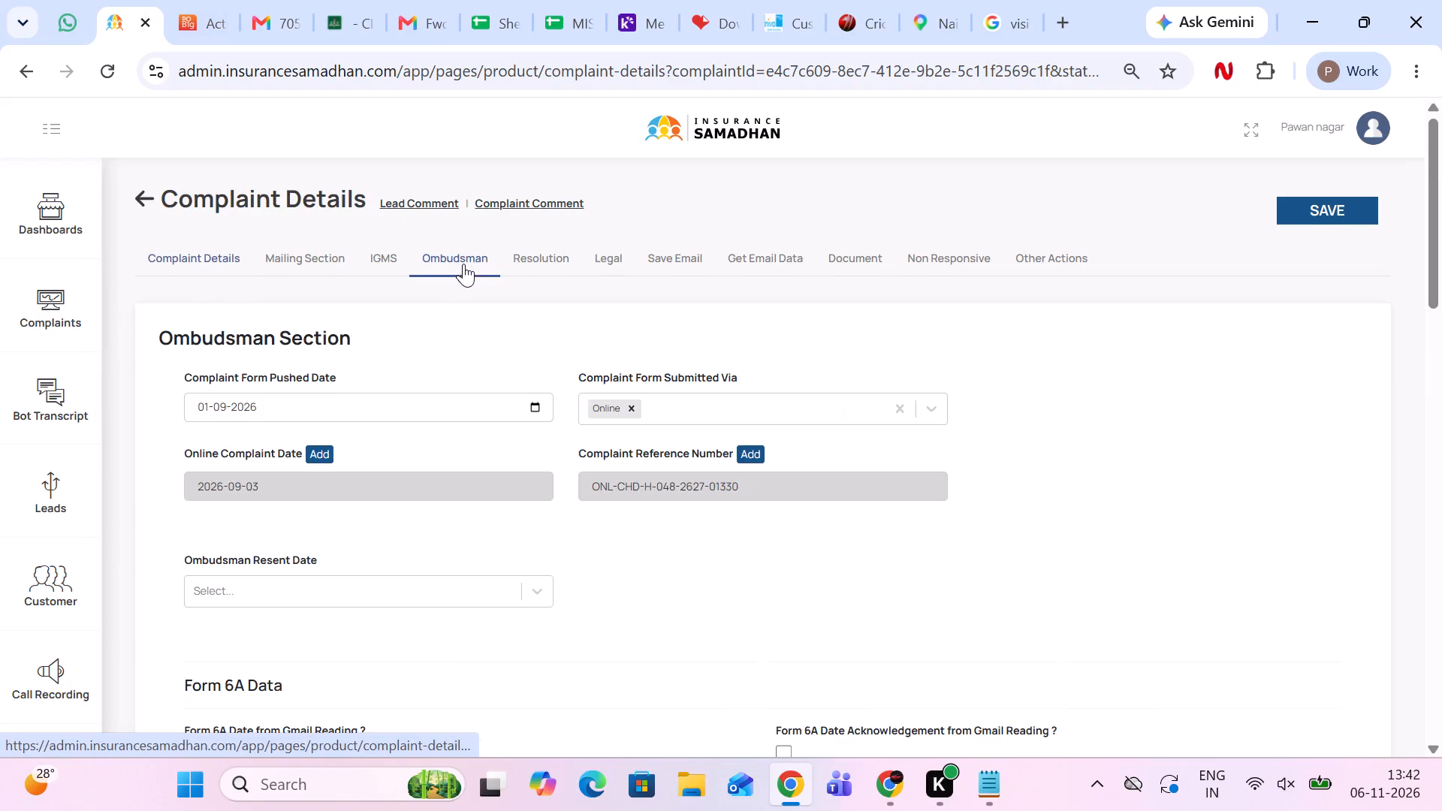
scroll(666, 345, down, 5)
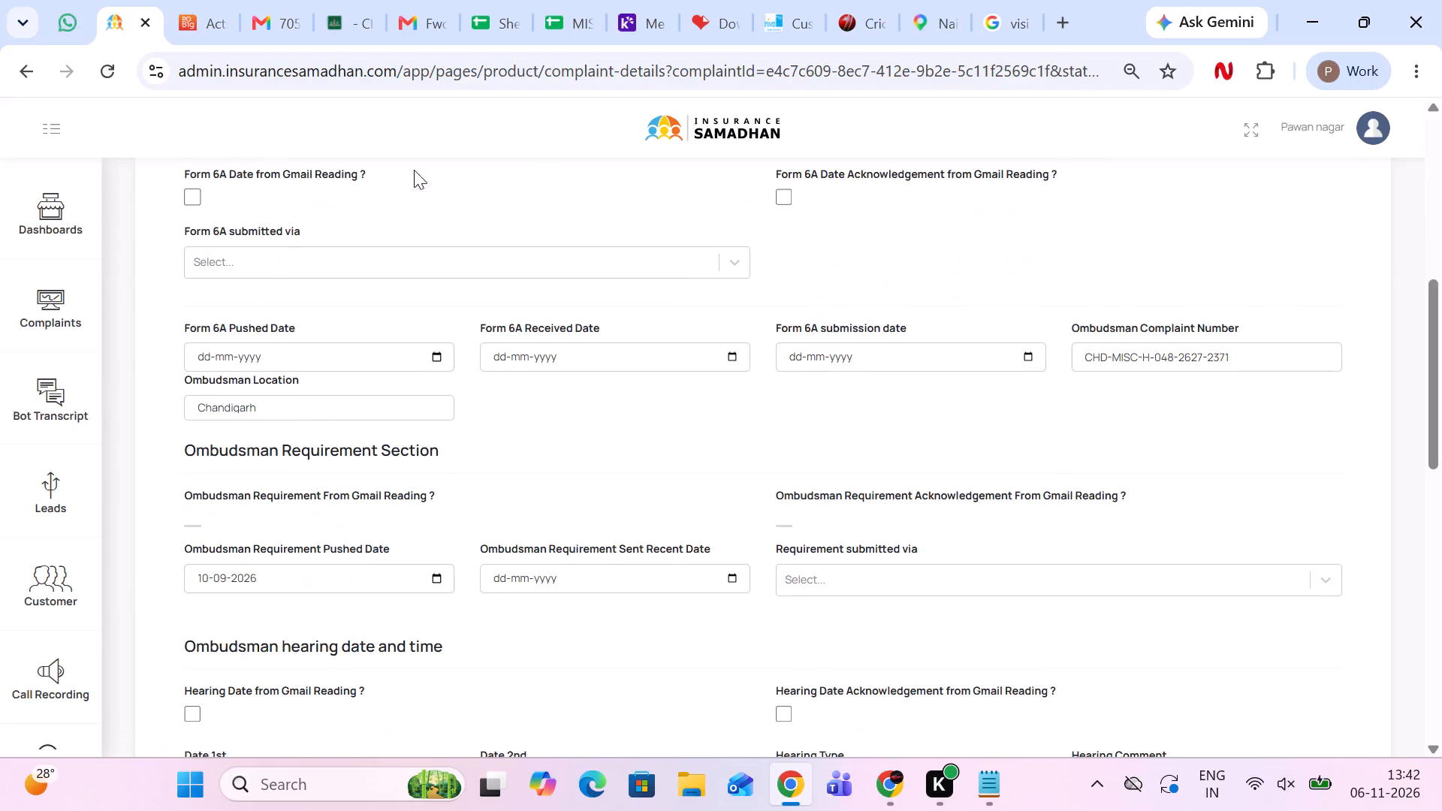
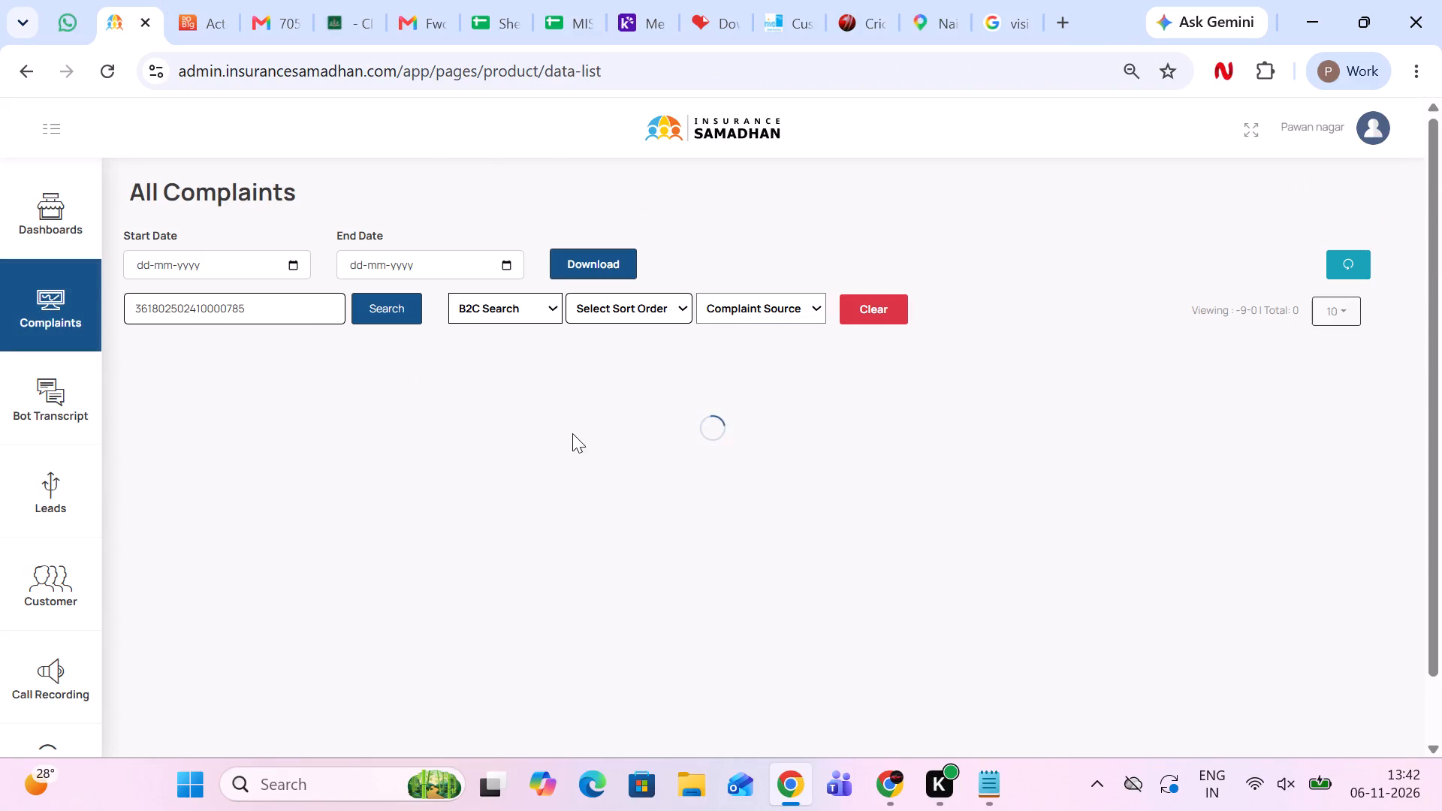
Examine the searched complaint's status history with its dates, through to the most recent Ombudsman stages.
click(992, 415)
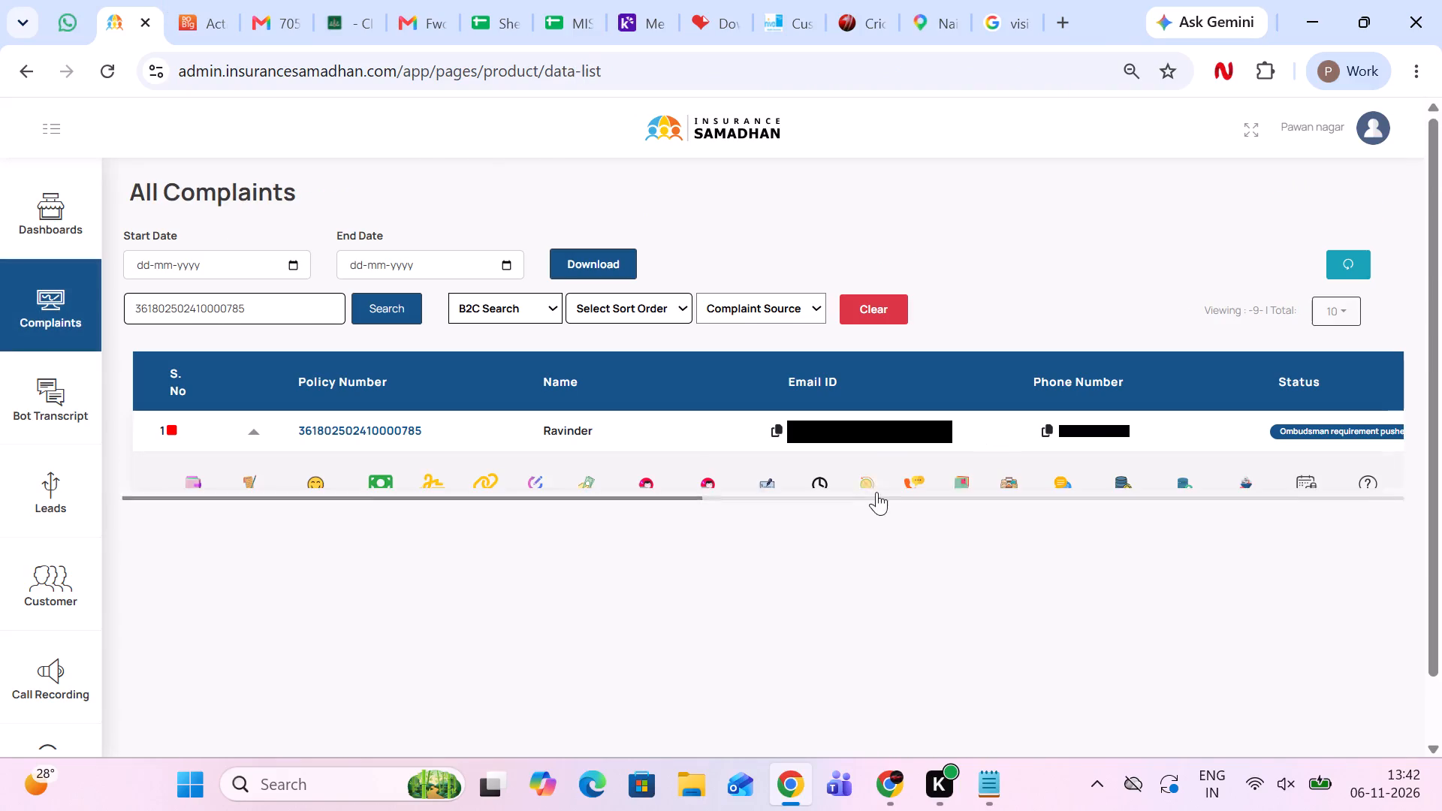
click(870, 482)
scroll(988, 634, down, 6)
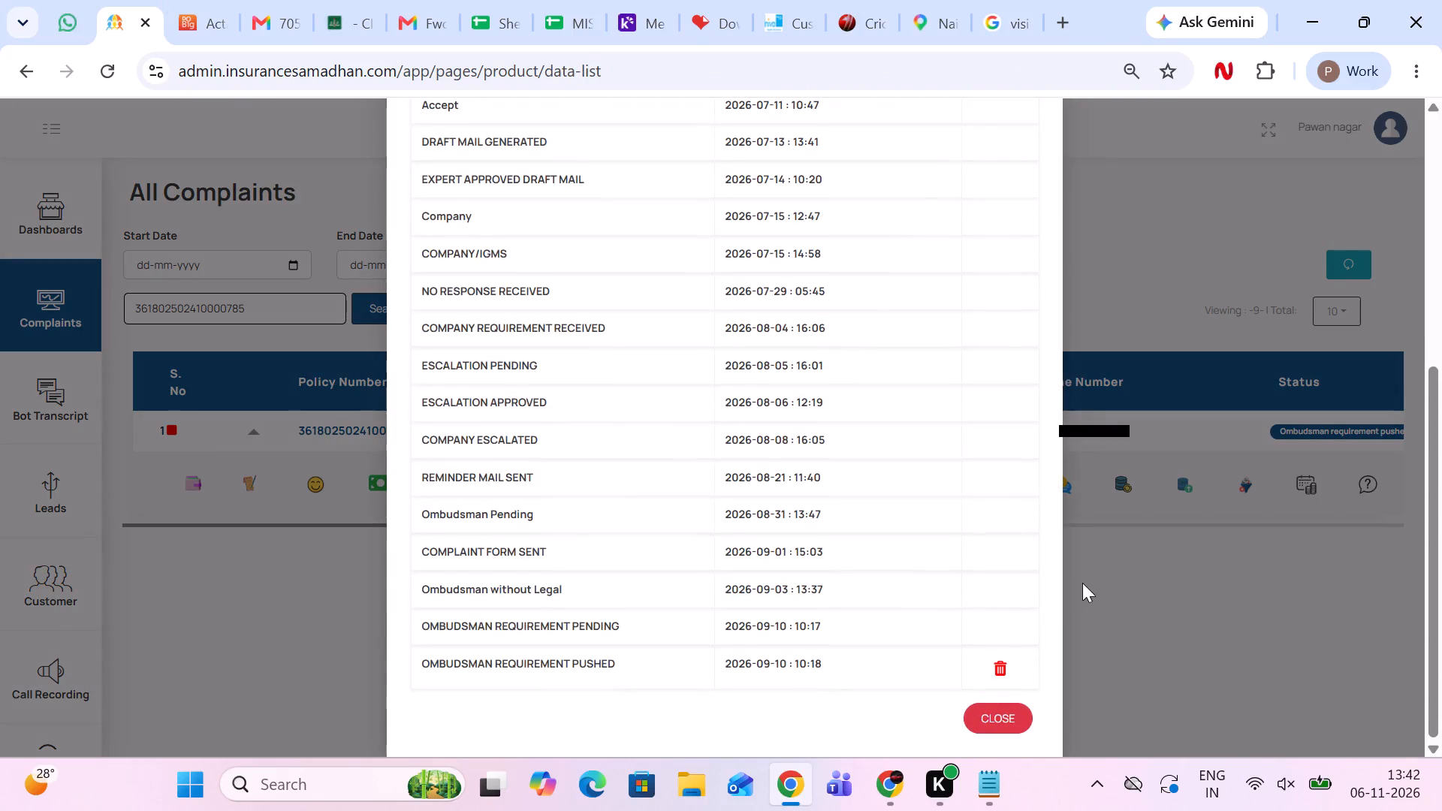
click(1097, 575)
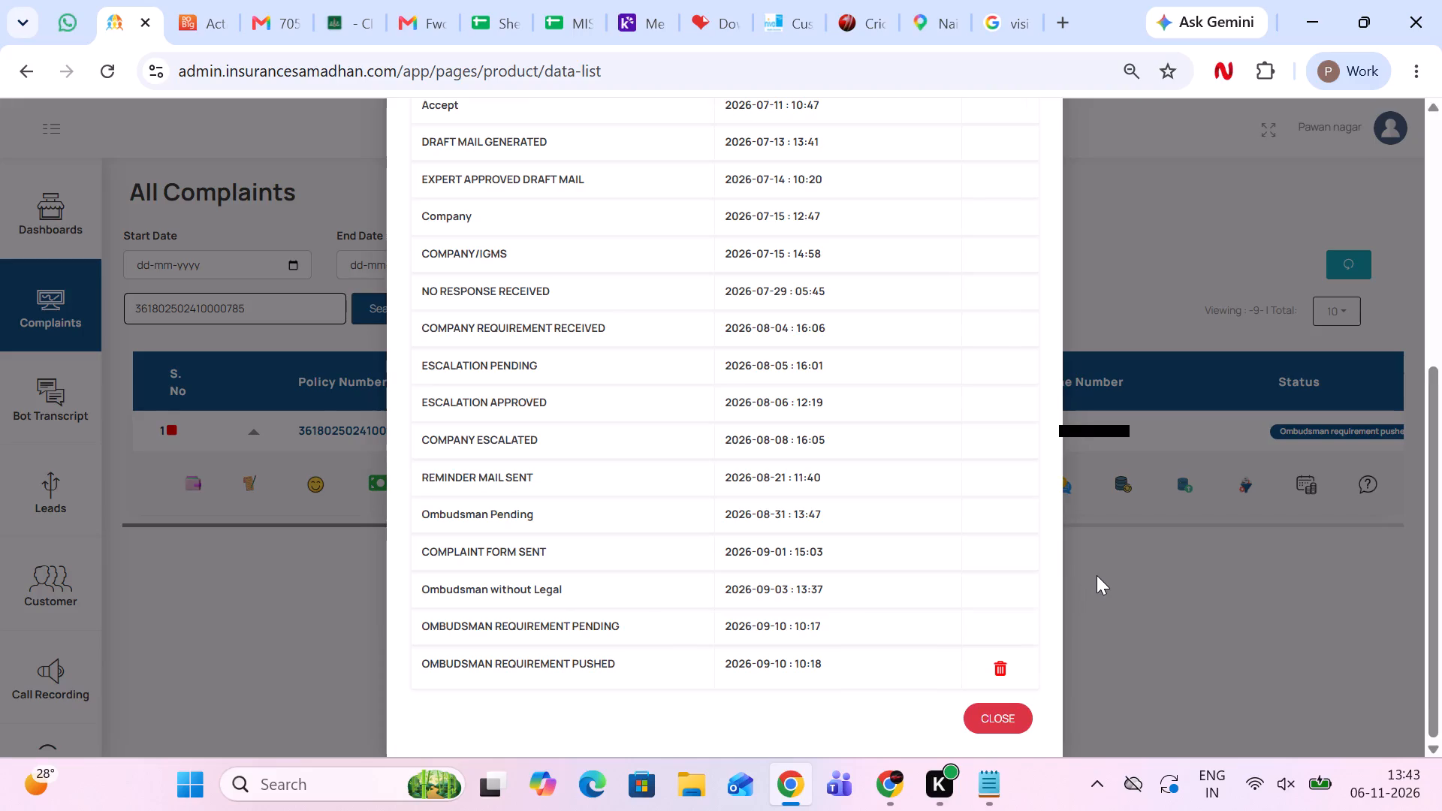
Review the searched complaint's communication log, including the latest entries on the Ombudsman requirement stage.
click(1069, 493)
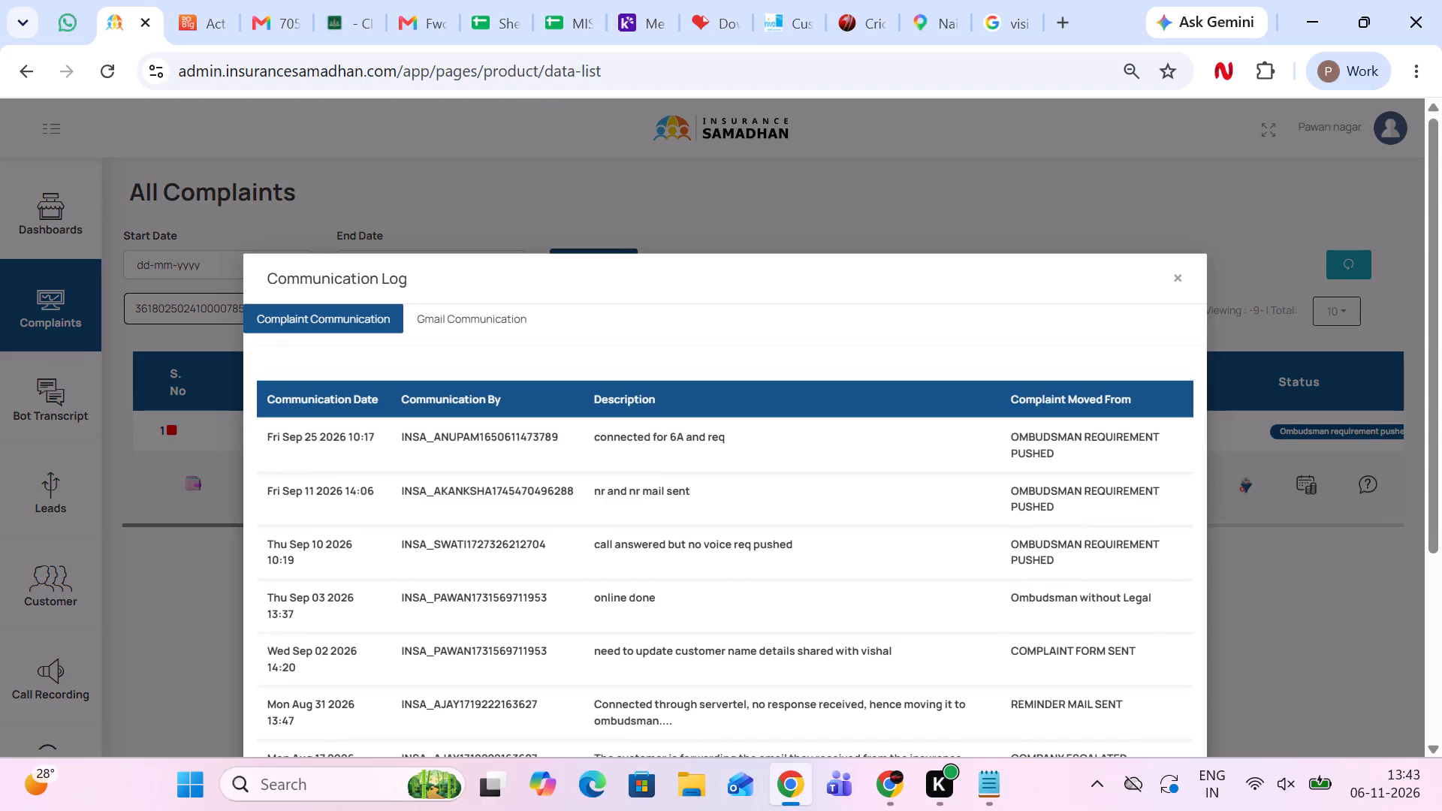
click(1302, 535)
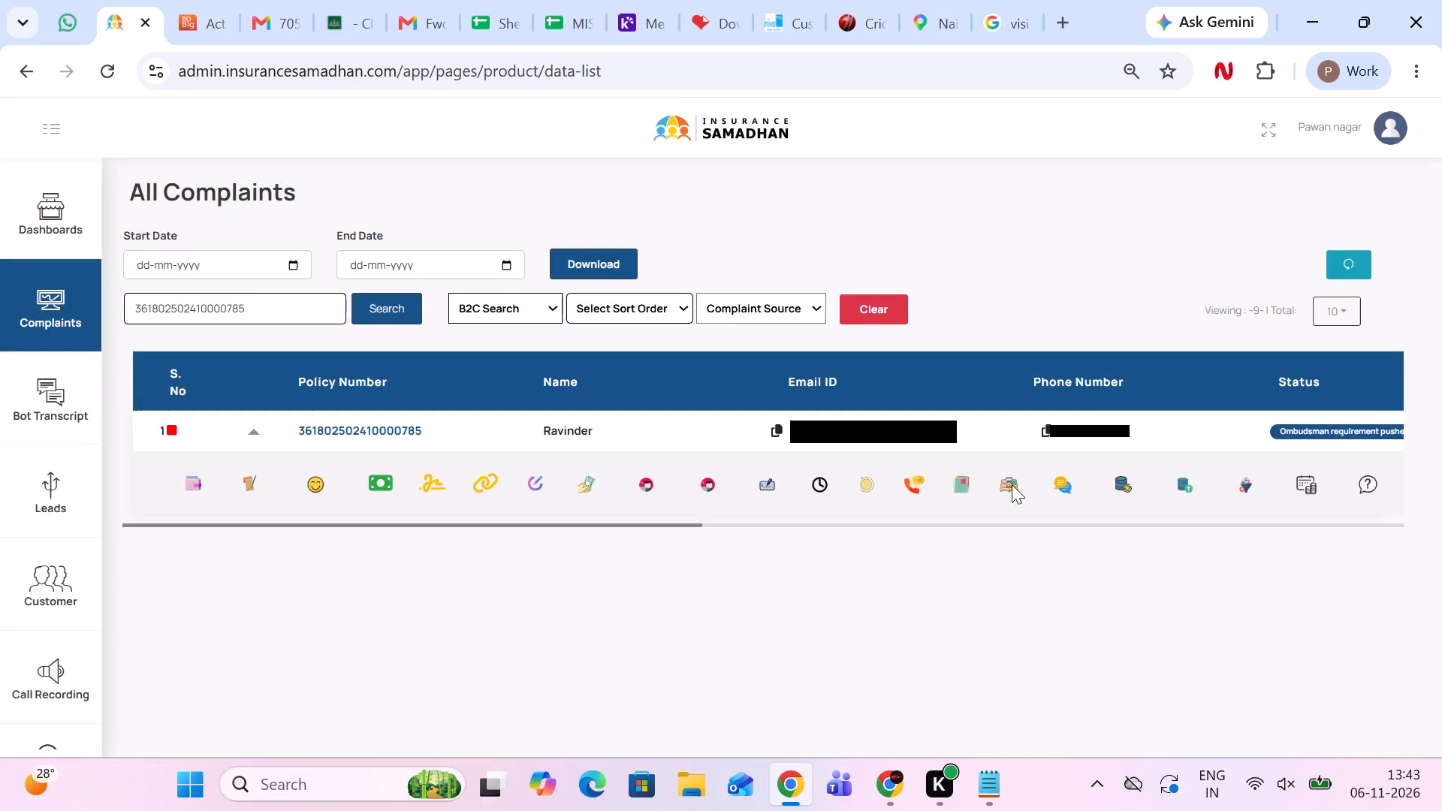
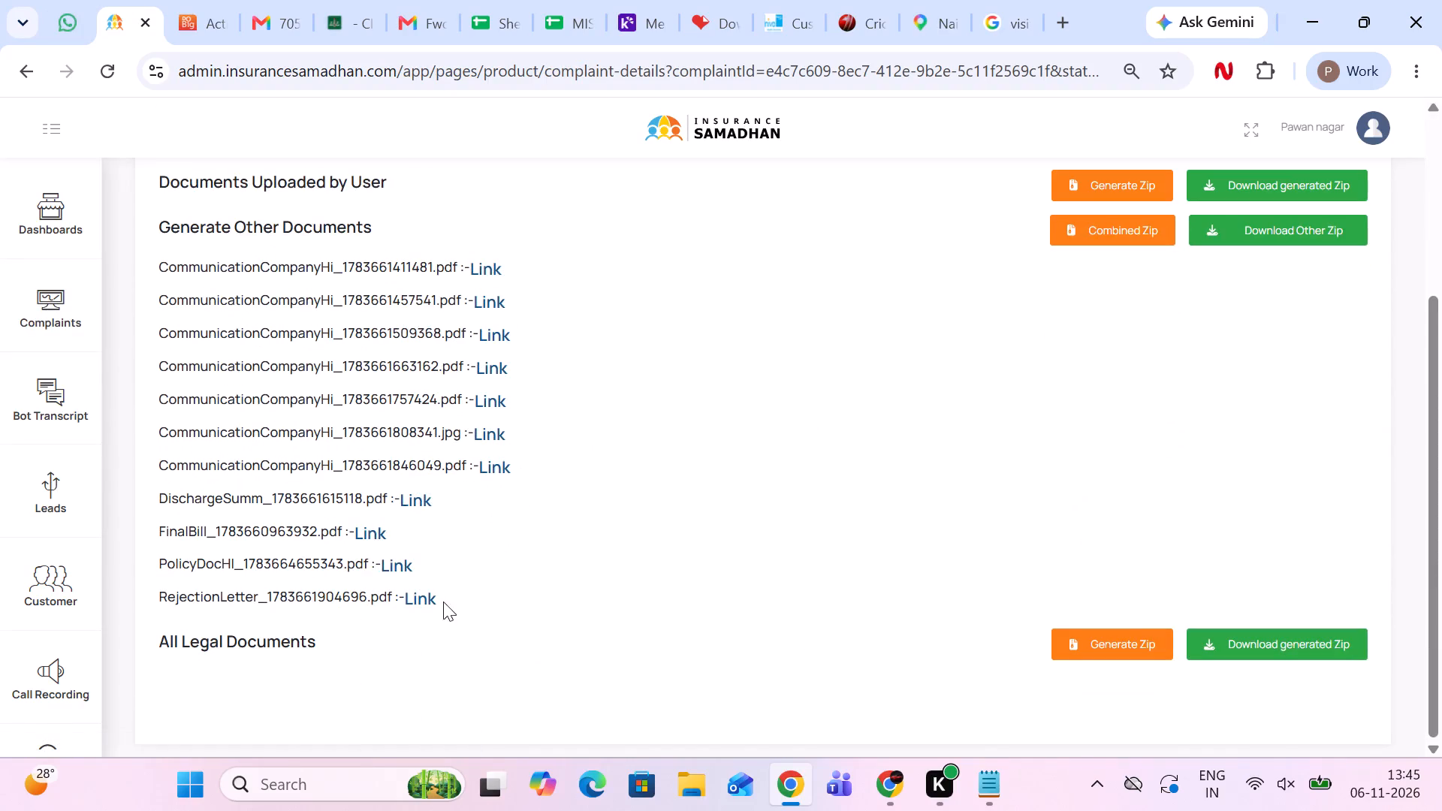
Open the complaint's rejection letter PDF from the generated documents and read through its claim details.
click(430, 595)
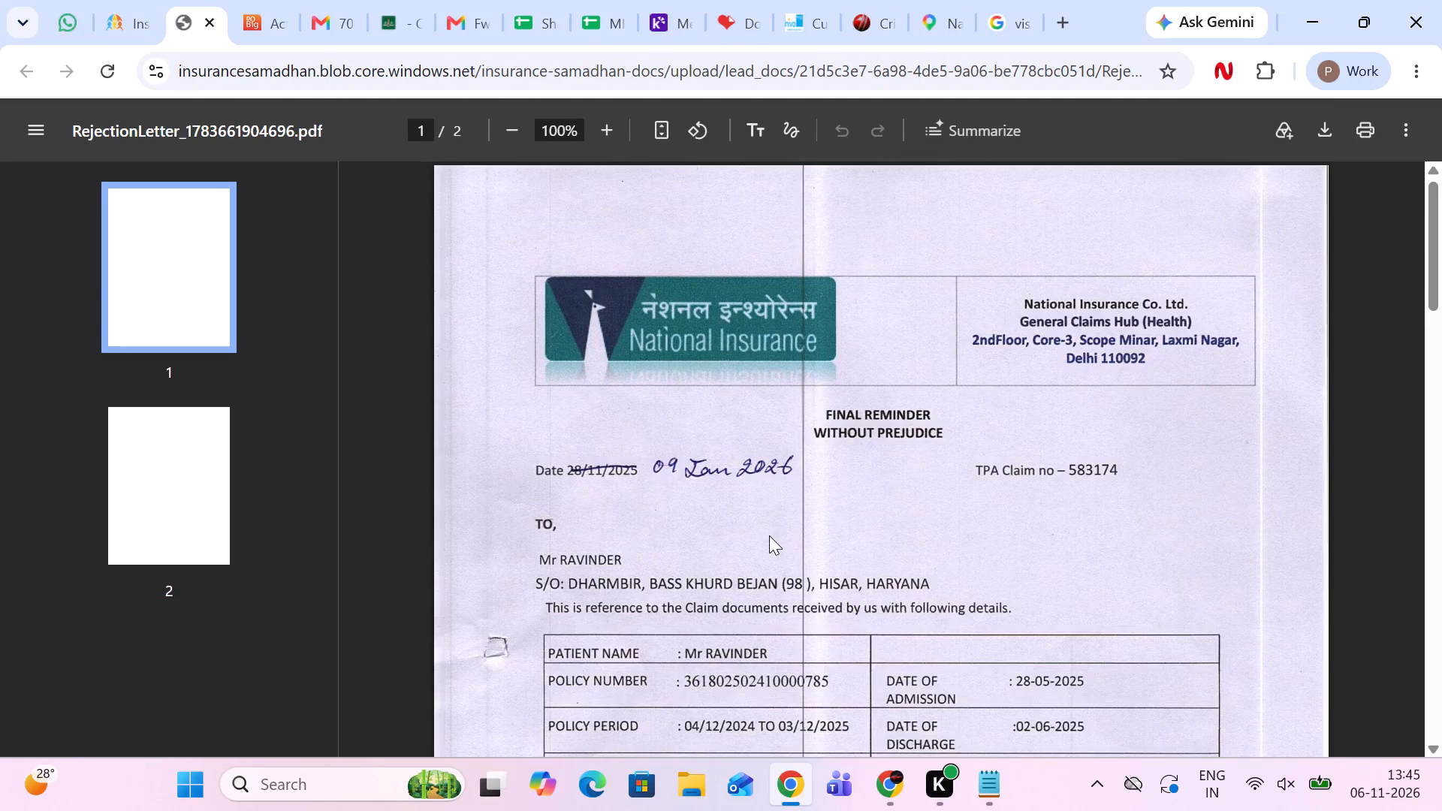
scroll(762, 534, down, 1)
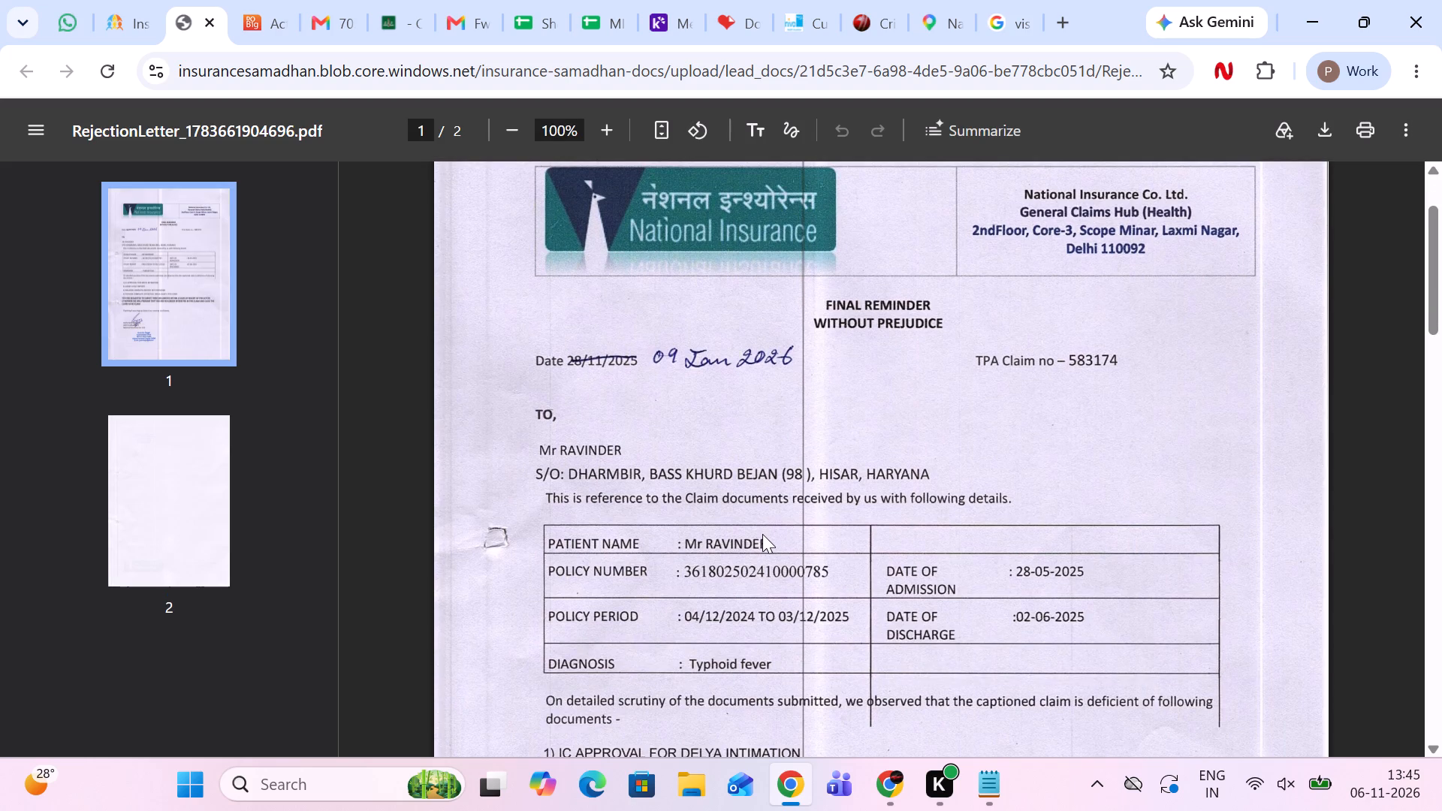
Read both pages of the National Insurance rejection letter, including the list of deficient documents, and close it.
scroll(762, 534, down, 5)
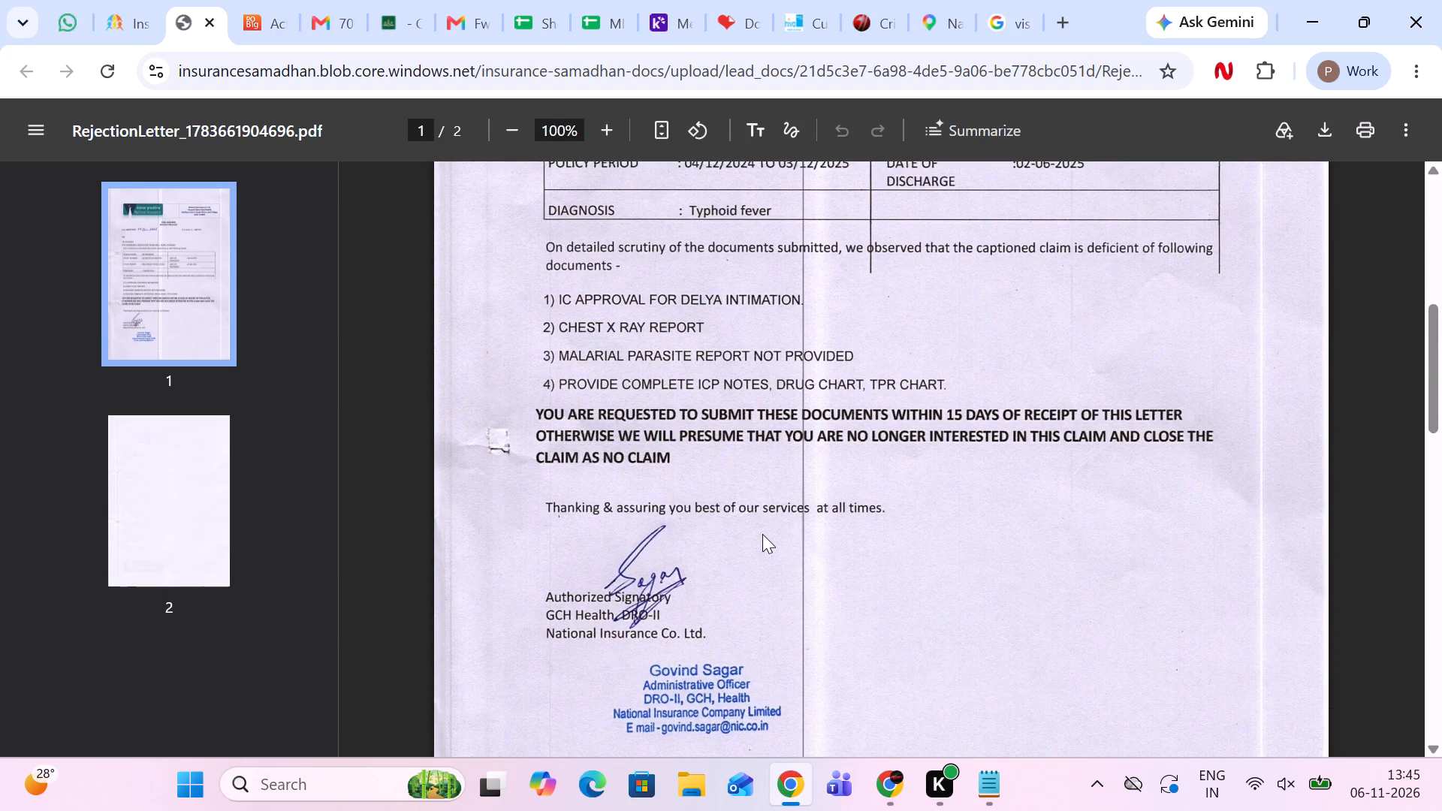
scroll(762, 534, down, 16)
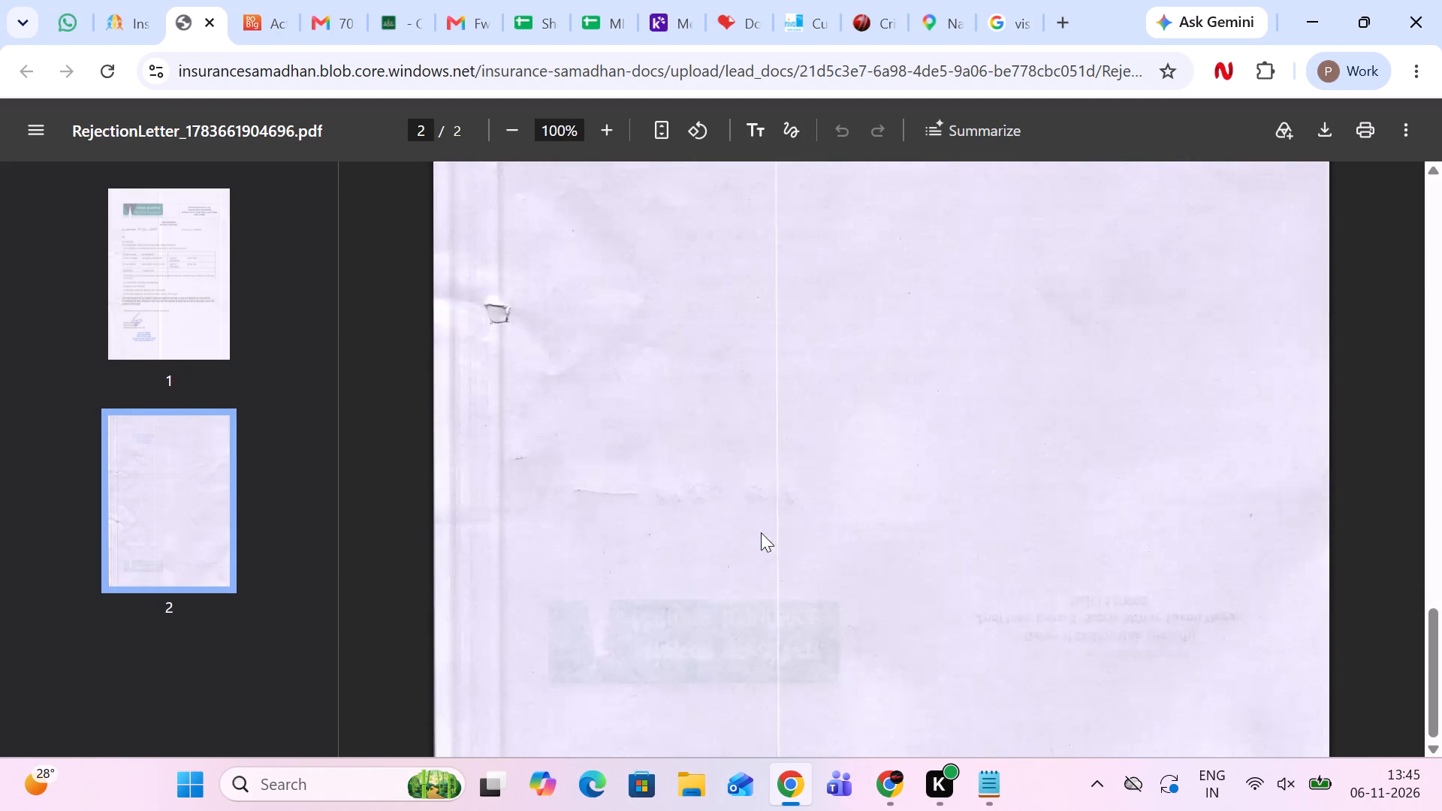
scroll(761, 532, up, 14)
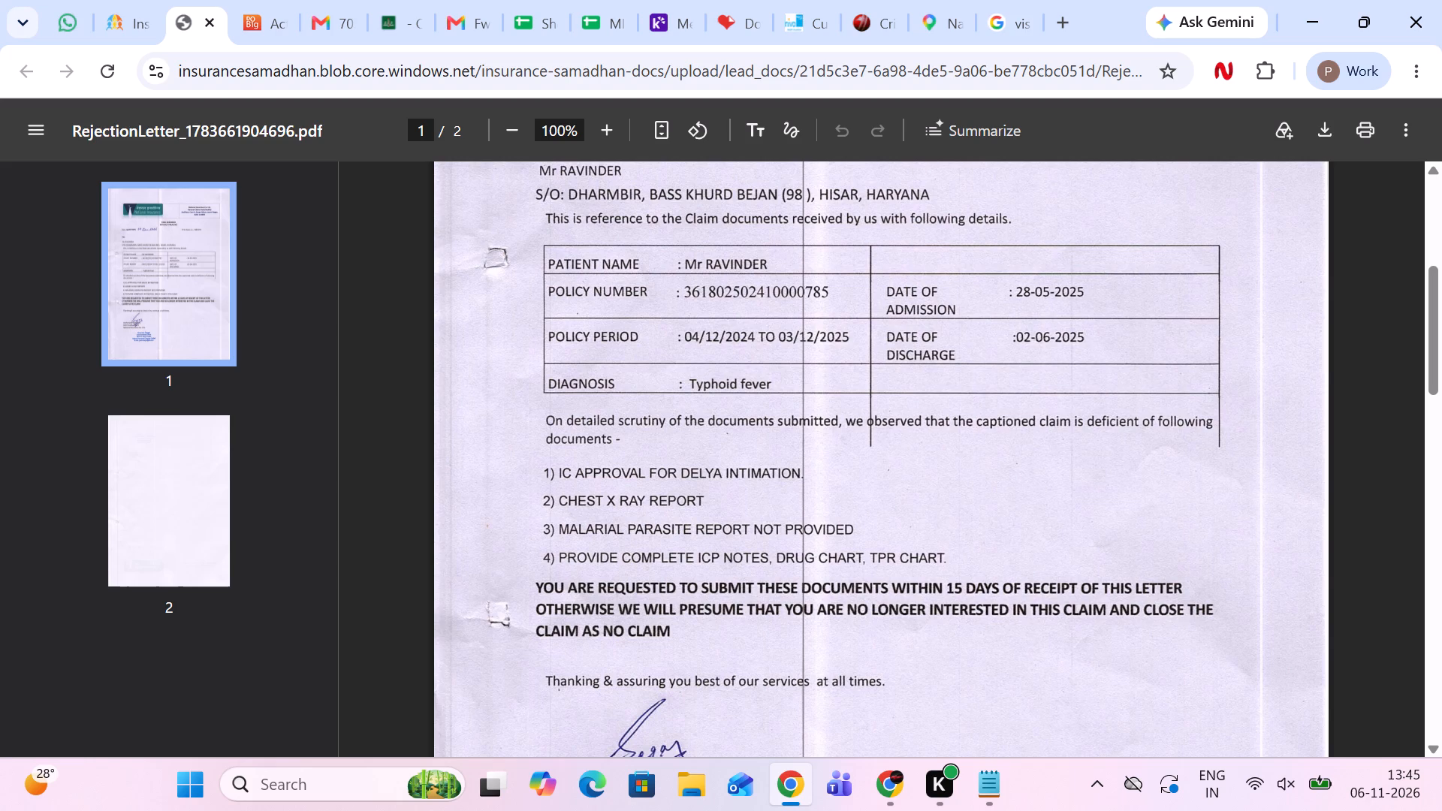
scroll(645, 528, up, 5)
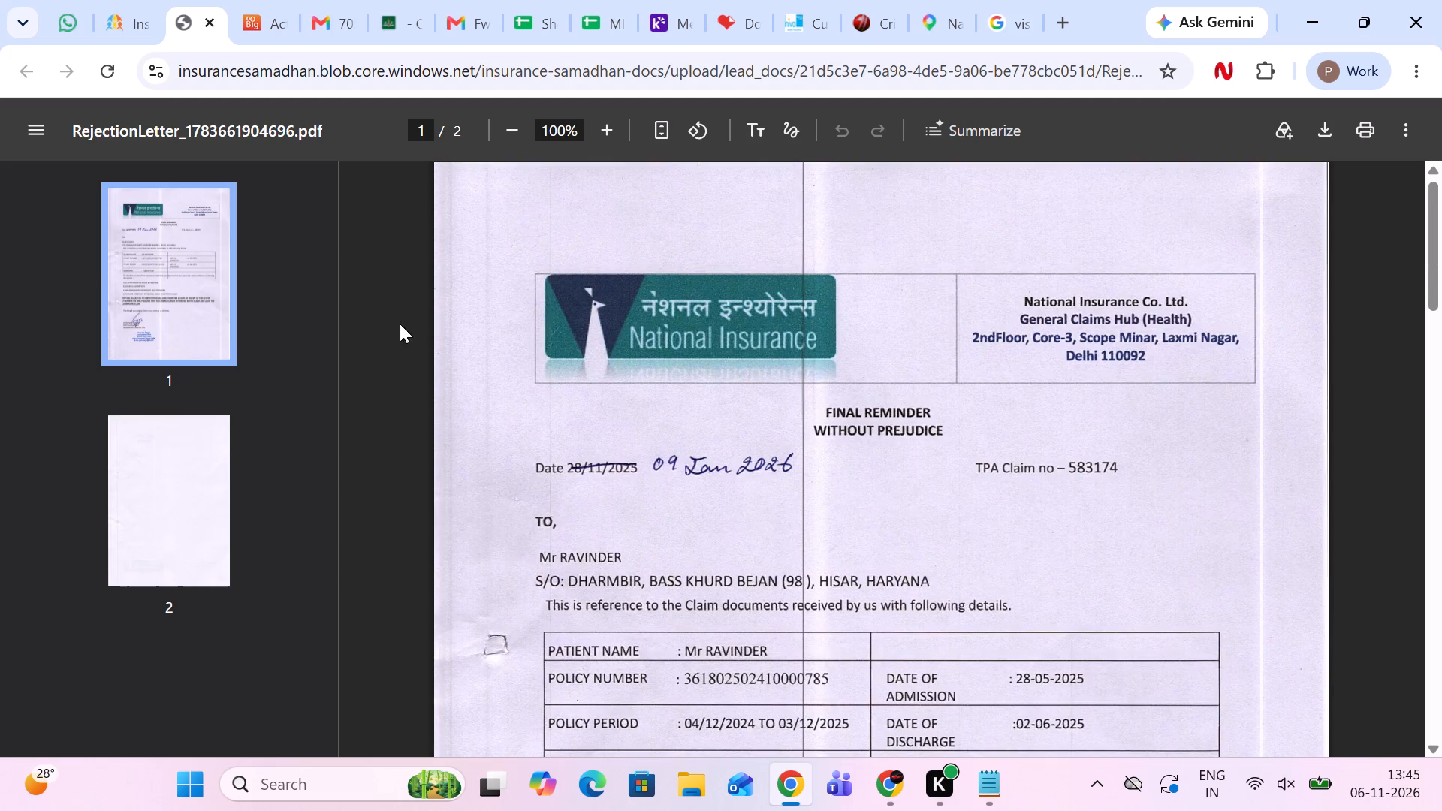
click(213, 21)
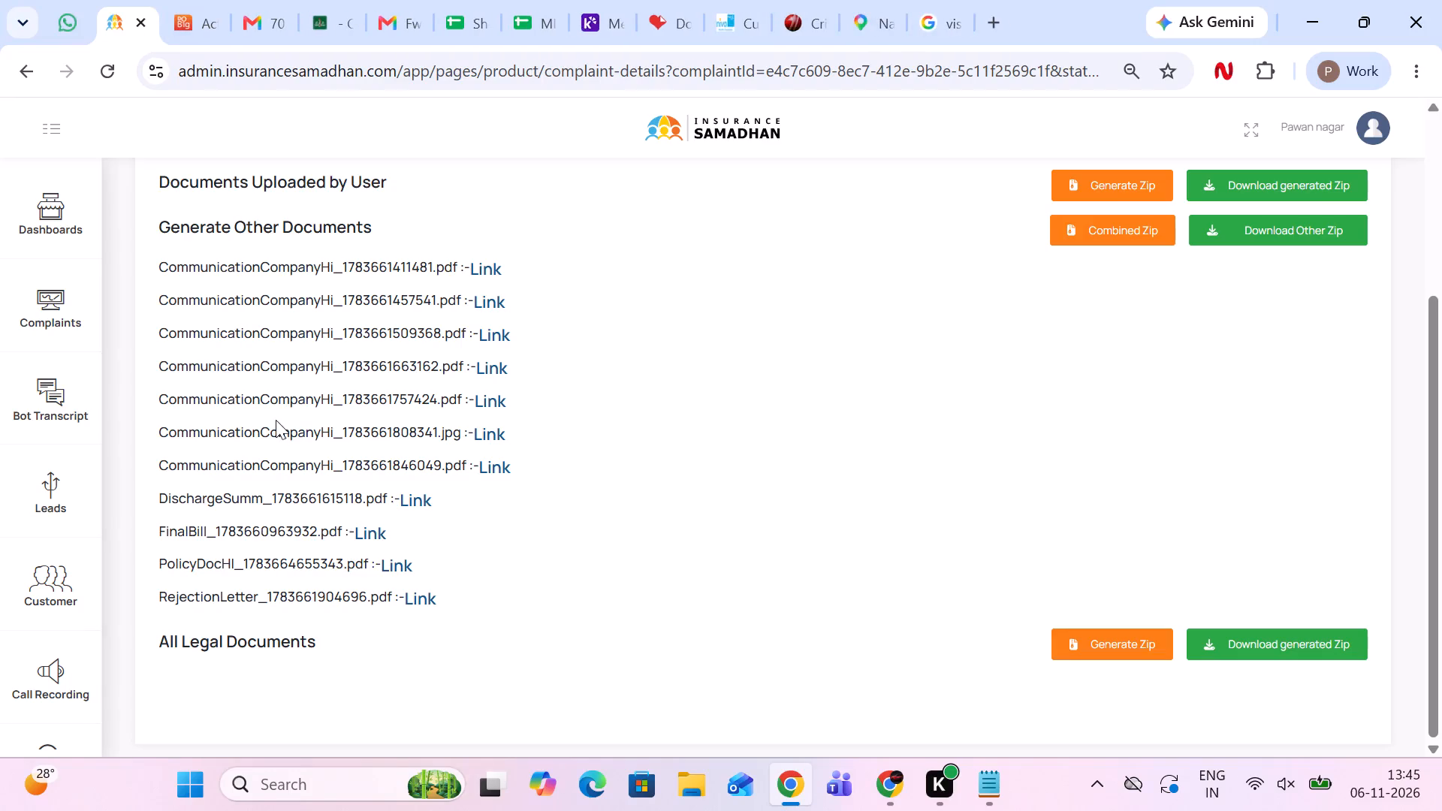
Review the Complaint Details form, covering the customer, policy, claim amount, complaint type and case assignment fields.
scroll(345, 316, up, 1)
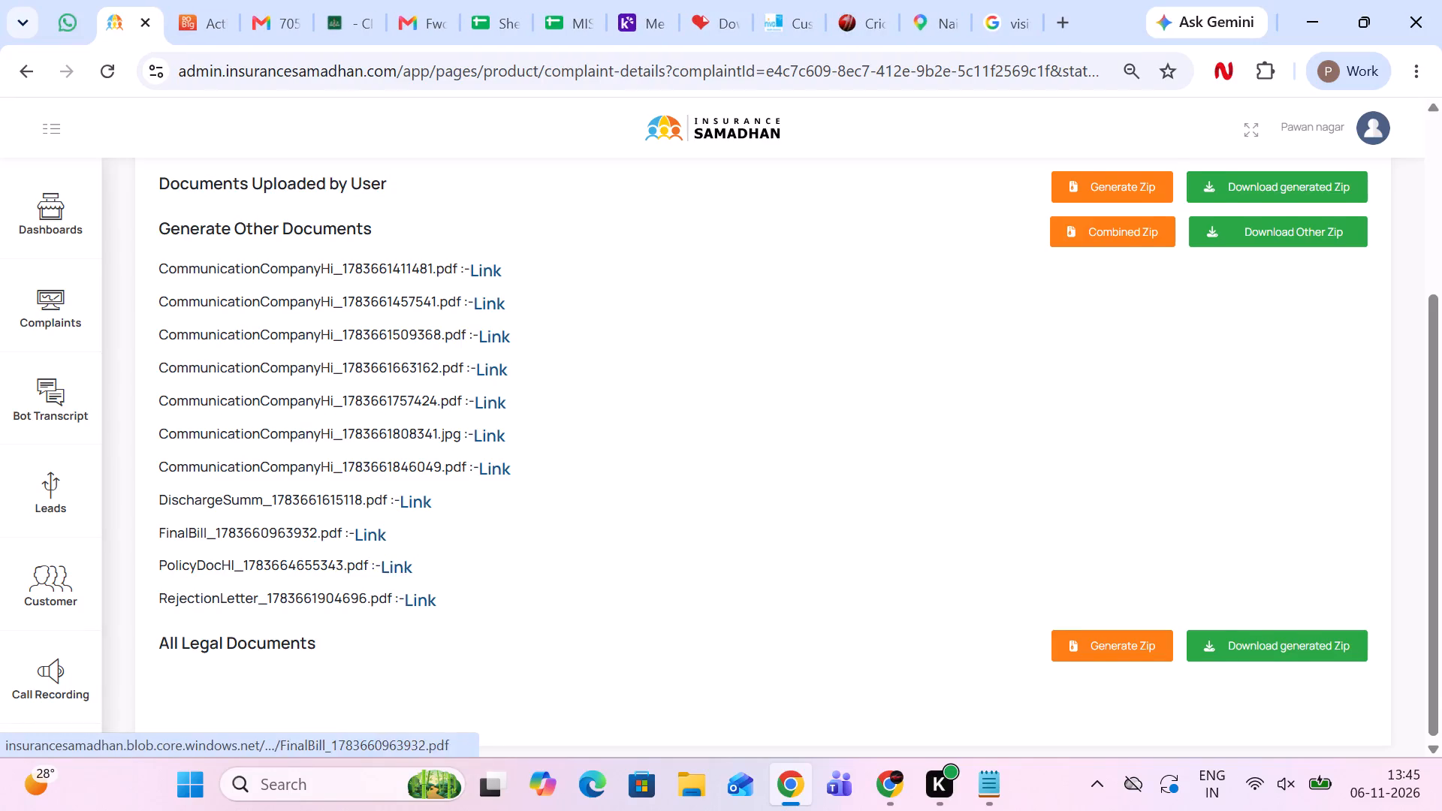
scroll(341, 305, up, 3)
click(192, 263)
scroll(434, 401, down, 3)
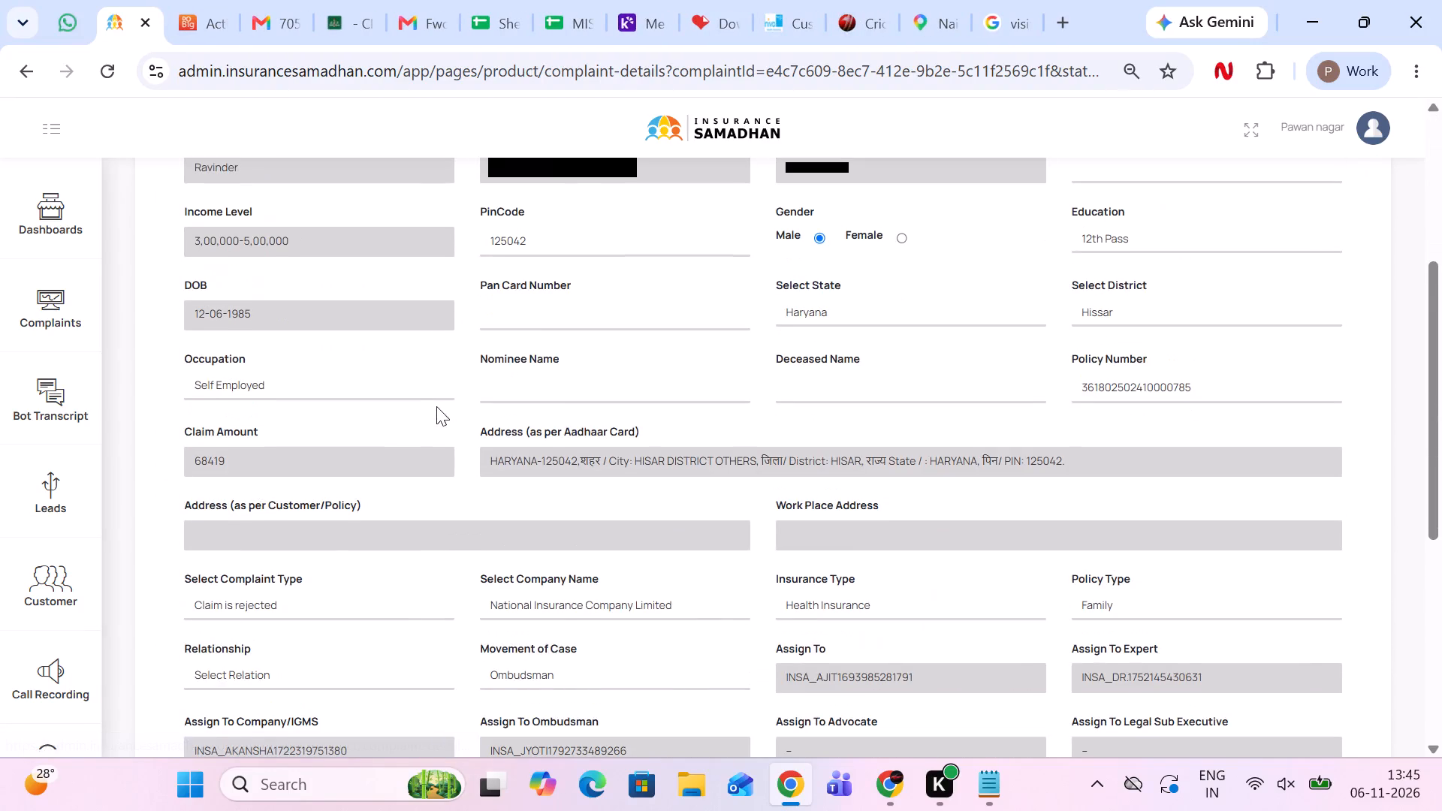
scroll(436, 406, up, 4)
click(559, 351)
click(589, 350)
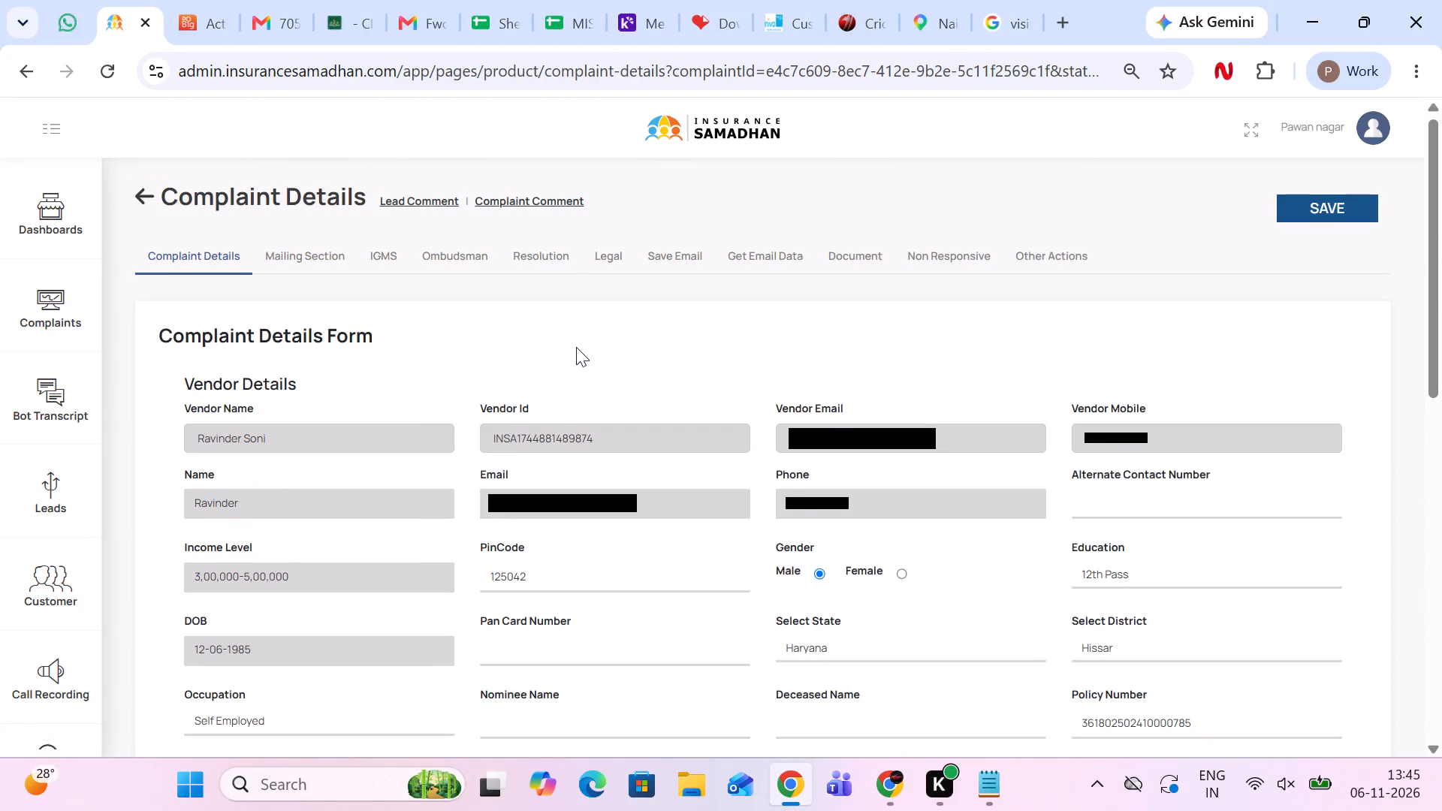
scroll(575, 348, down, 3)
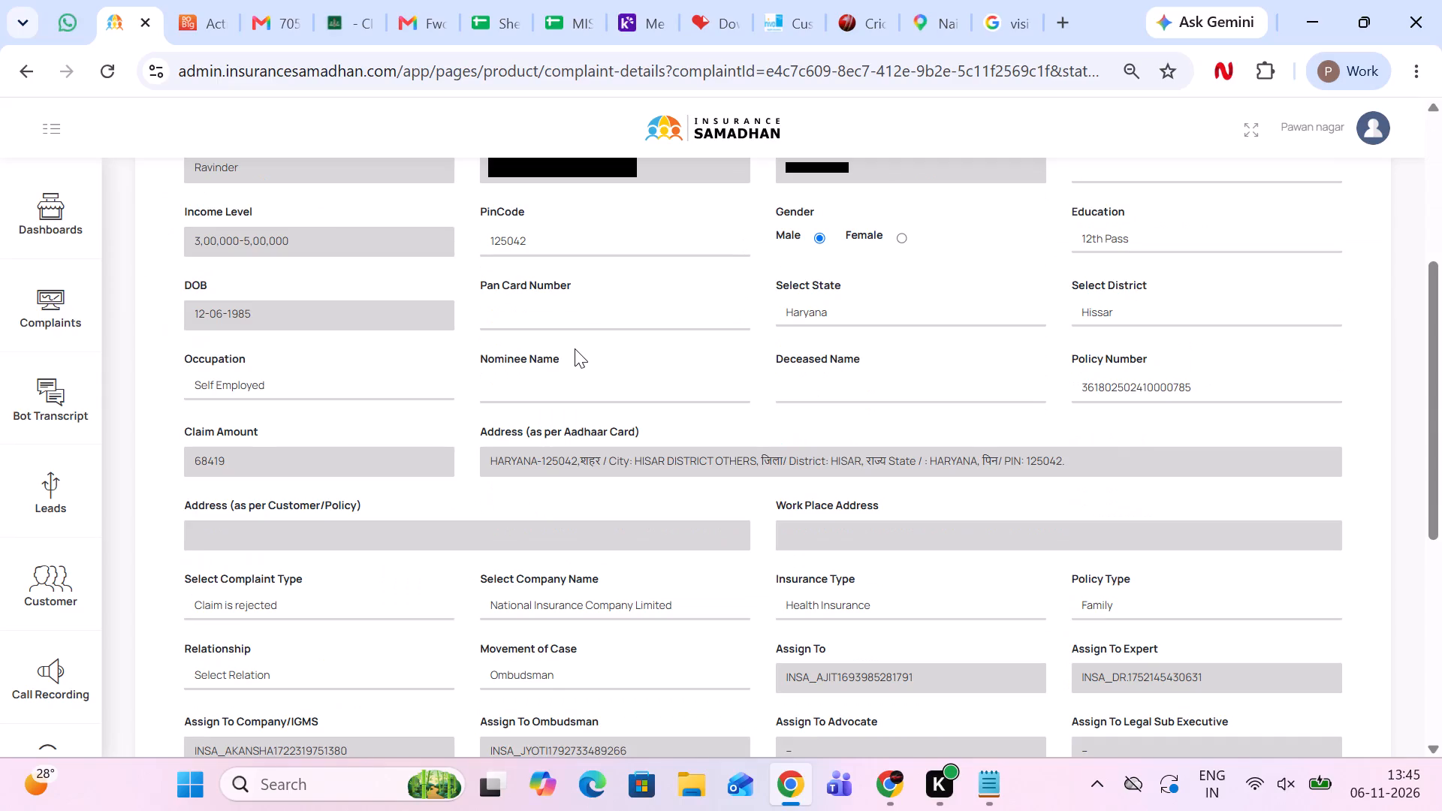
scroll(505, 348, up, 2)
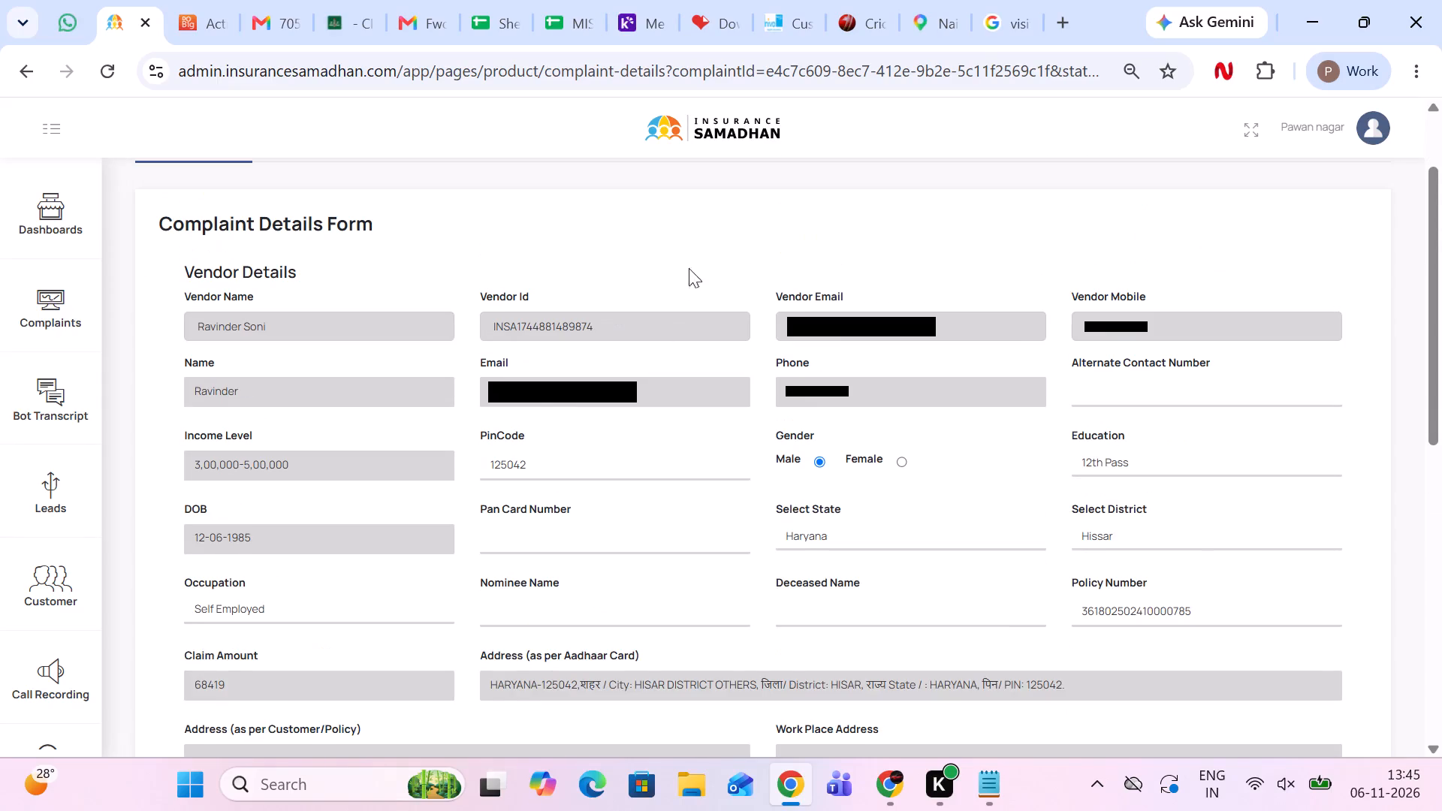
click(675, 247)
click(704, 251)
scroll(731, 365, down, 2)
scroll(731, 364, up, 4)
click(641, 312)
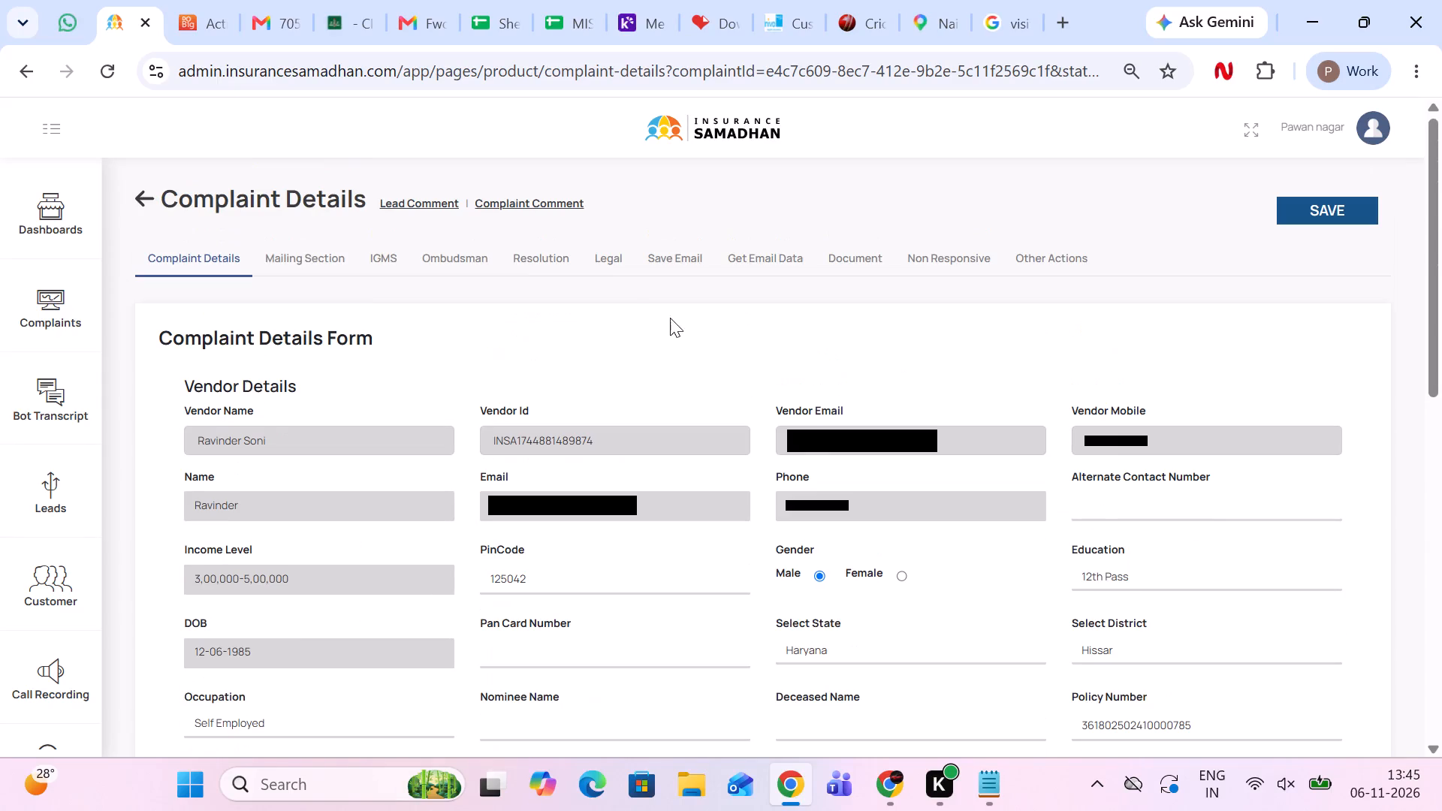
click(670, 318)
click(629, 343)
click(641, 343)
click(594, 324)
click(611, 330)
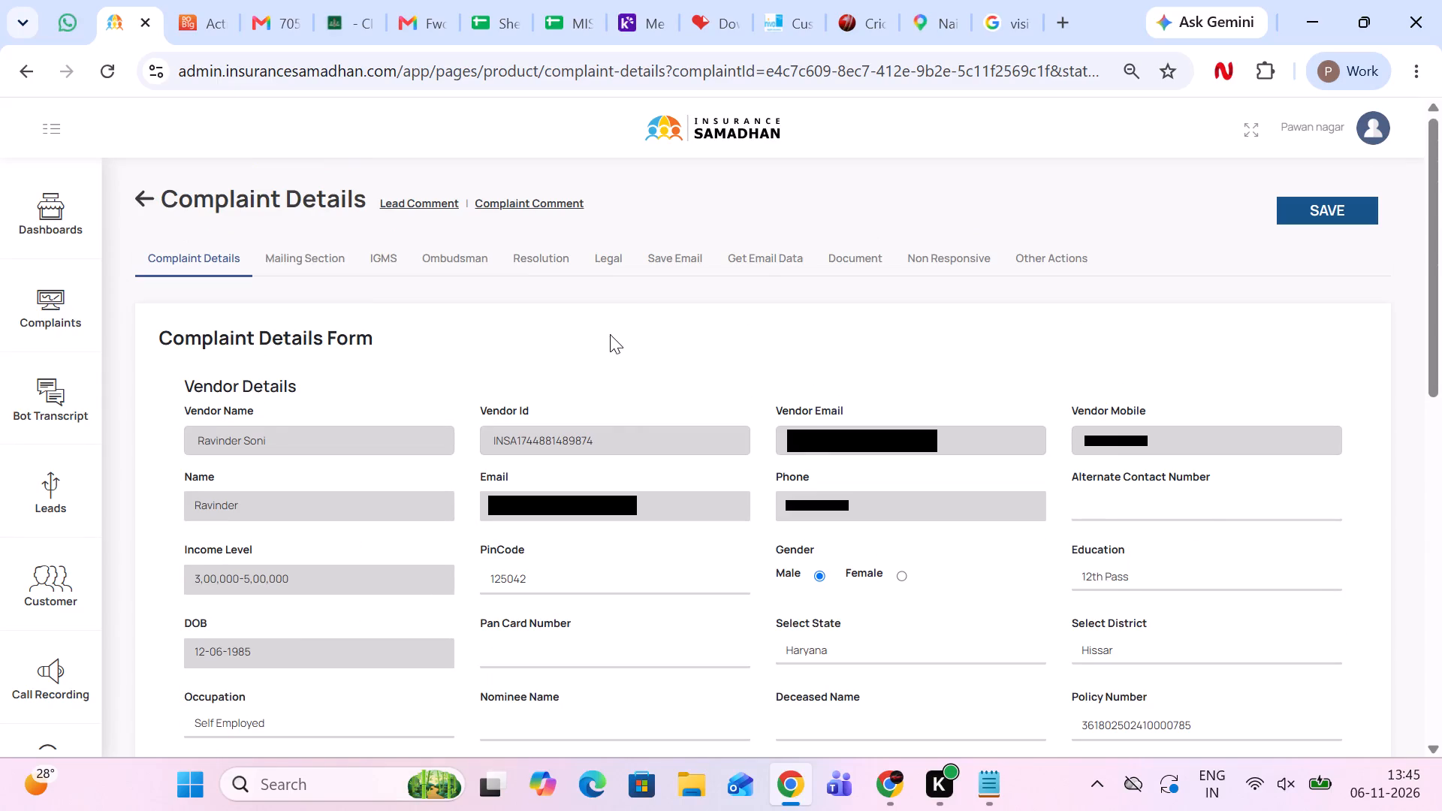
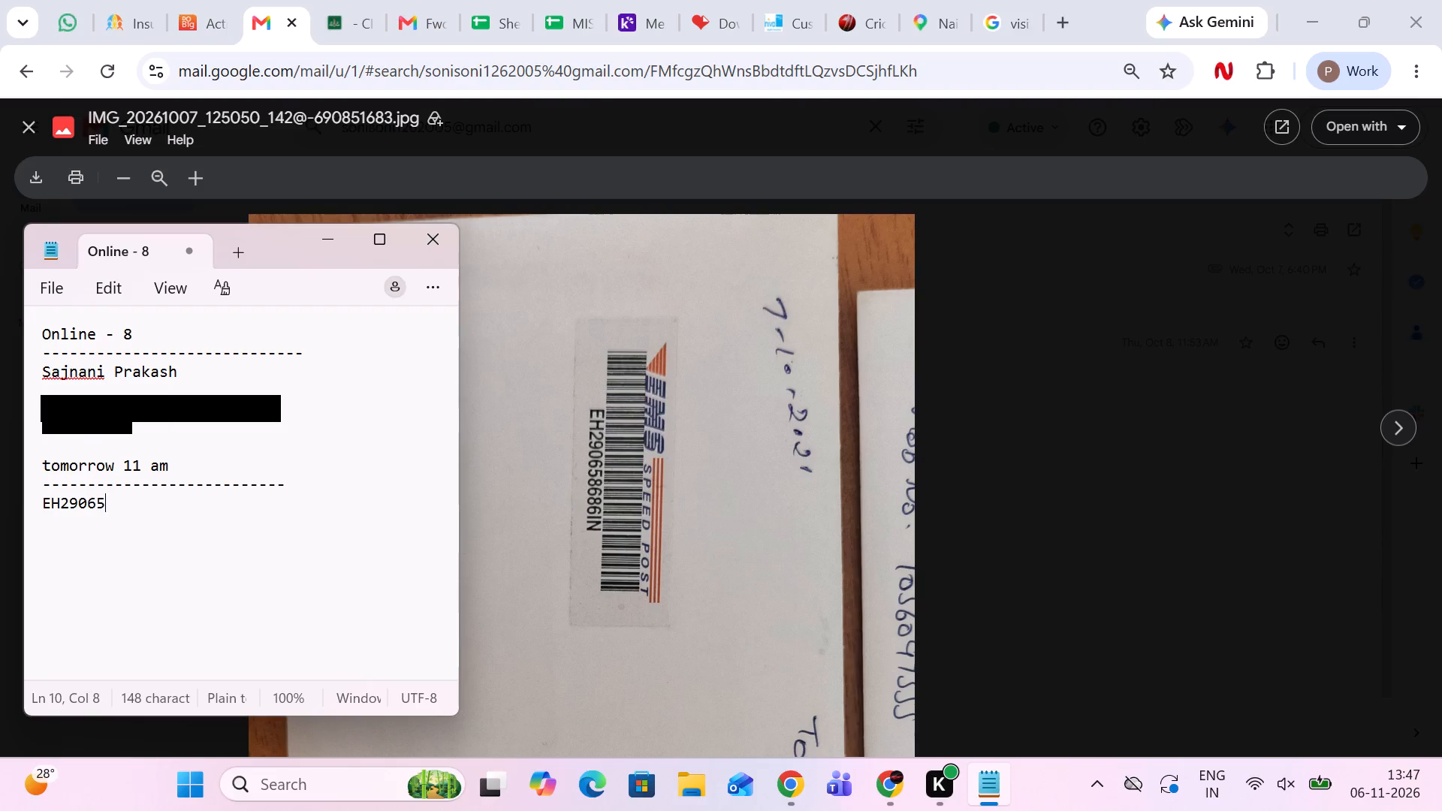
key(8)
key(6)
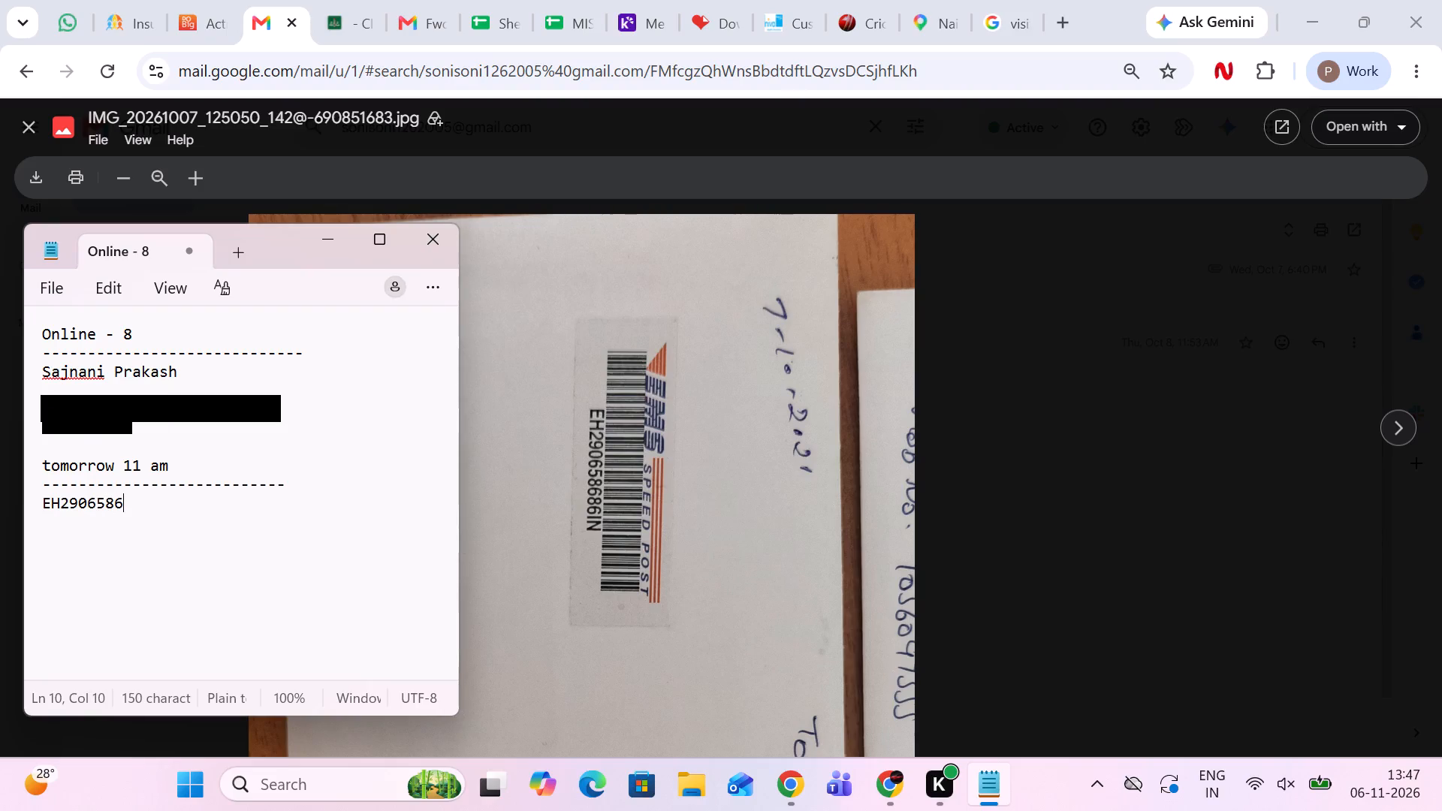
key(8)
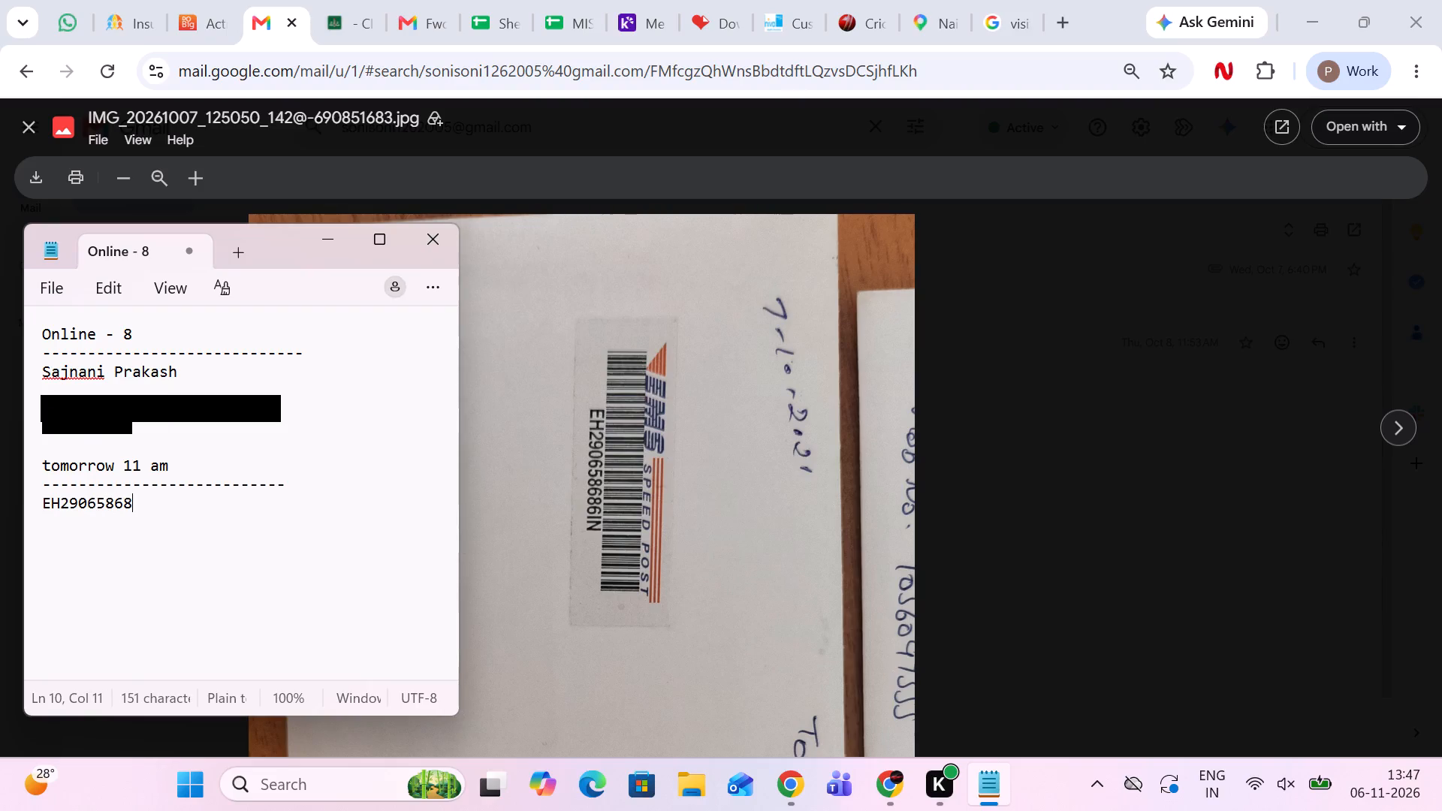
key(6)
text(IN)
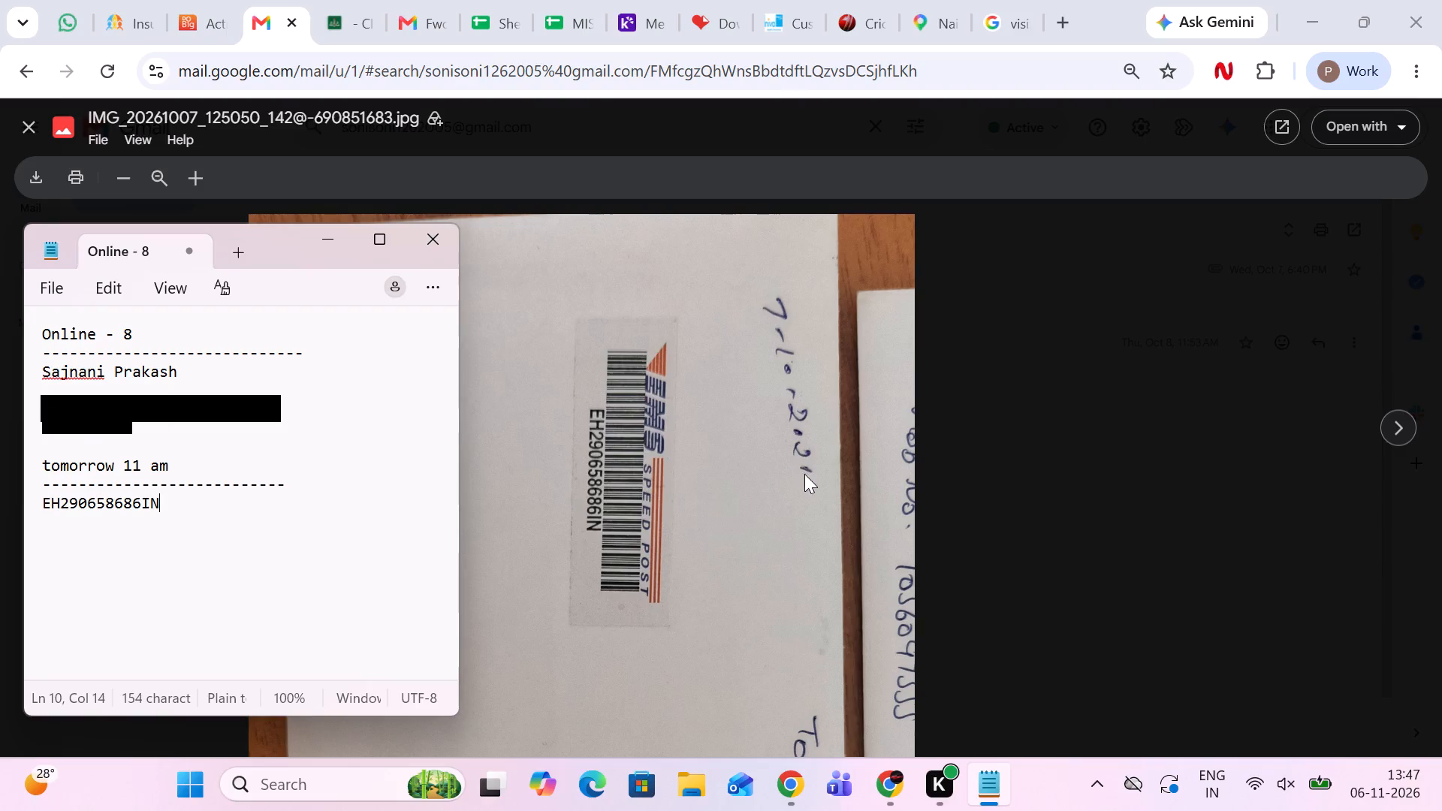
double_click(123, 507)
right_click(123, 507)
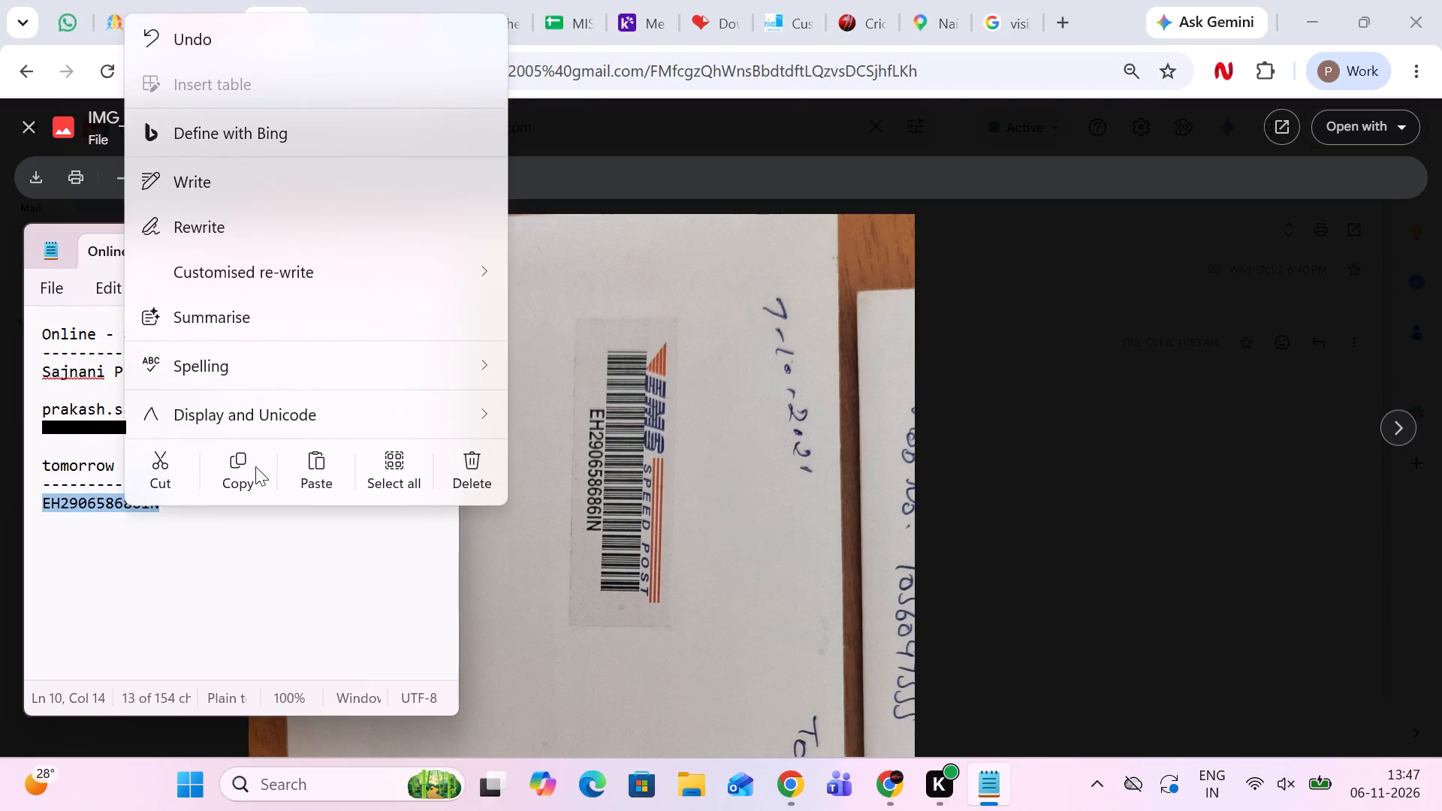
click(244, 484)
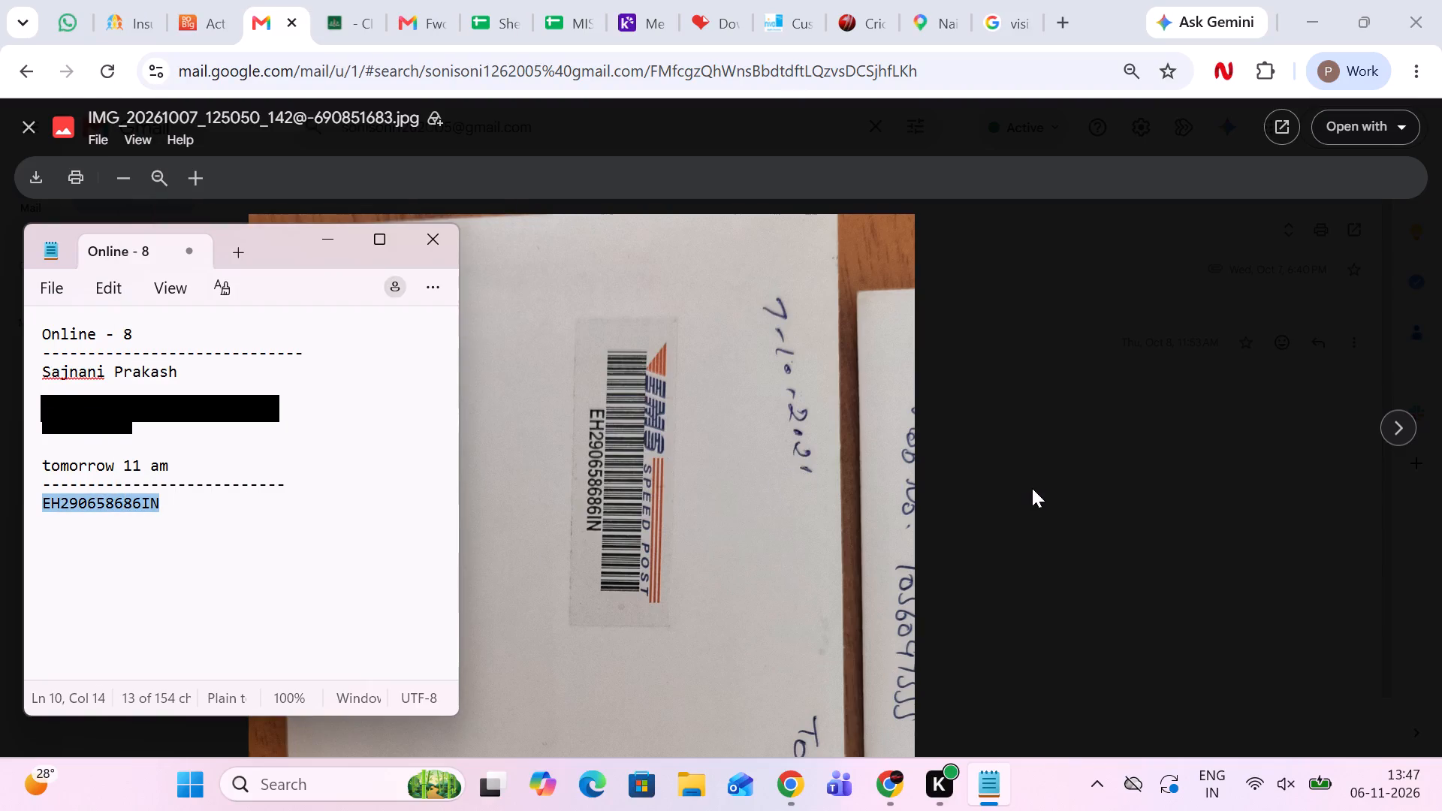
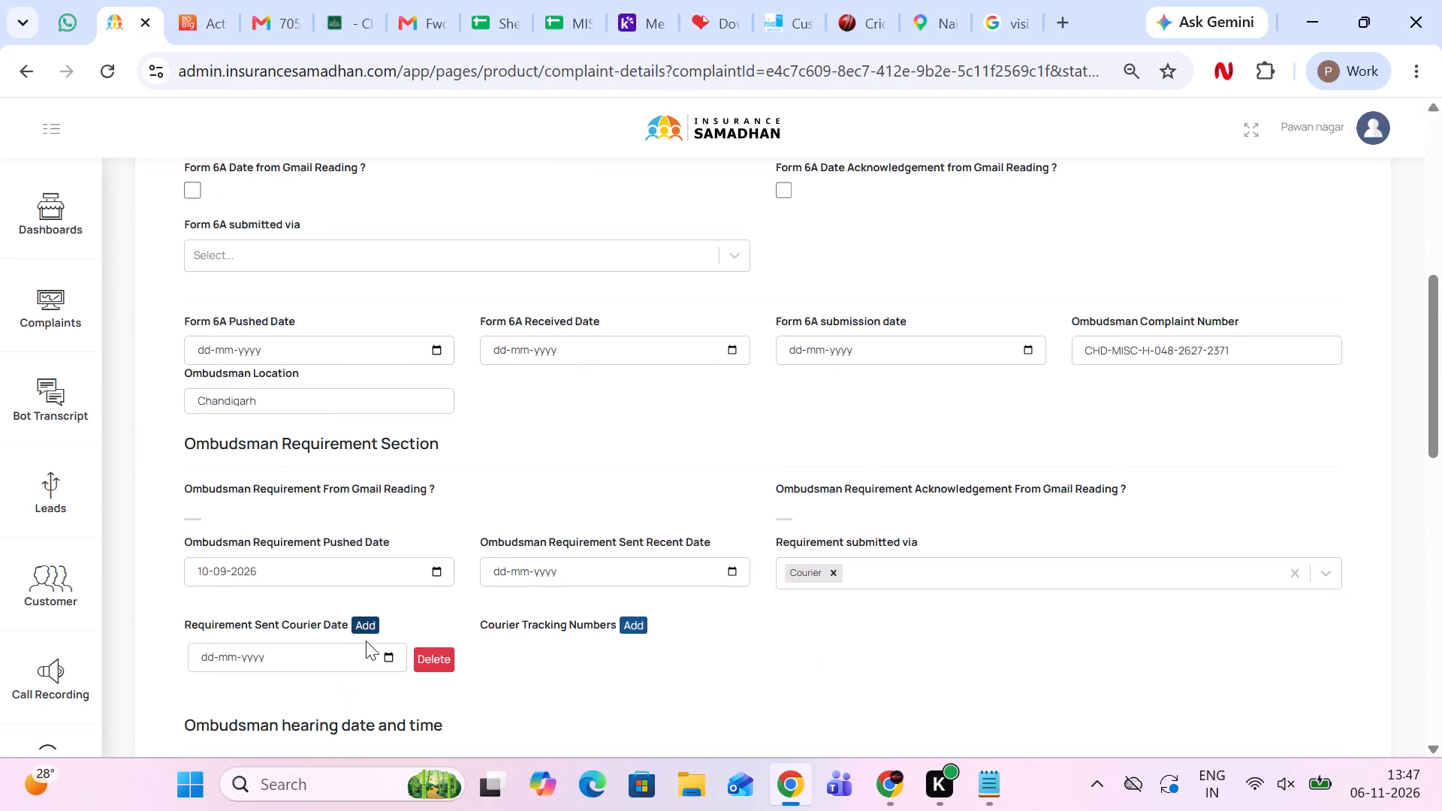
Set the Requirement Sent Courier Date to 06-11-2026, add the copied courier tracking number, and save the complaint.
click(393, 651)
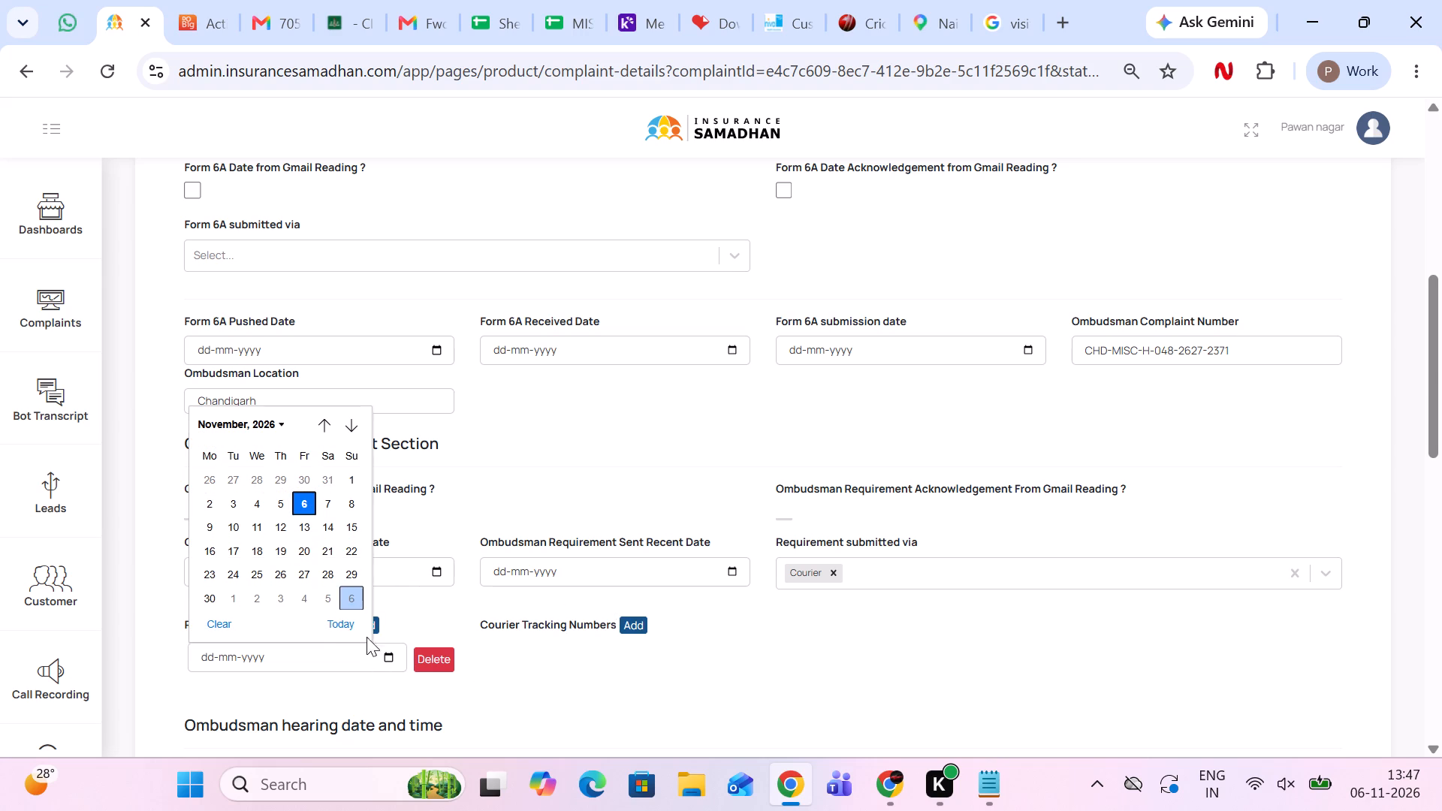
click(347, 624)
click(632, 631)
right_click(570, 661)
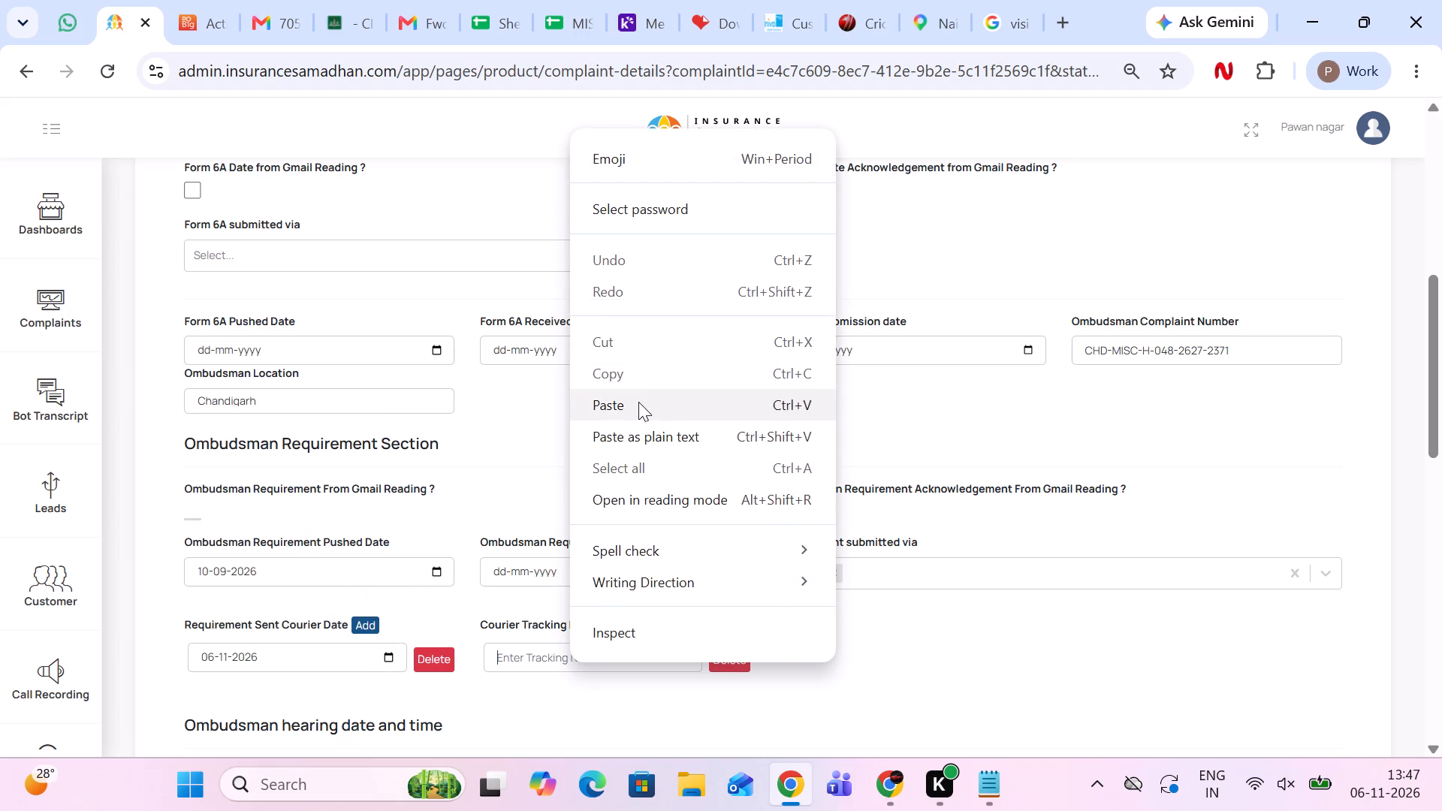
click(638, 402)
scroll(1142, 418, up, 7)
click(1341, 212)
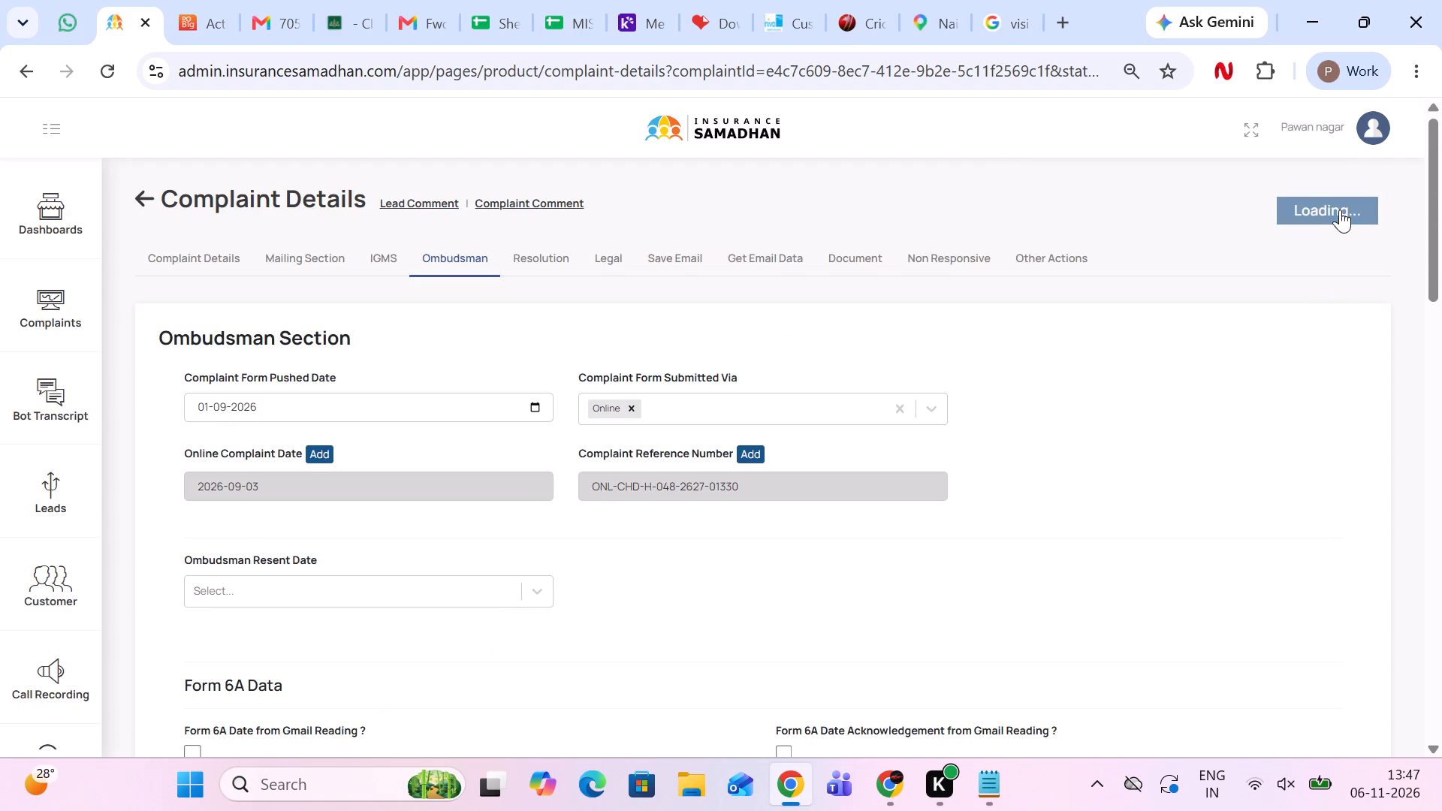
Change the complaint's status to Ombudsman Requirement Sent.
click(1070, 239)
click(1096, 249)
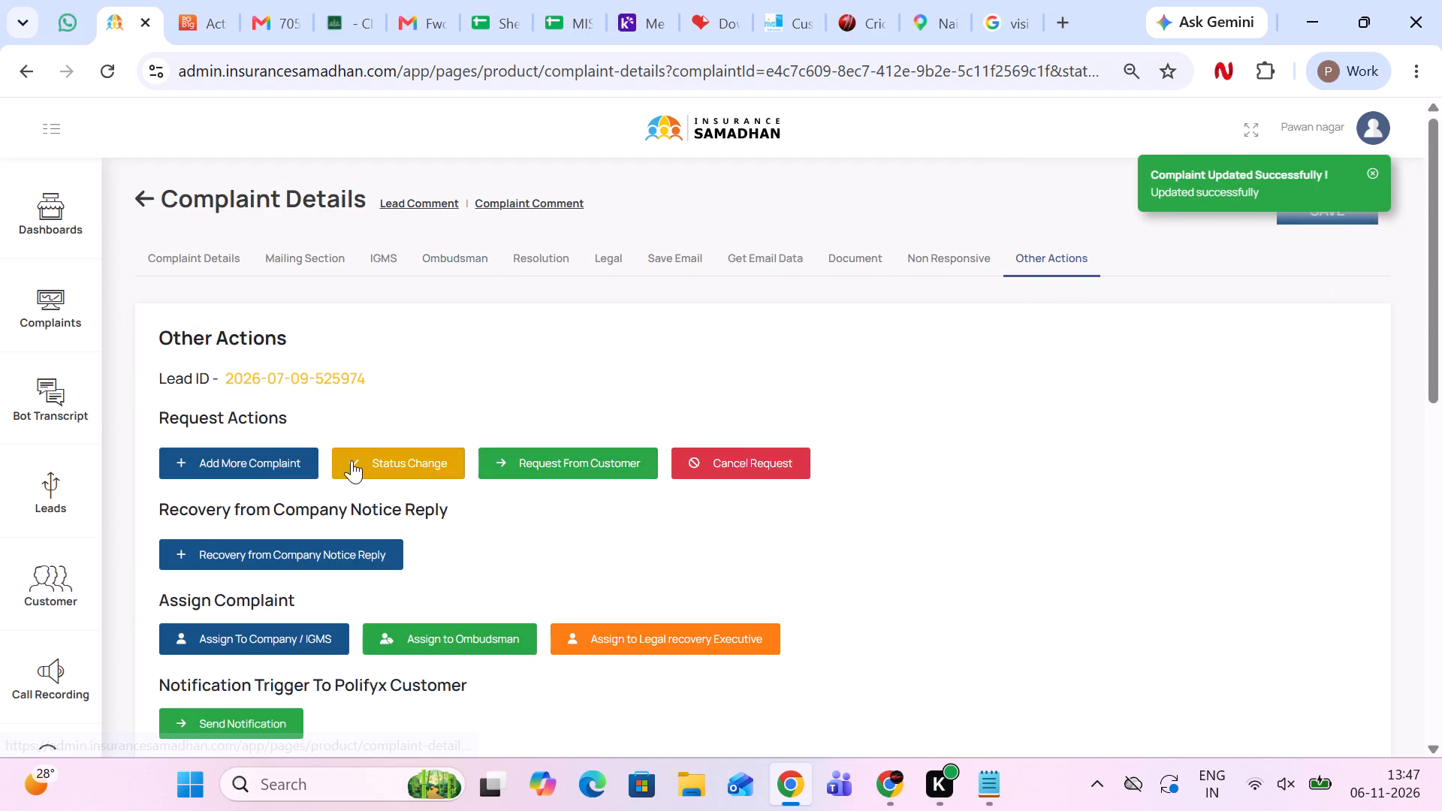
click(351, 460)
click(663, 361)
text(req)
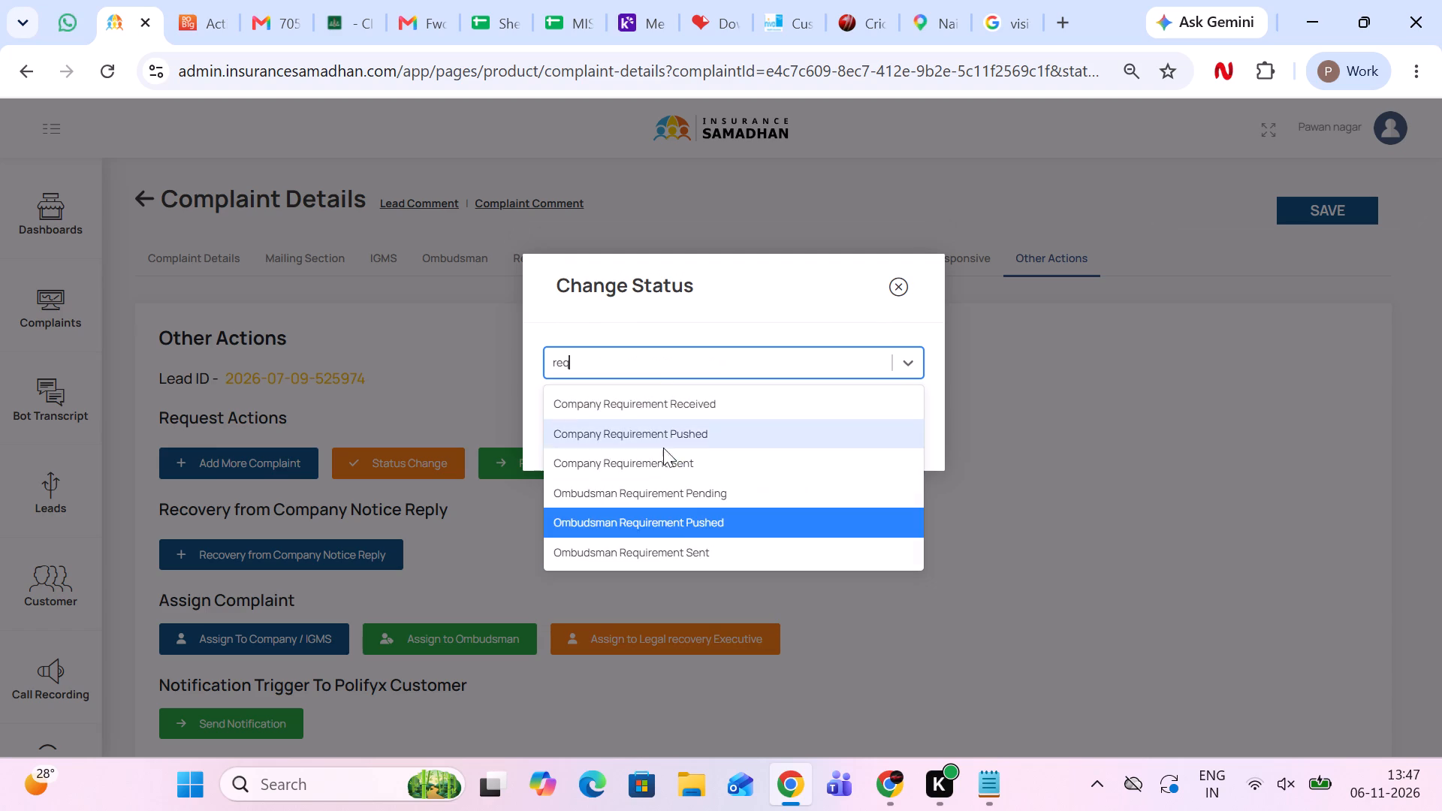
click(662, 543)
click(732, 421)
Start a new complaint comment and get its communication description ready for entry.
click(530, 211)
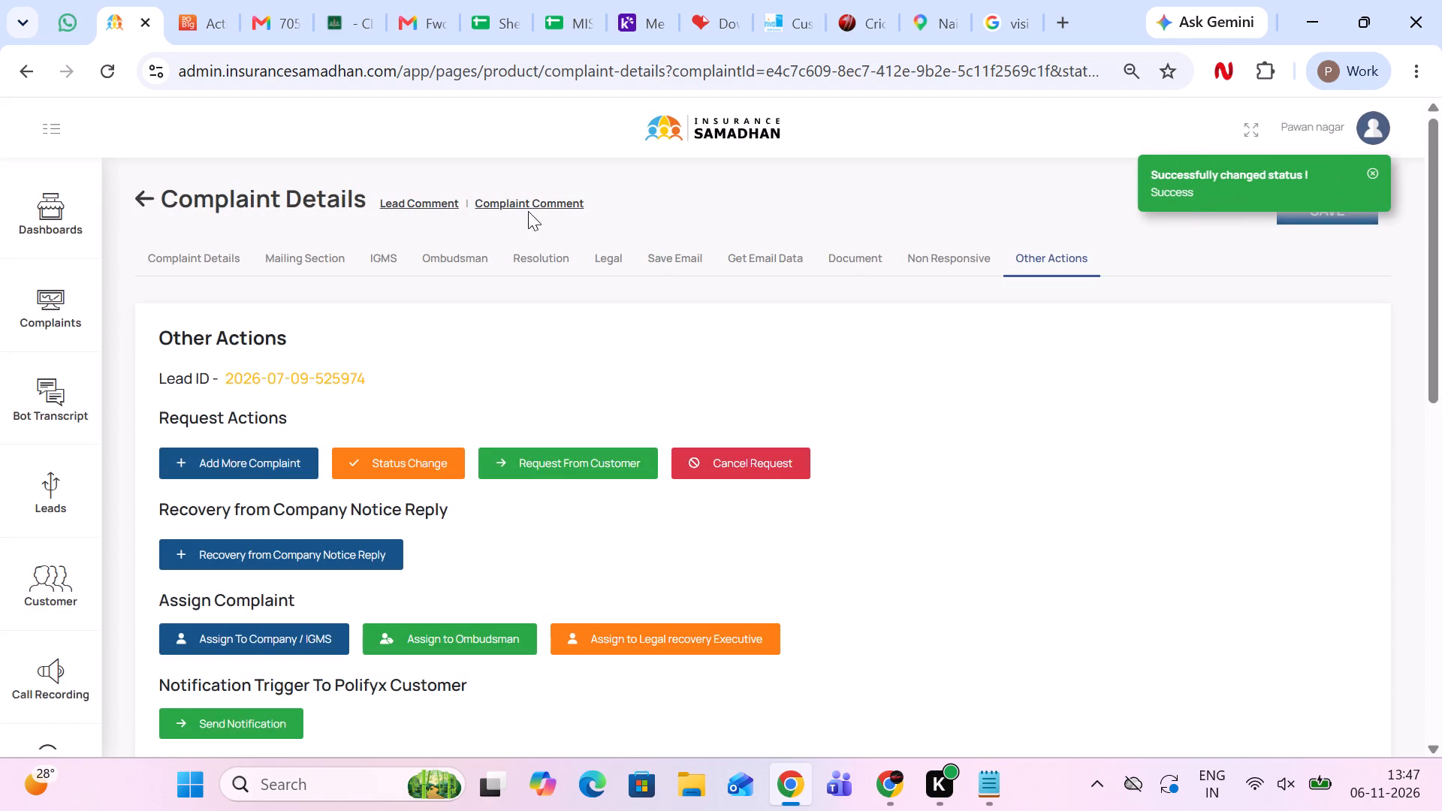
click(534, 204)
scroll(722, 547, down, 8)
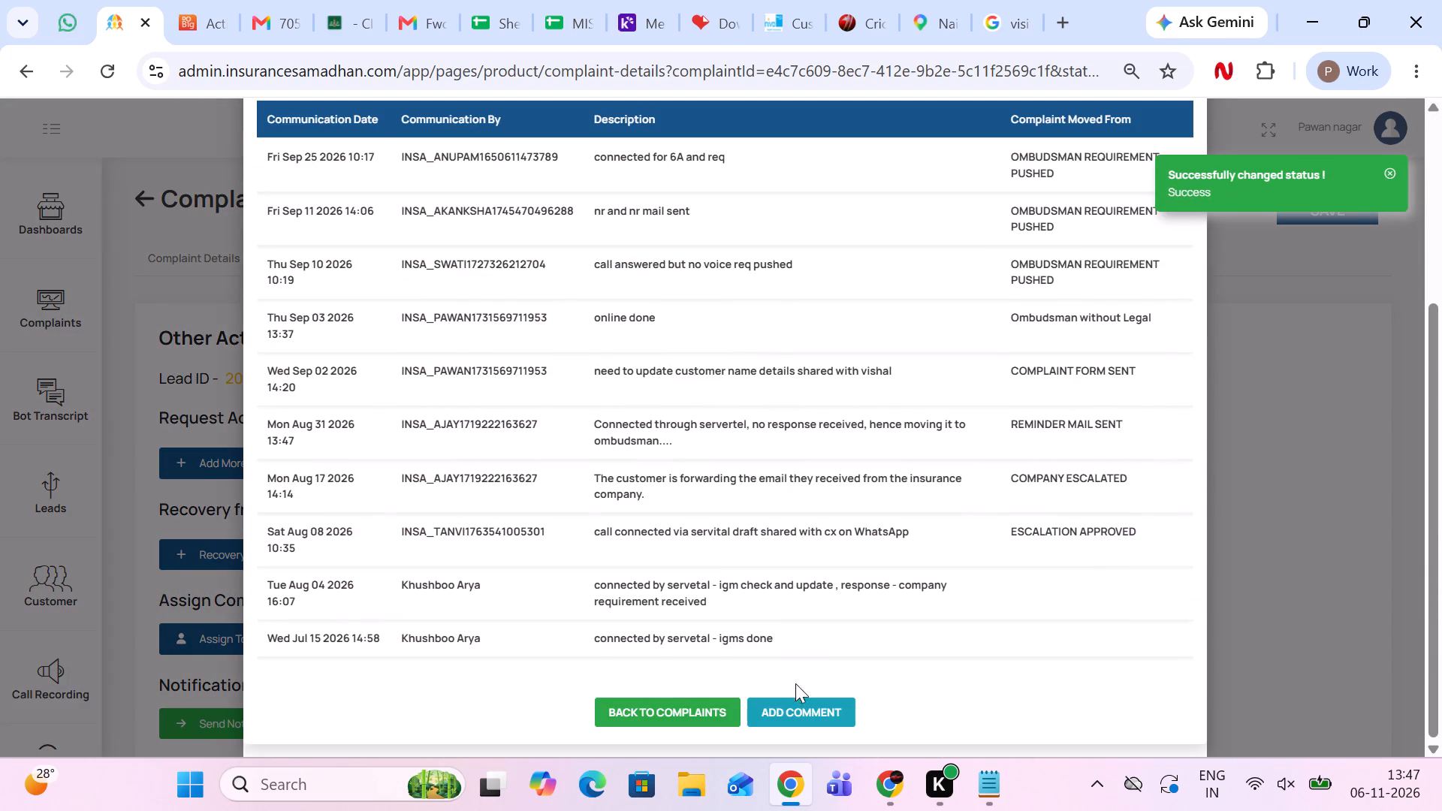
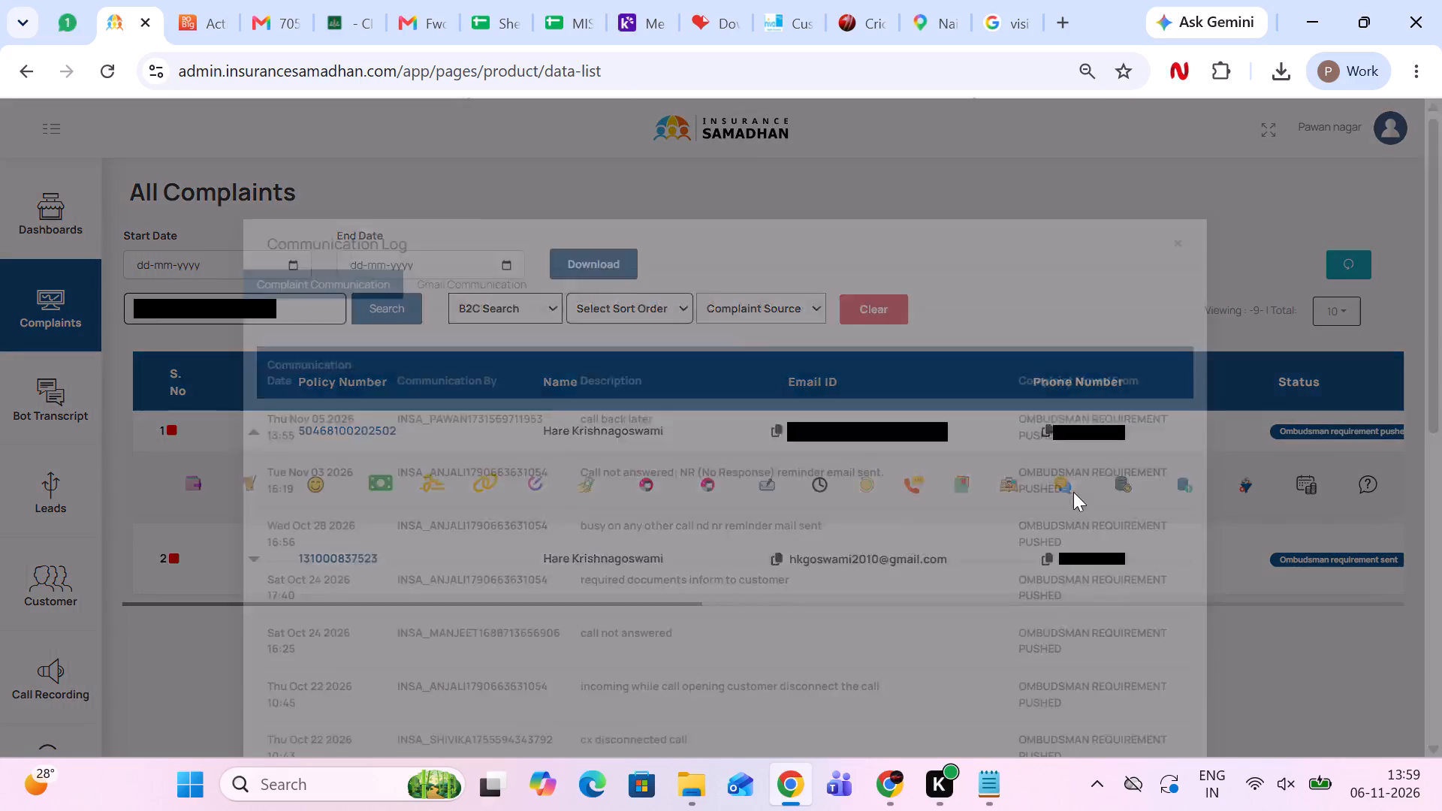
Review the status history of the second listed complaint, the one marked Ombudsman requirement sent, through to its latest entries.
click(1338, 560)
click(1001, 578)
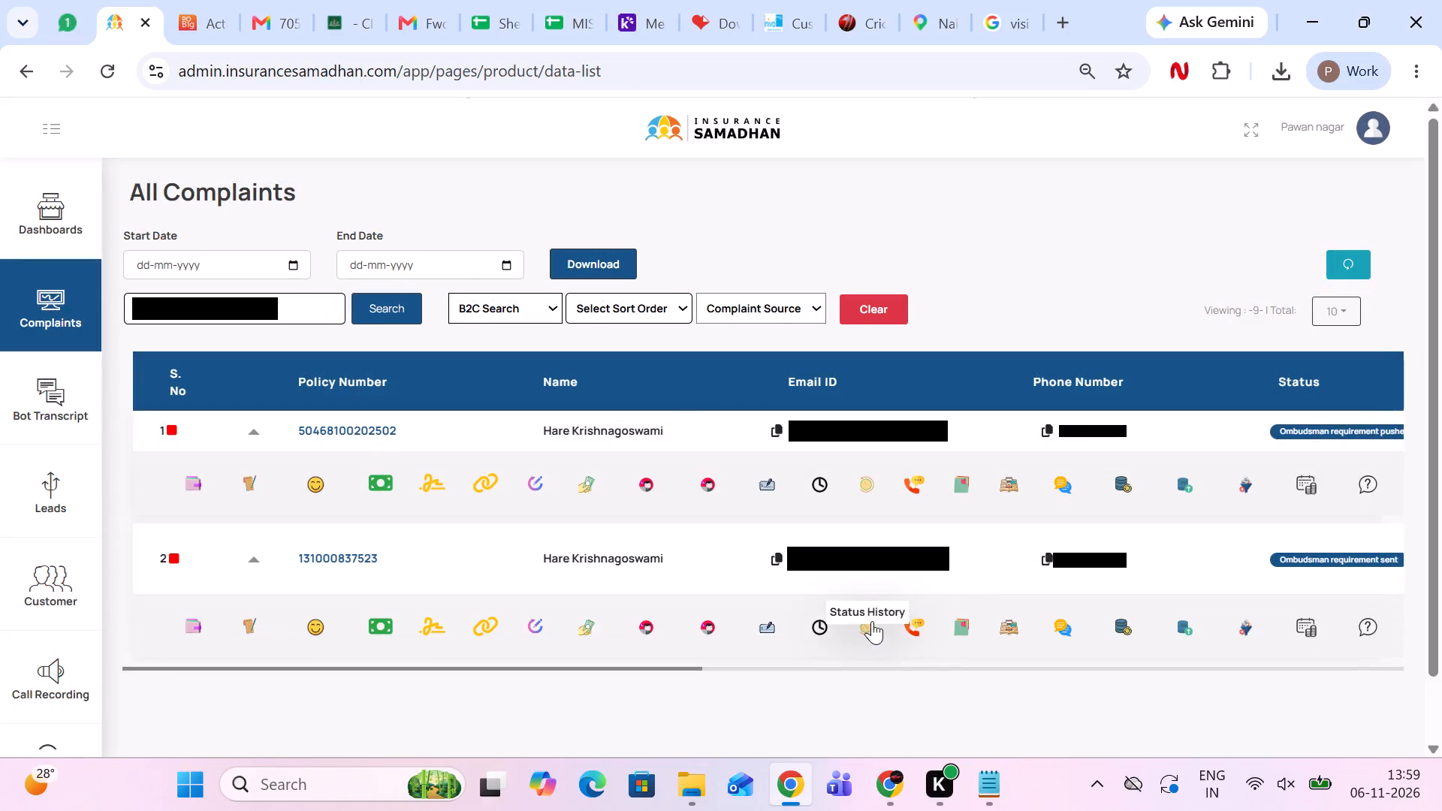
click(872, 621)
scroll(903, 476, down, 8)
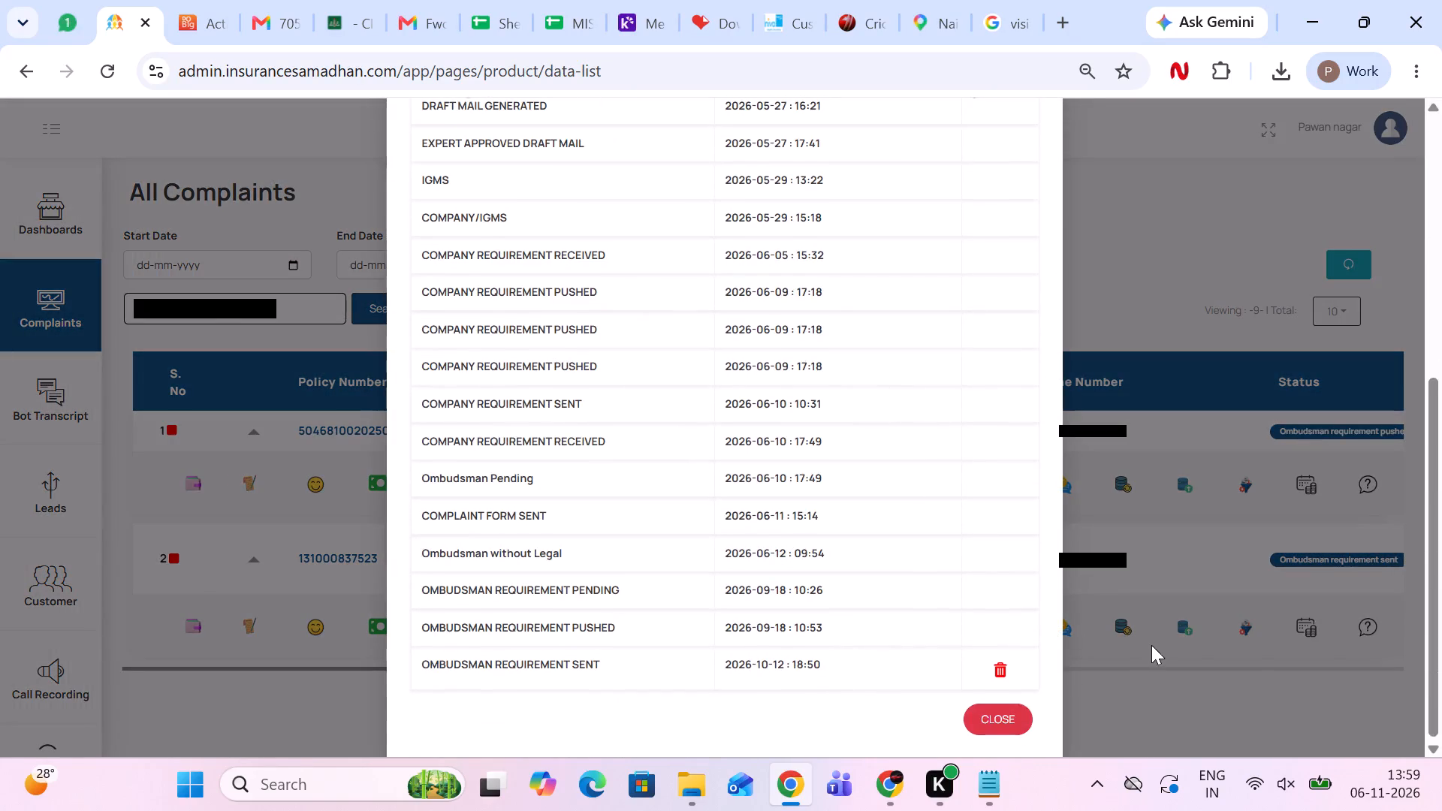
click(1151, 645)
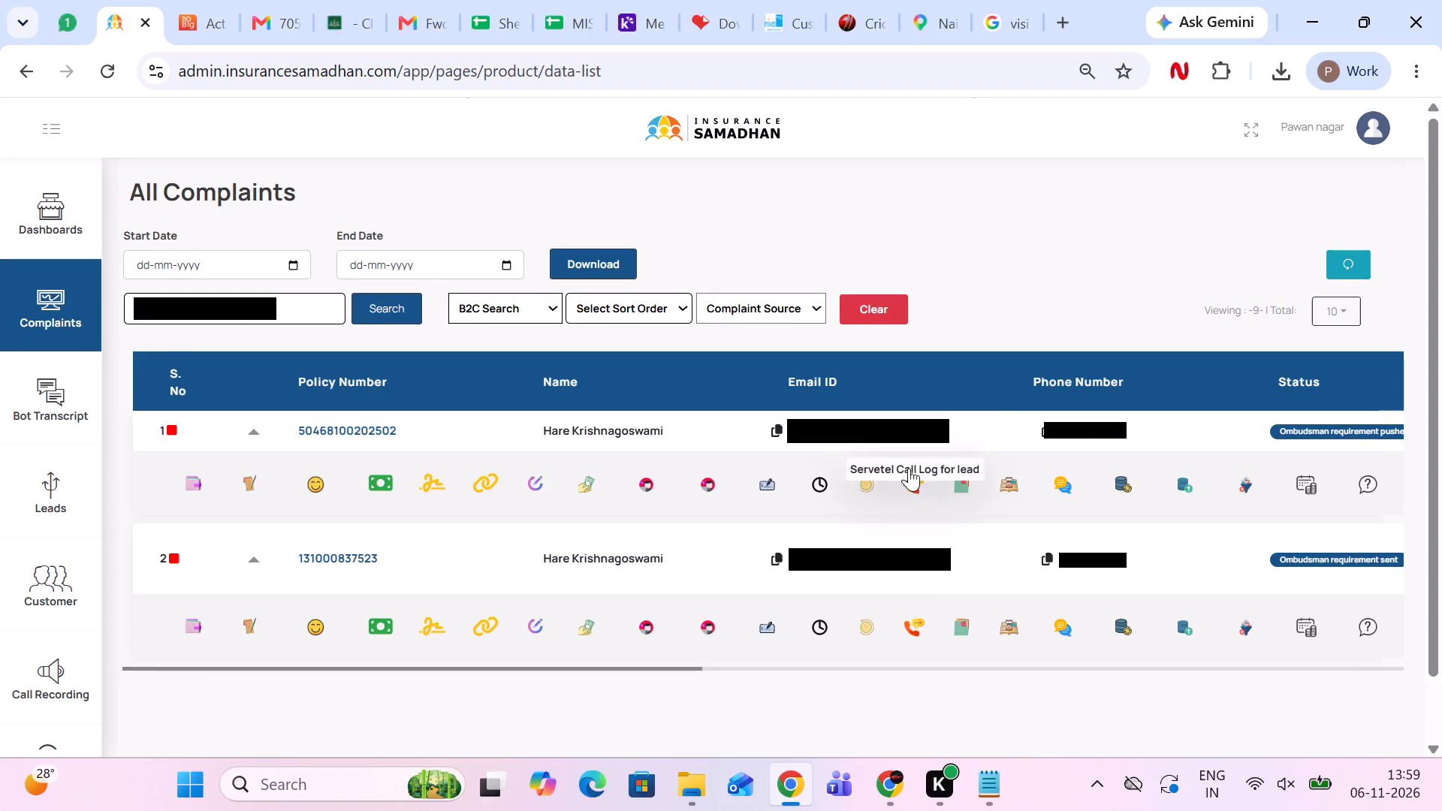
Review the status history of the first listed complaint, marked Ombudsman requirement pushed, through to its latest entries, and recheck it.
click(873, 481)
scroll(952, 513, down, 9)
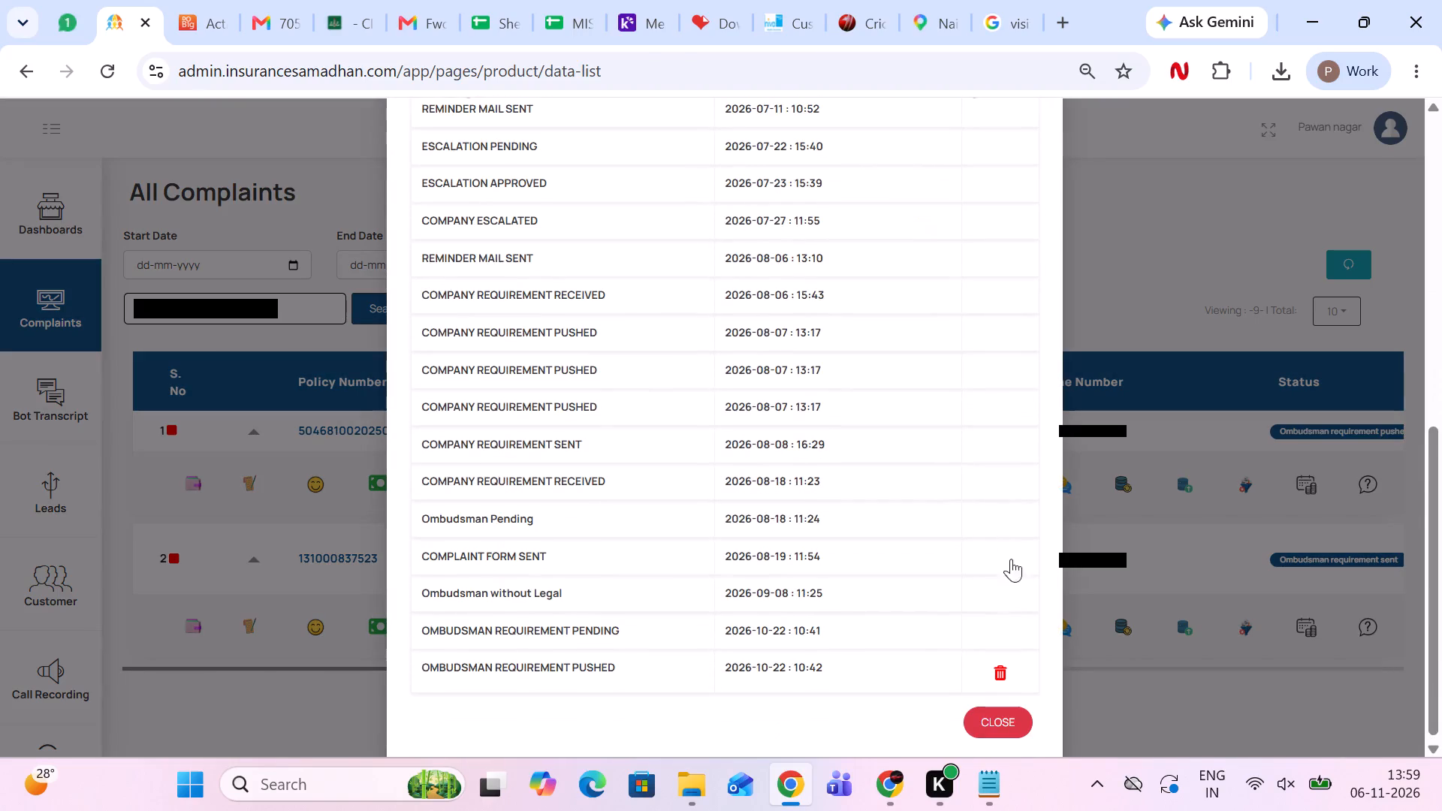
click(1151, 656)
click(1158, 657)
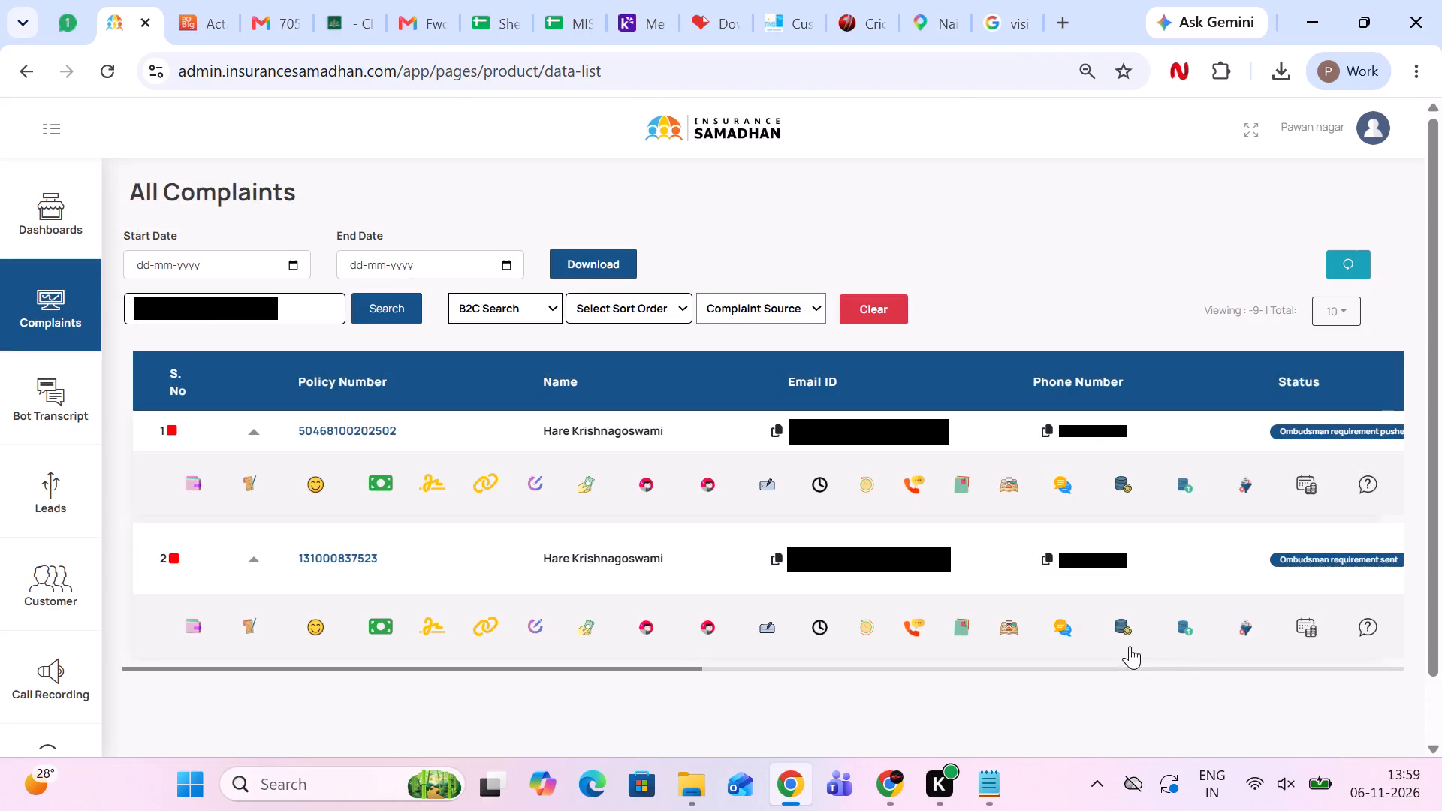
click(864, 487)
scroll(896, 565, down, 4)
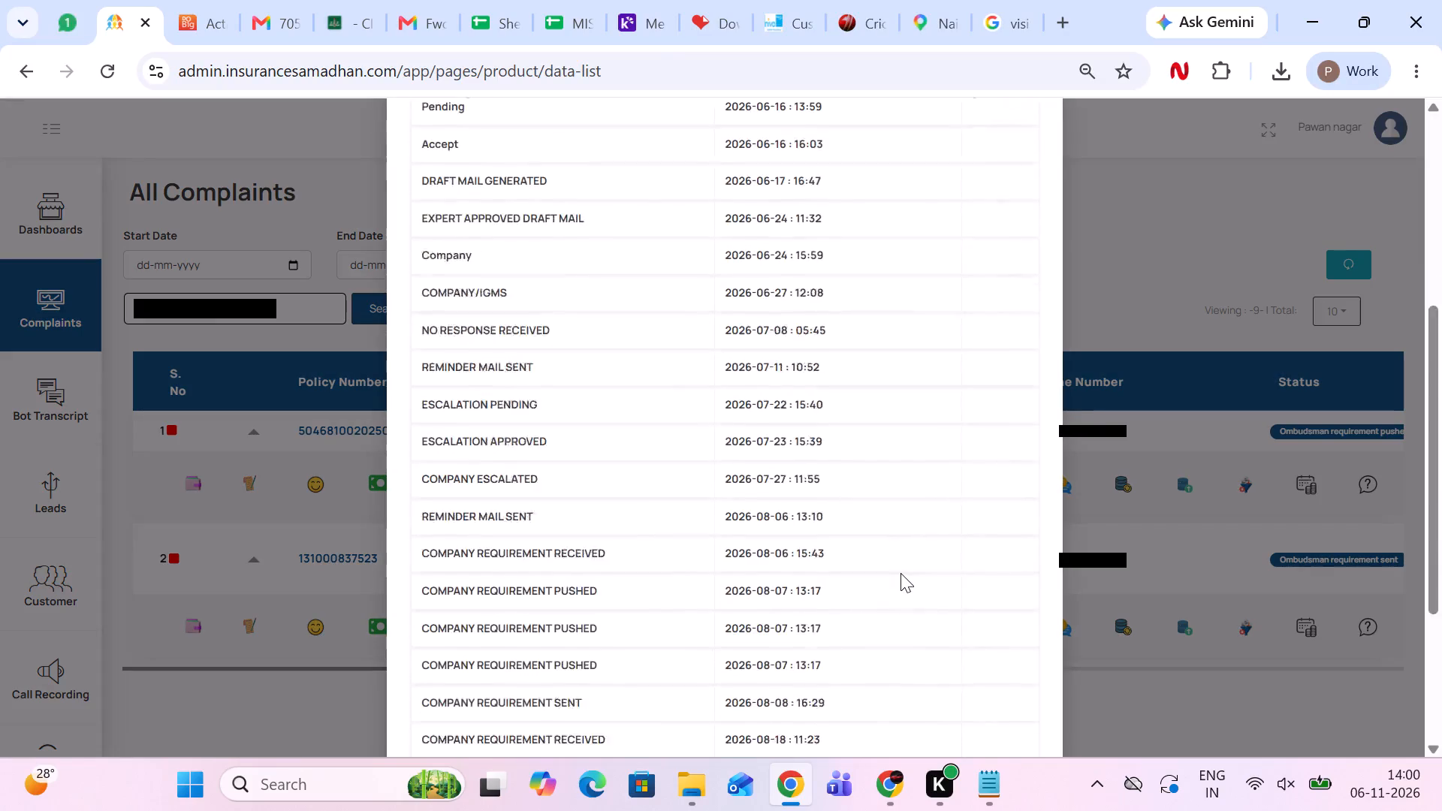
scroll(900, 573, down, 2)
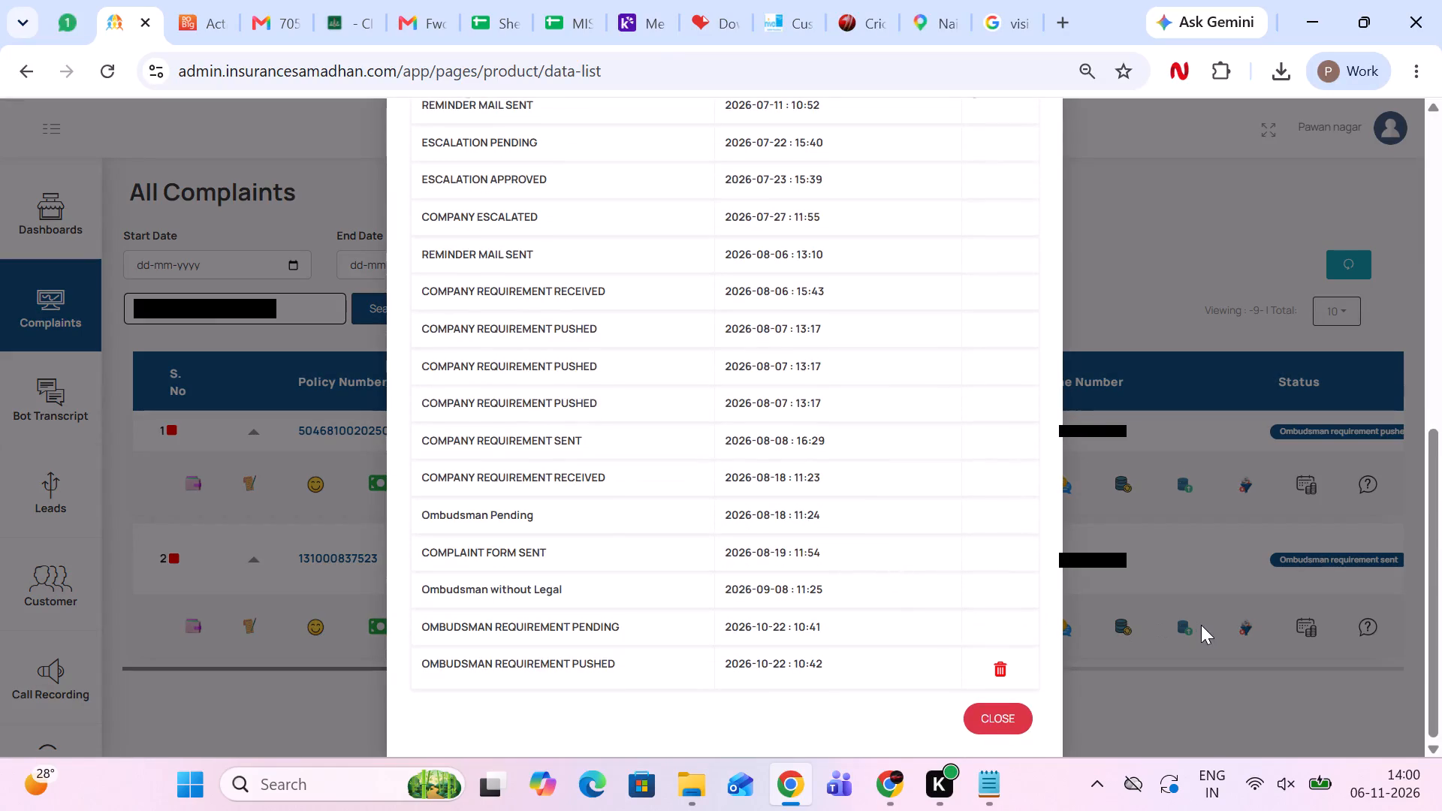
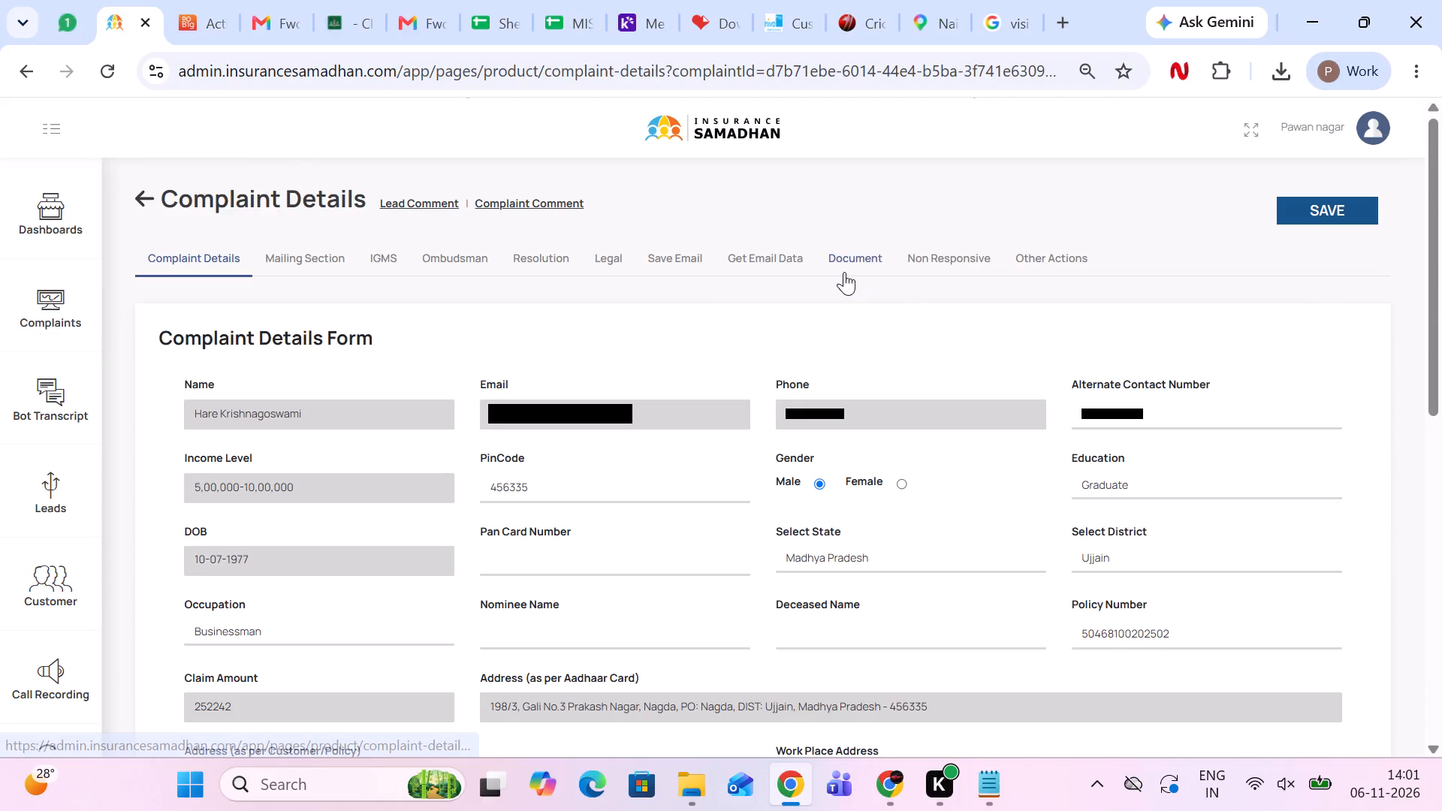
In the complaint's Ombudsman Requirement Section, set how the requirement was submitted to Email.
click(831, 312)
click(837, 312)
click(499, 256)
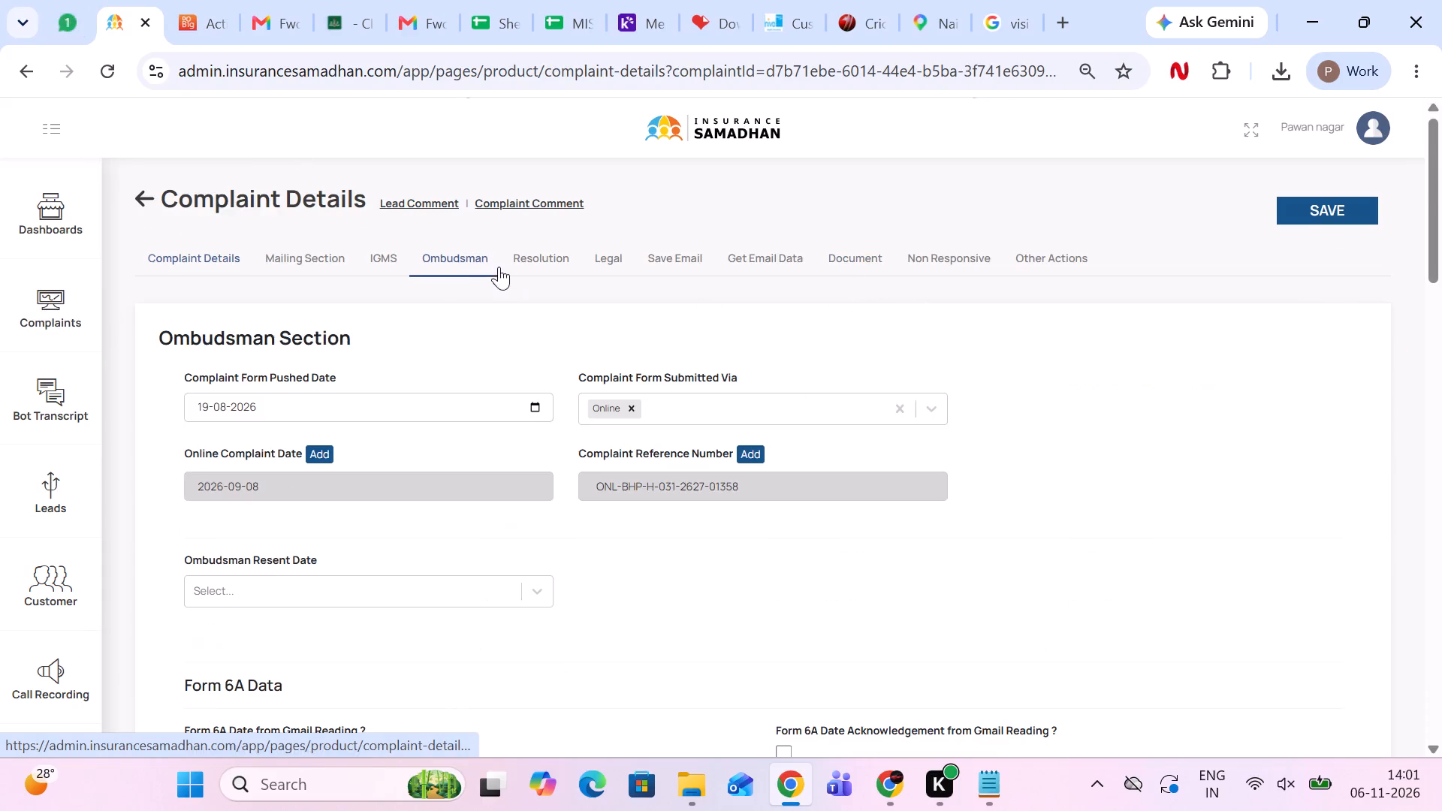
scroll(837, 421, down, 10)
scroll(921, 491, up, 4)
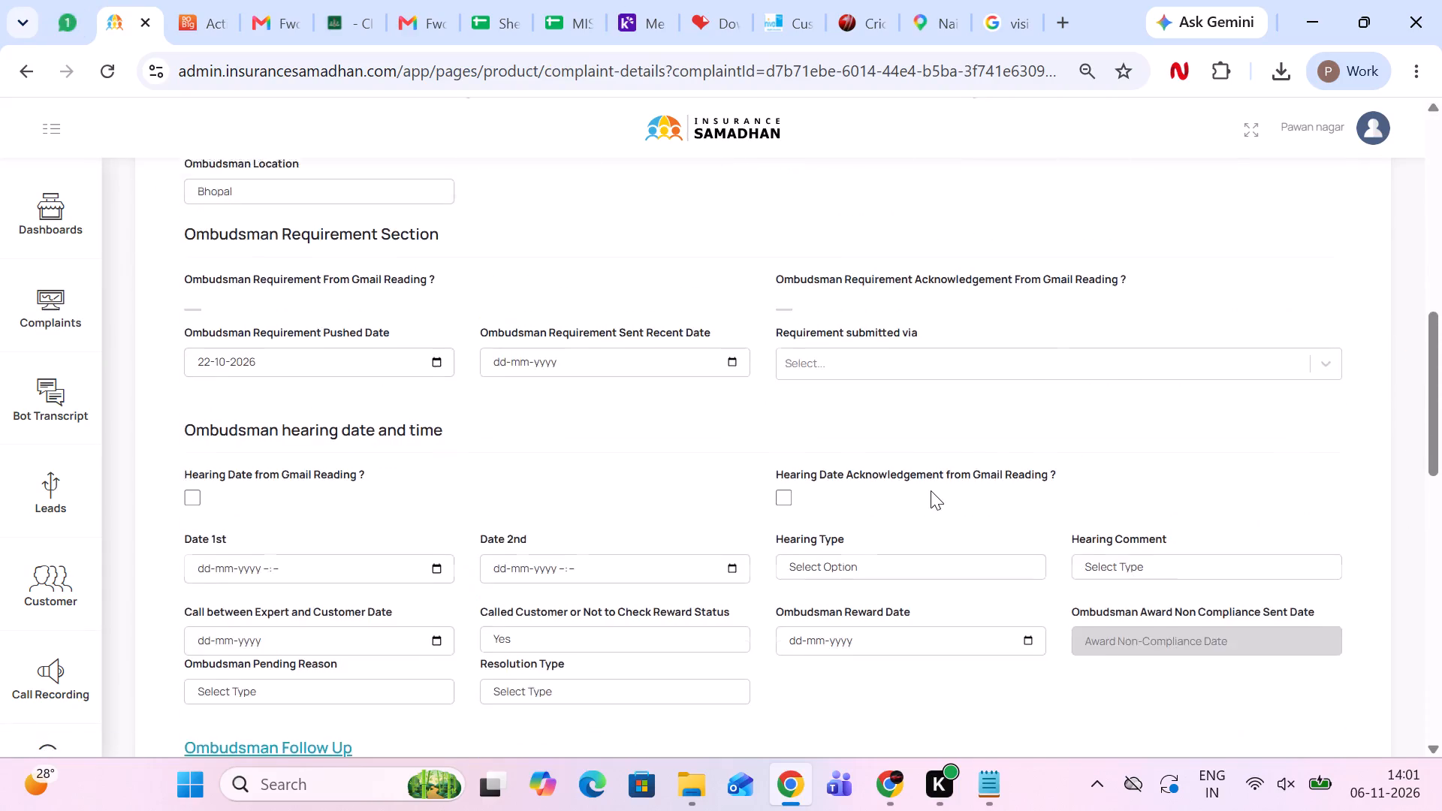
click(890, 445)
click(809, 495)
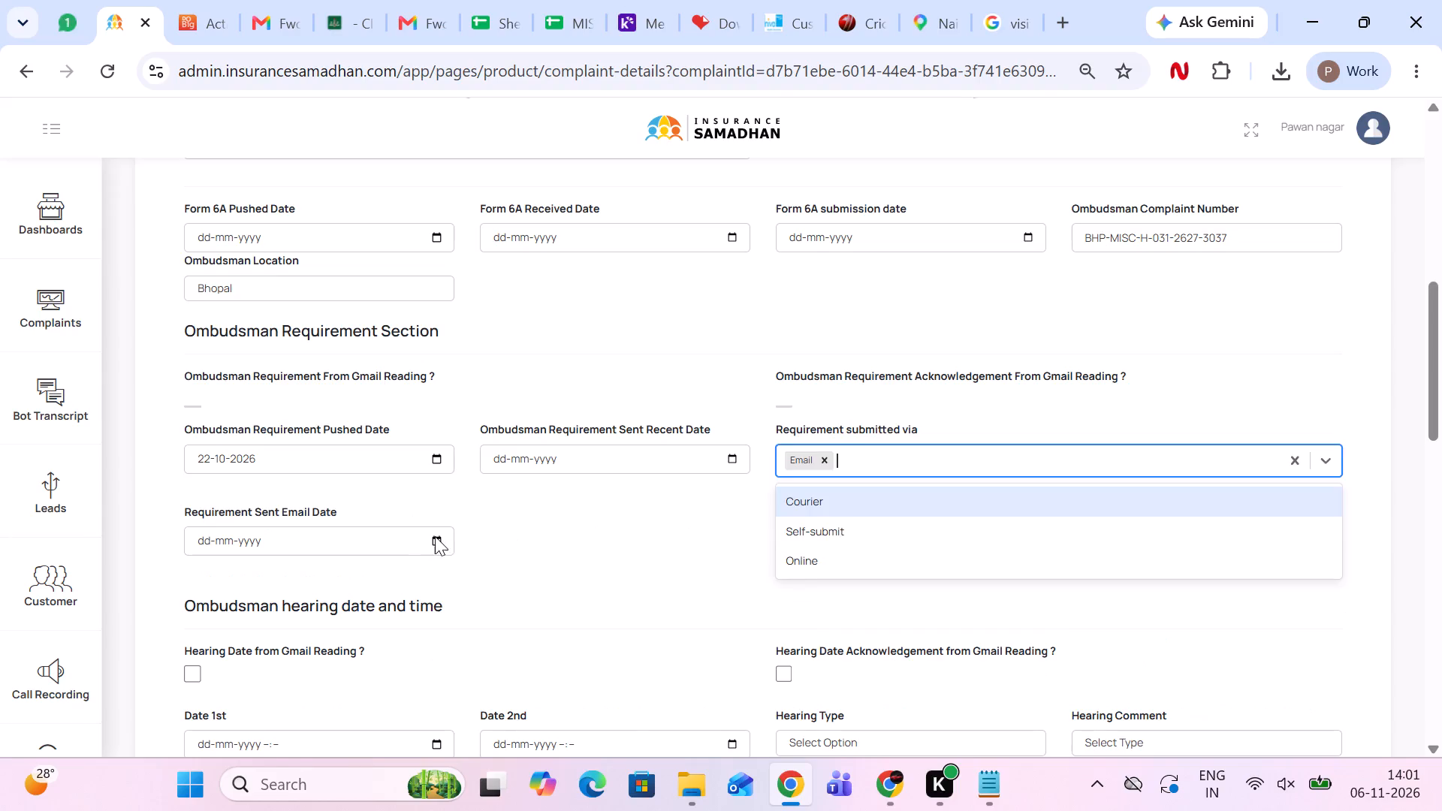
Fill in the Requirement Sent Email Date in the Ombudsman Requirement Section and save the complaint.
click(435, 536)
click(335, 502)
scroll(1428, 281, up, 7)
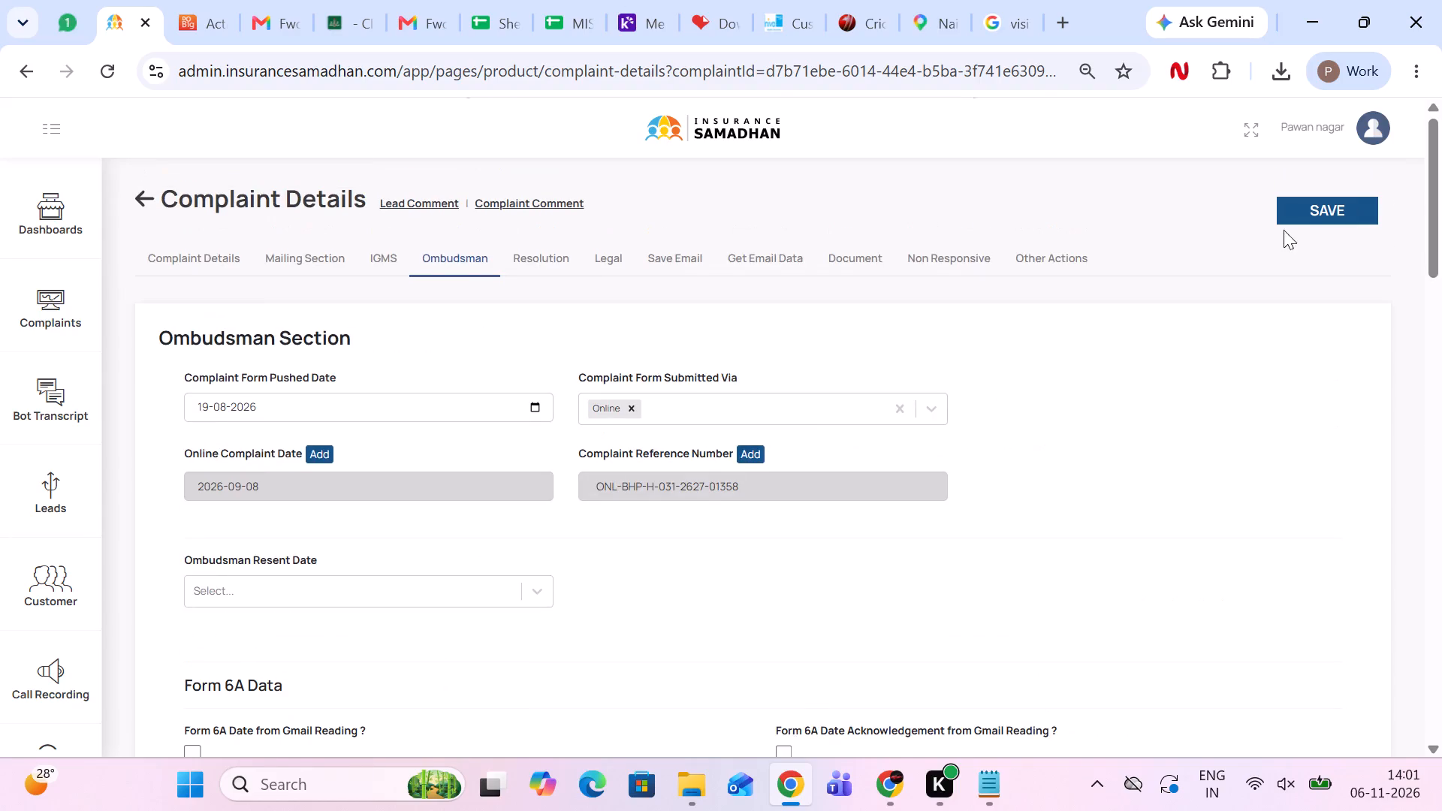
click(1283, 230)
click(1307, 206)
Add the complaint comment "cx sent req" to the communication log, save it and close the log.
click(560, 204)
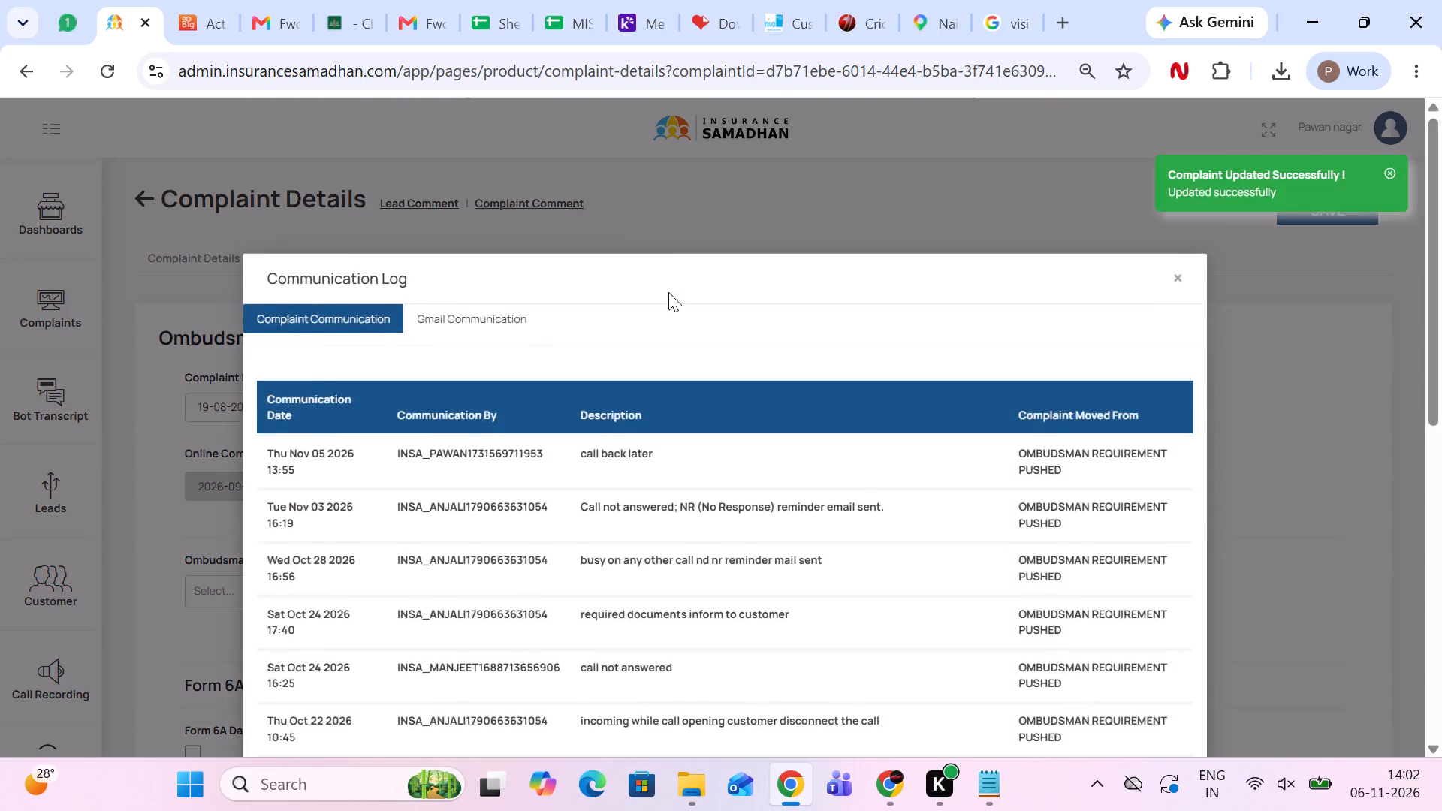
scroll(689, 326, down, 1)
scroll(690, 335, up, 1)
scroll(690, 373, down, 5)
scroll(816, 720, down, 3)
click(806, 713)
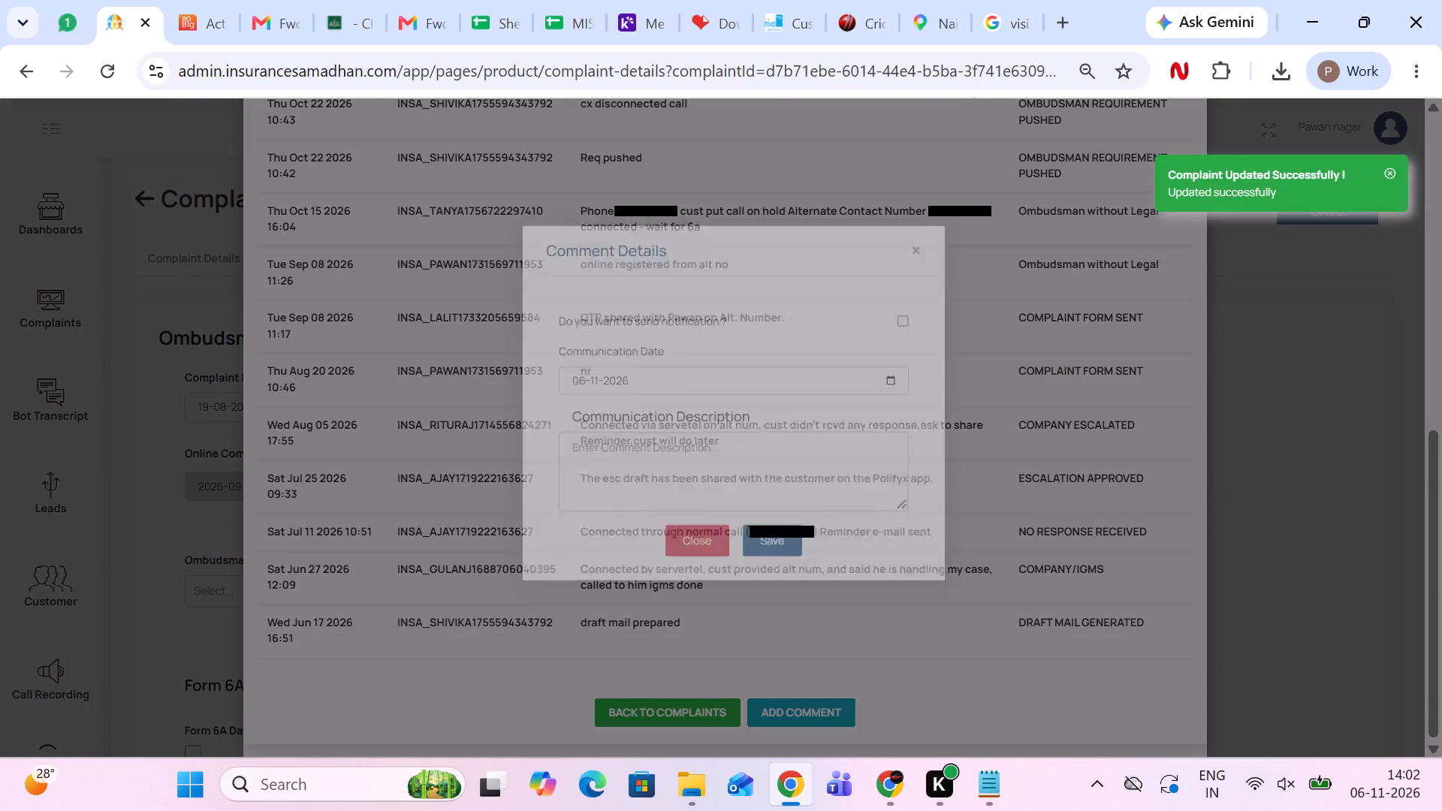
click(625, 487)
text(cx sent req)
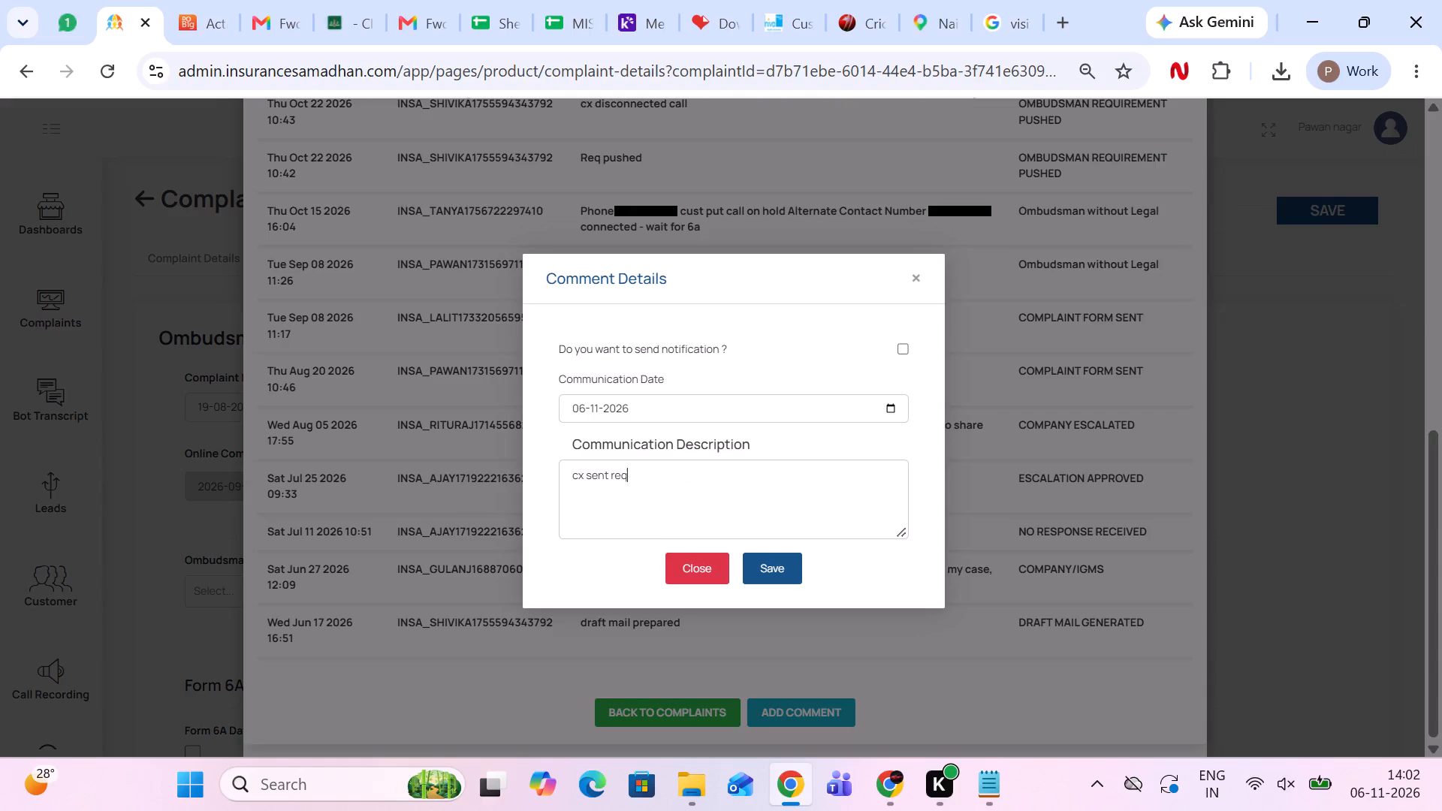
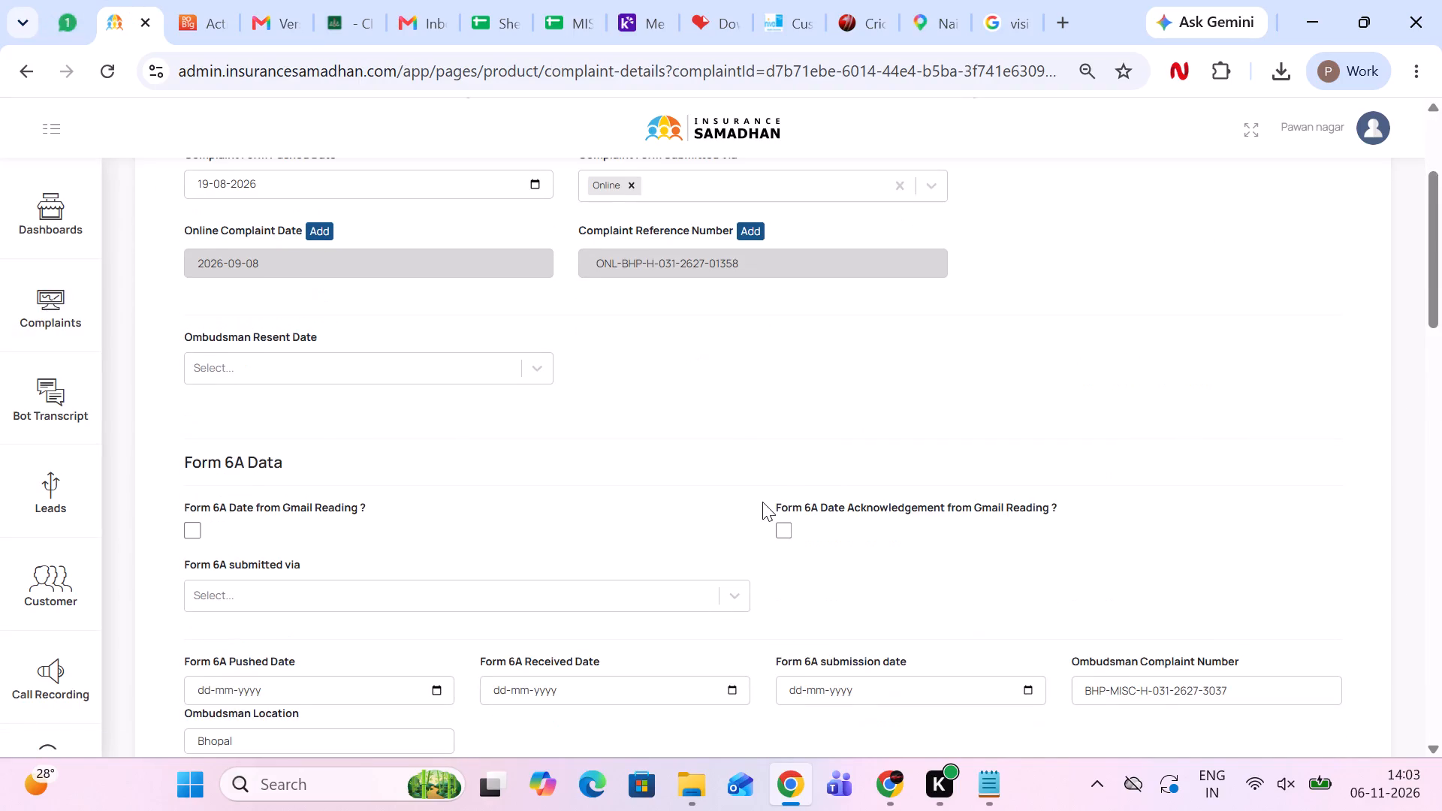
Find the copied ombudsman complaint number on the complaint details page to check it against the record.
key(ctrl+f)
key(ctrl+v)
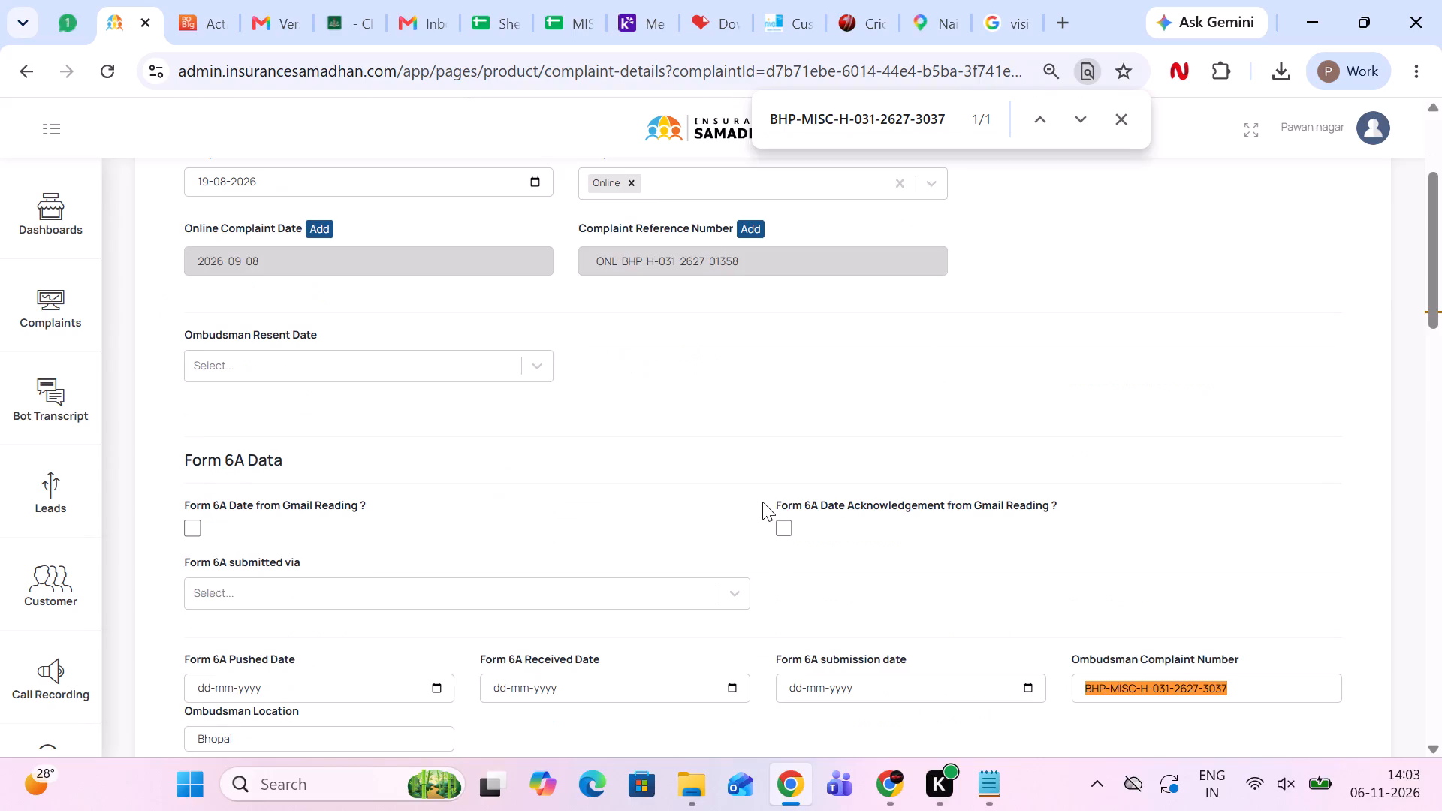
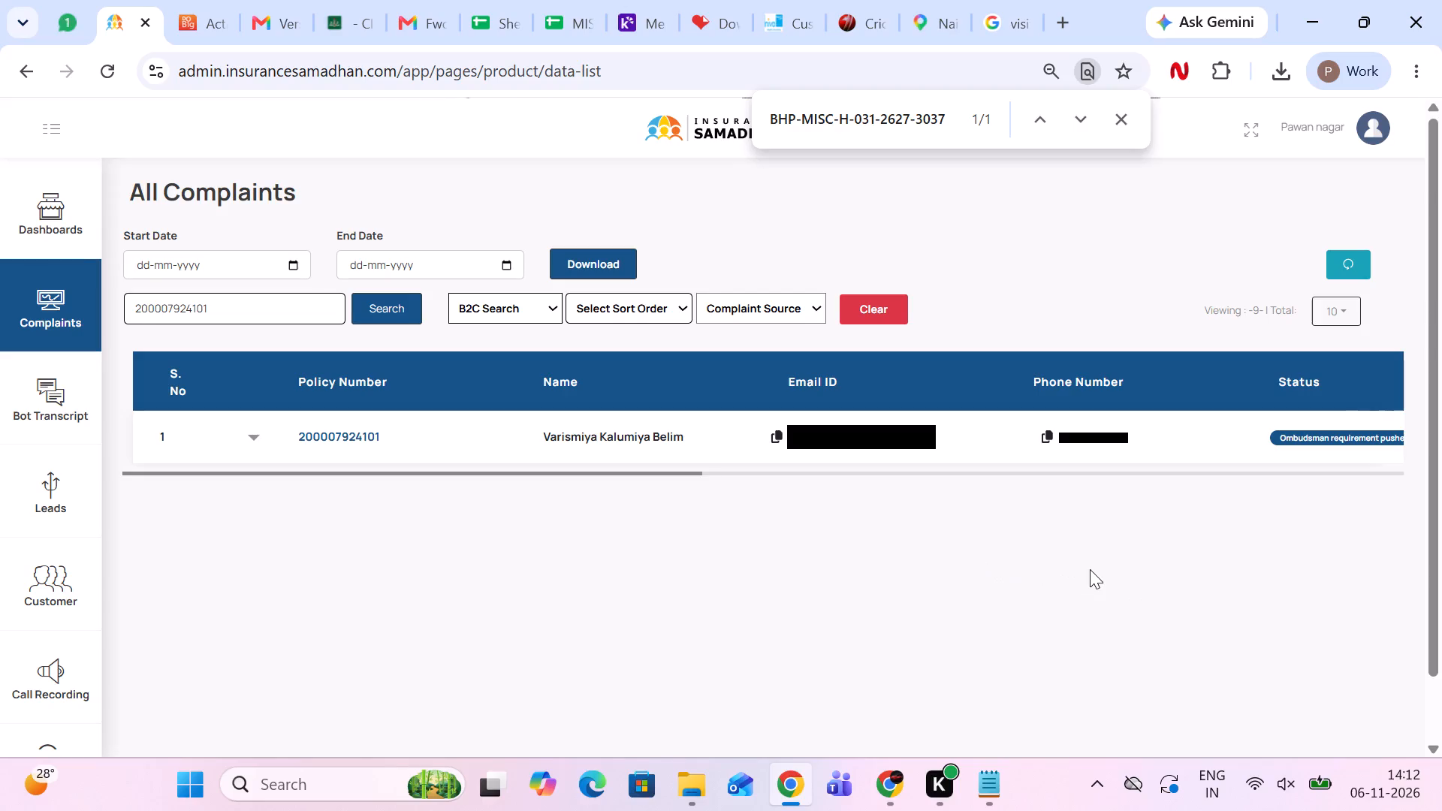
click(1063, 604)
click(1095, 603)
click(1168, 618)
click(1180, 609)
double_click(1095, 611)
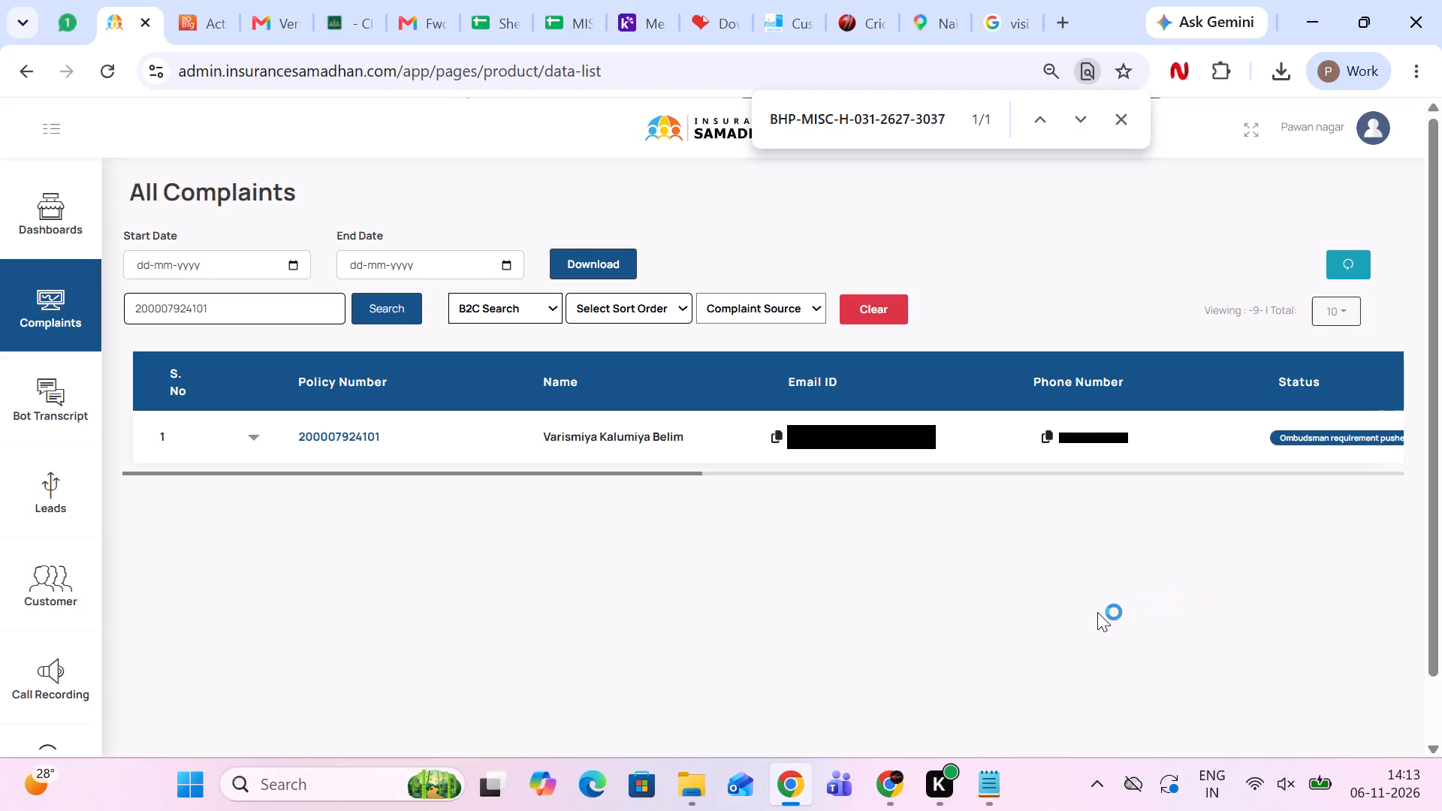
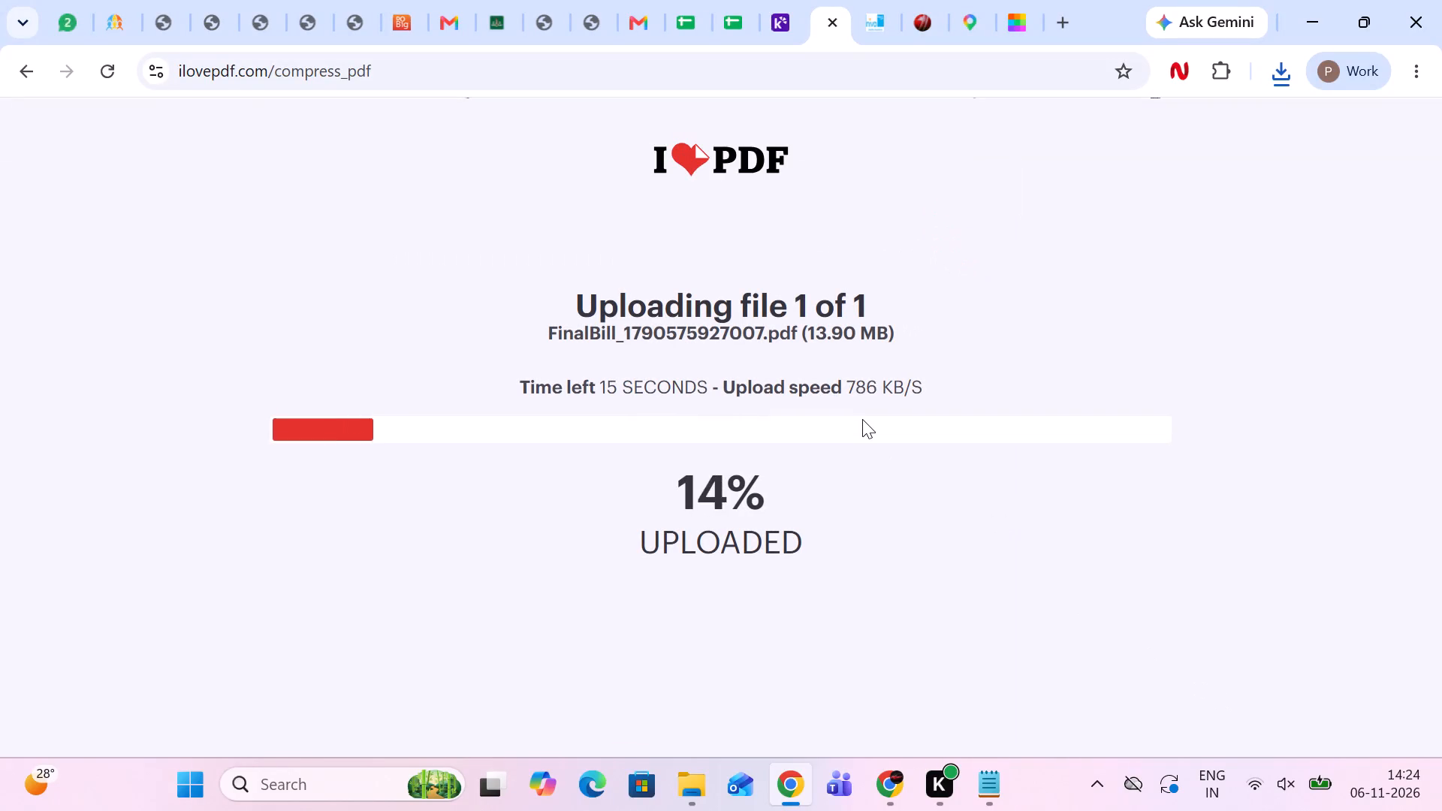
Switch to Smallpdf and download the compressed discharge summary PDF.
click(882, 0)
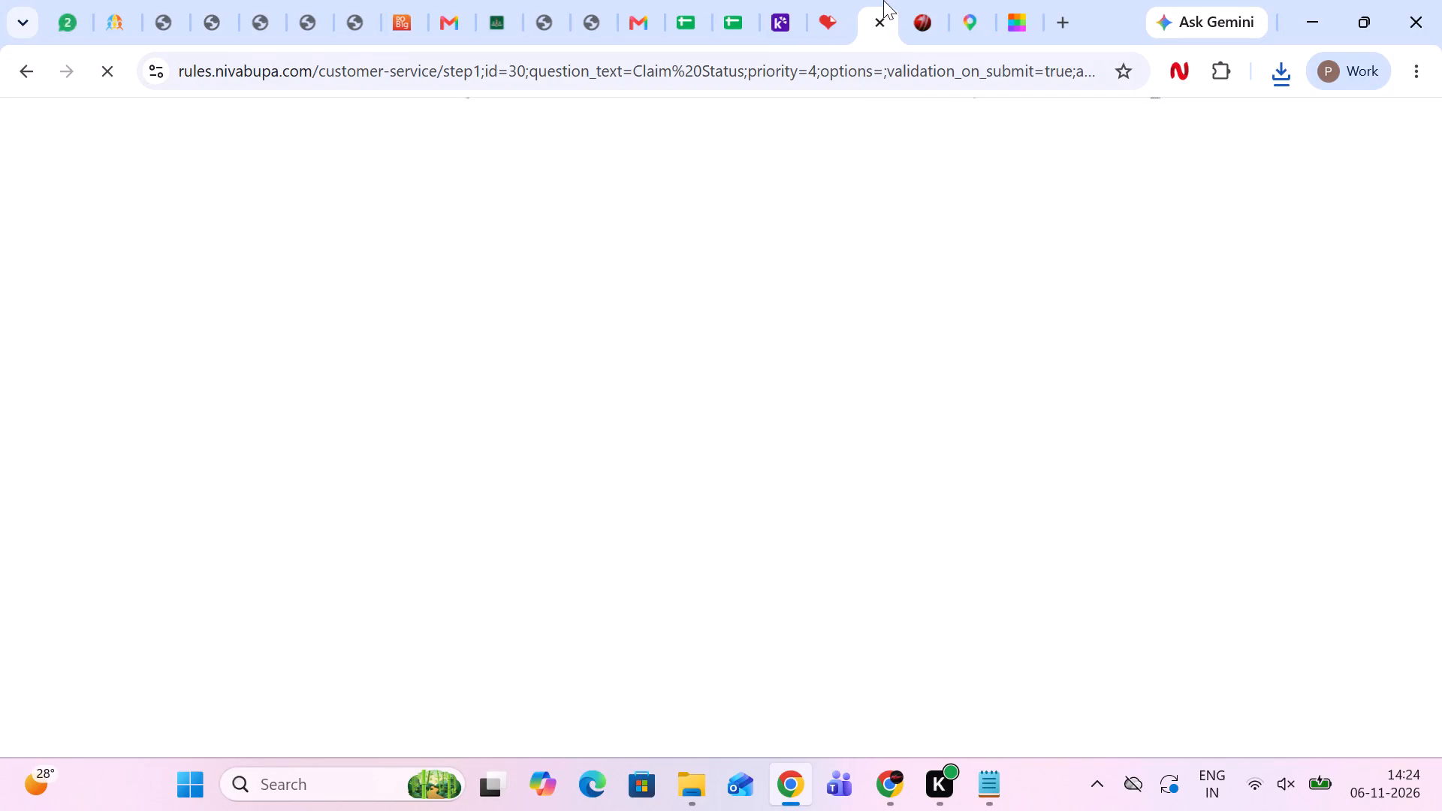
click(804, 0)
click(1030, 0)
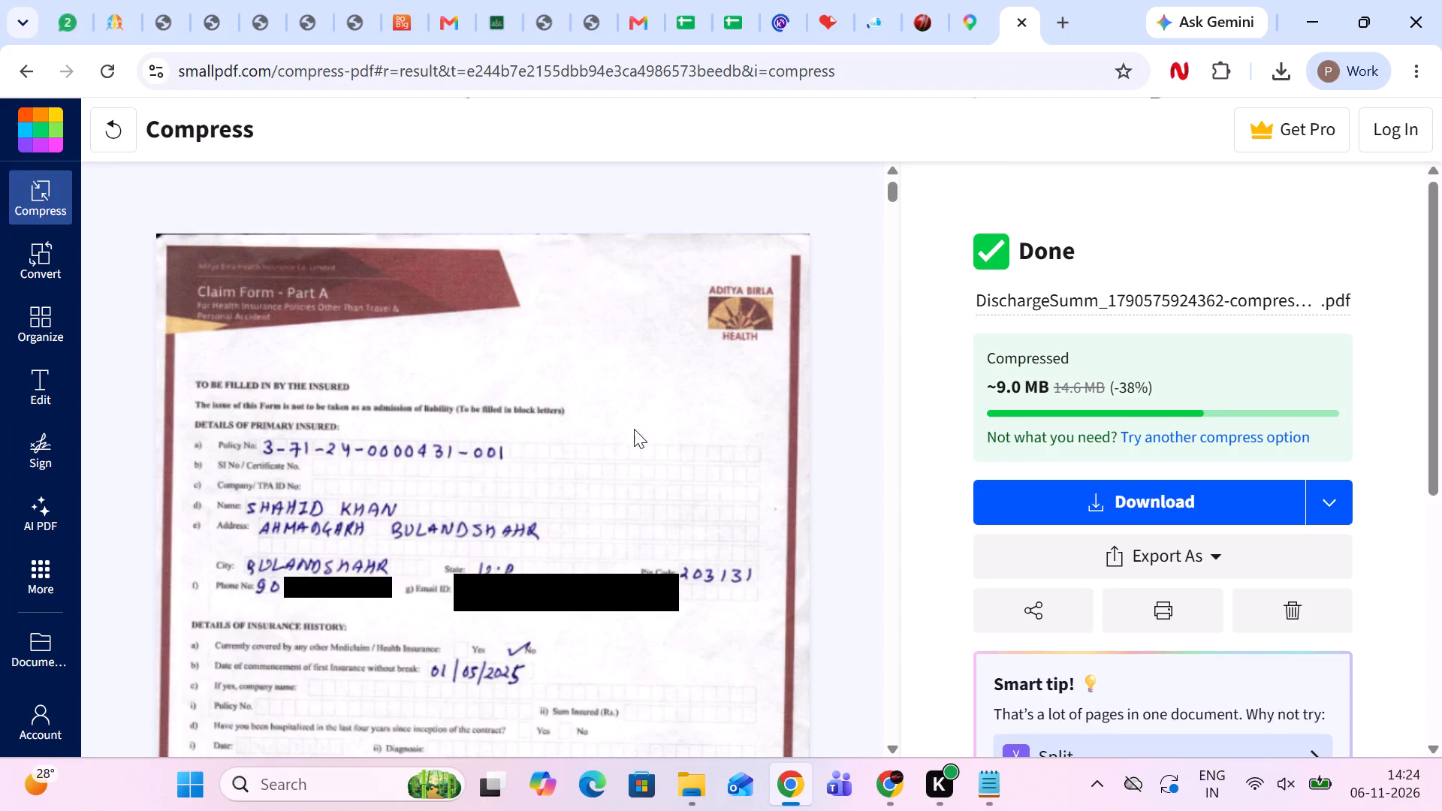
scroll(538, 420, down, 2)
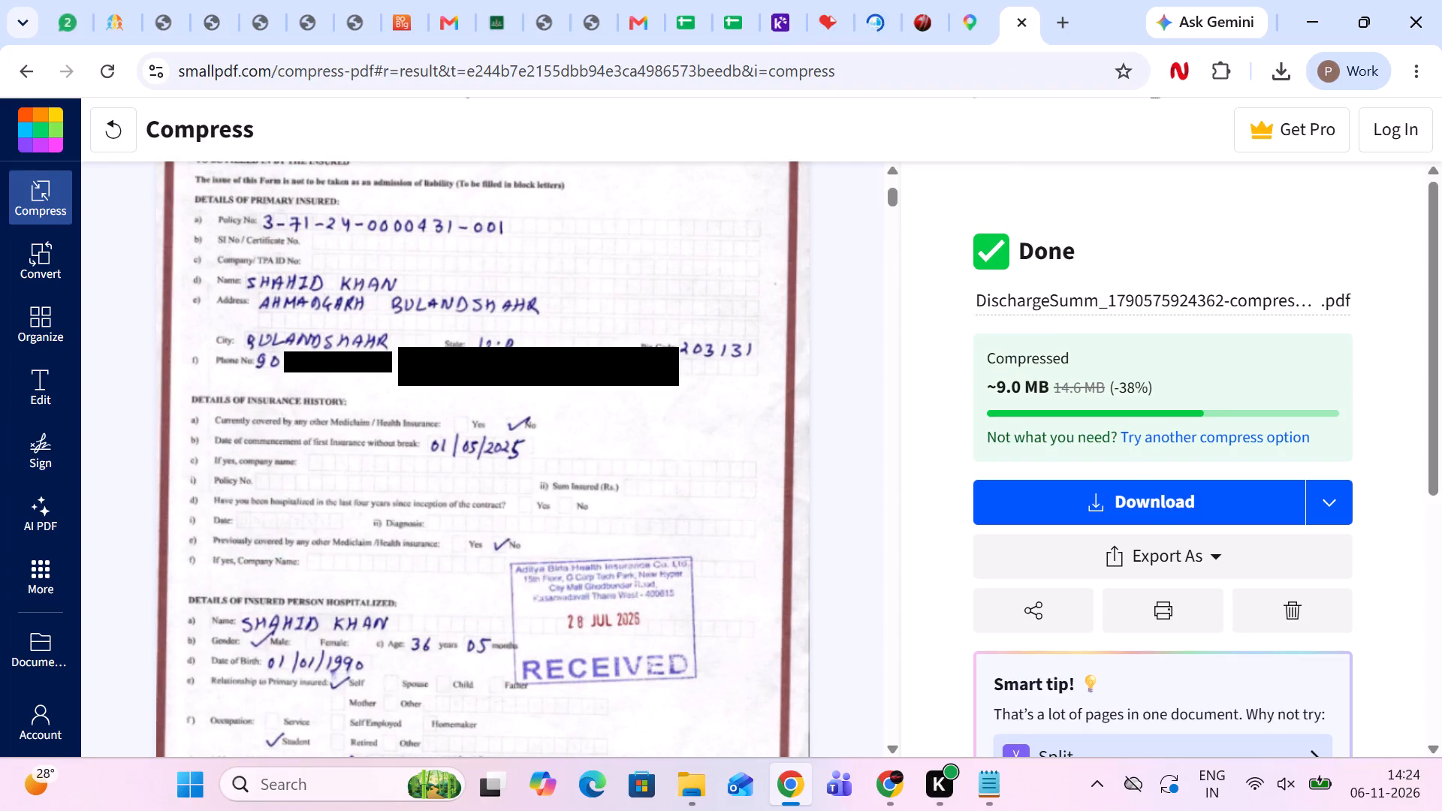
click(1150, 499)
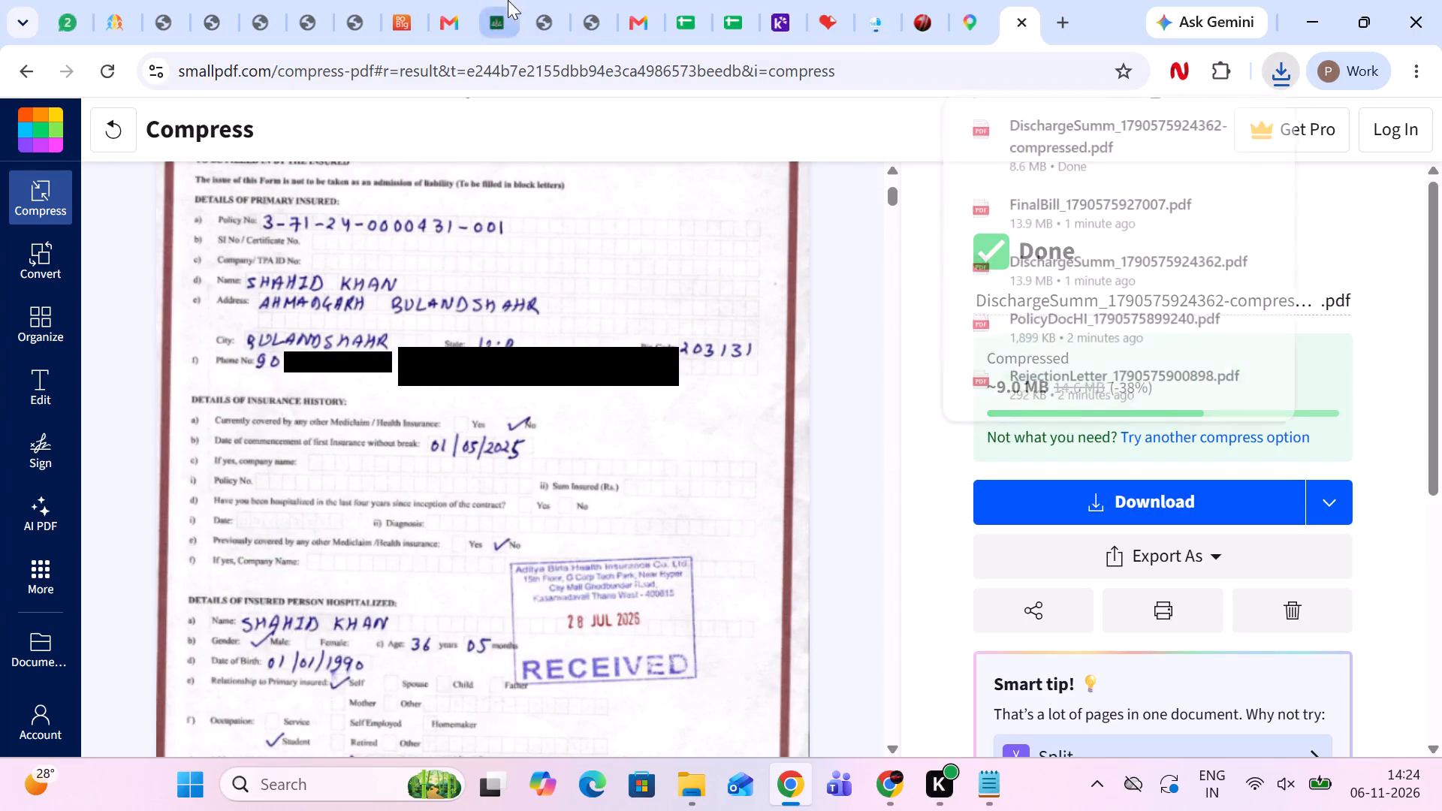
click(487, 0)
click(640, 368)
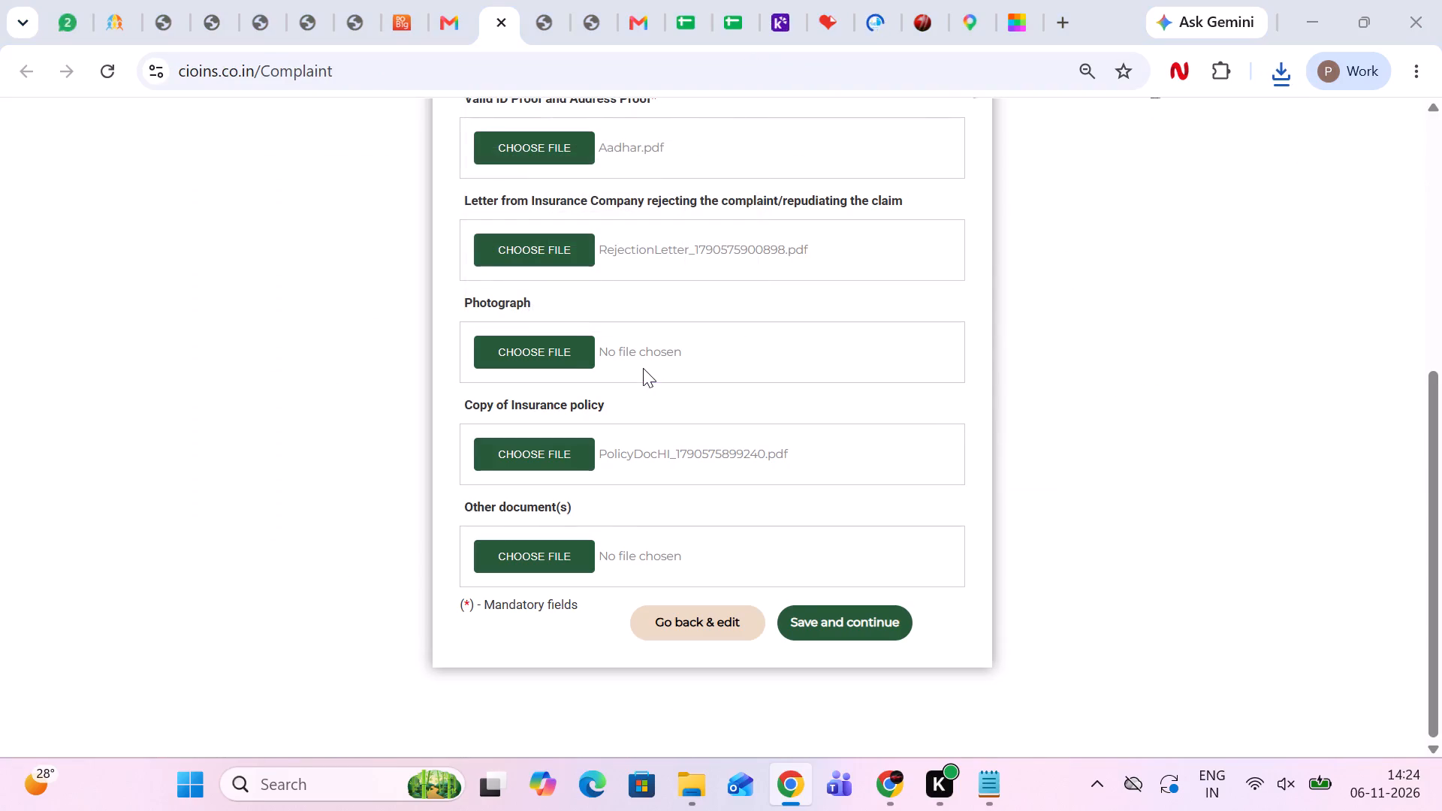
double_click(301, 210)
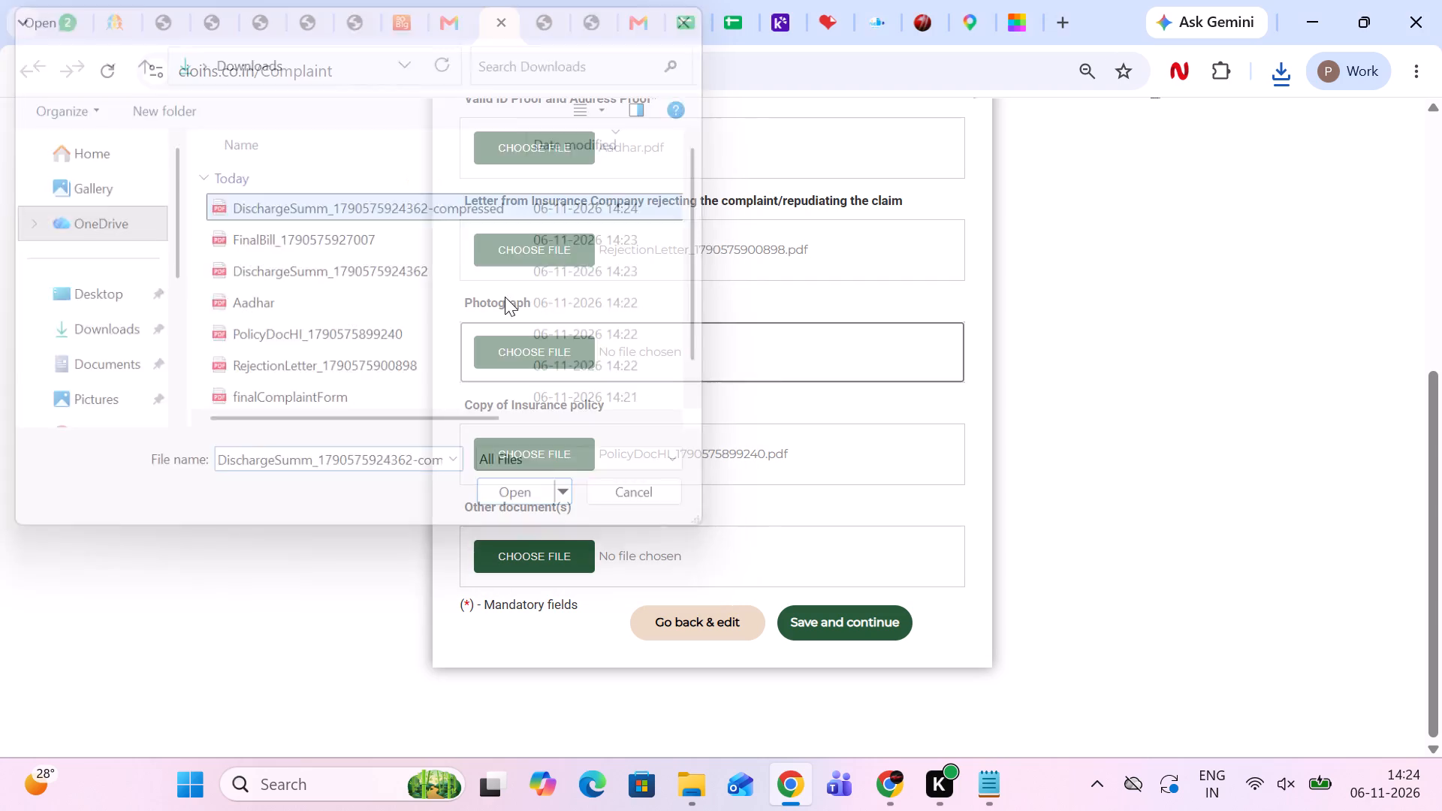
click(865, 0)
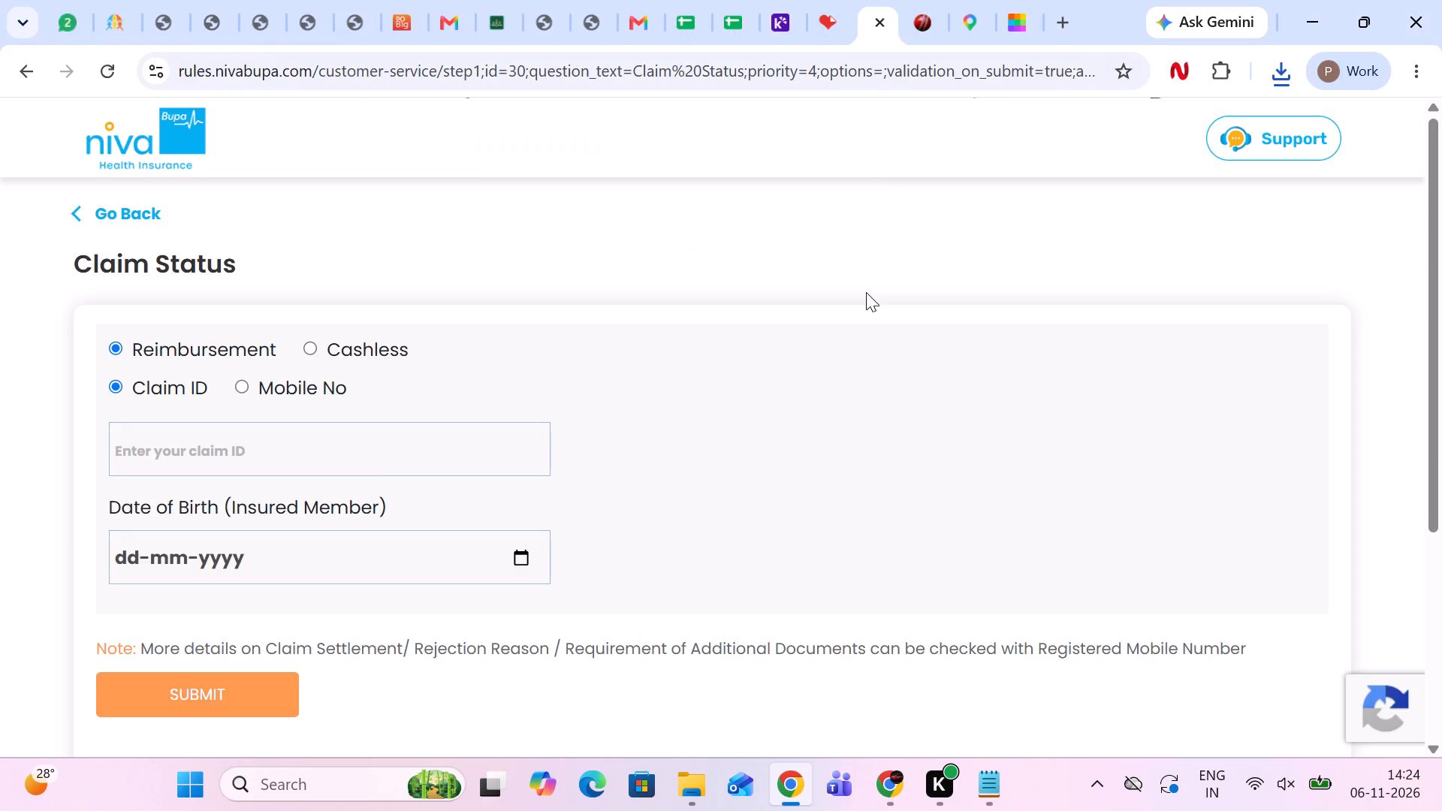
click(819, 0)
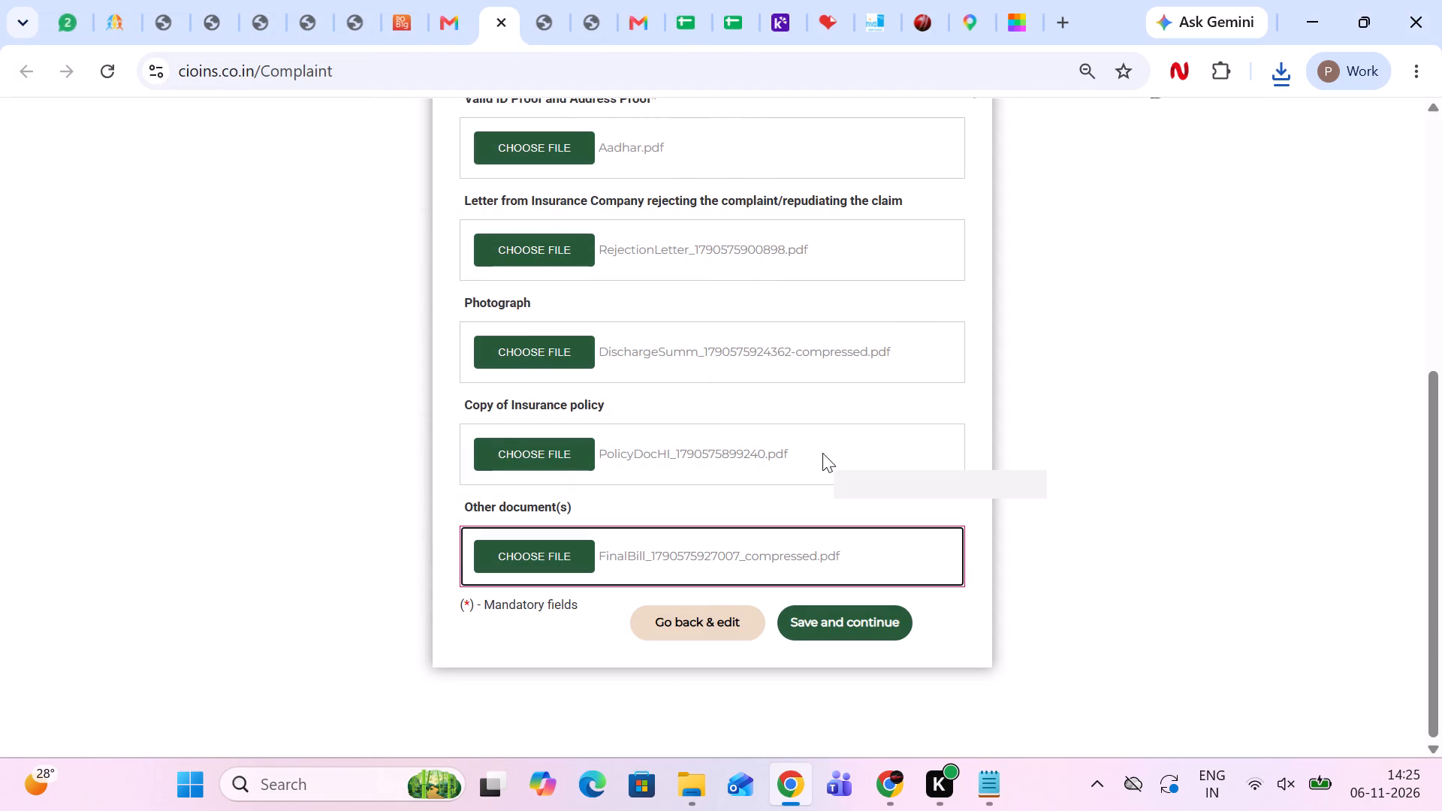
Check the attached documents, save them and continue to the complaint's review page.
scroll(889, 443, up, 1)
scroll(897, 444, down, 3)
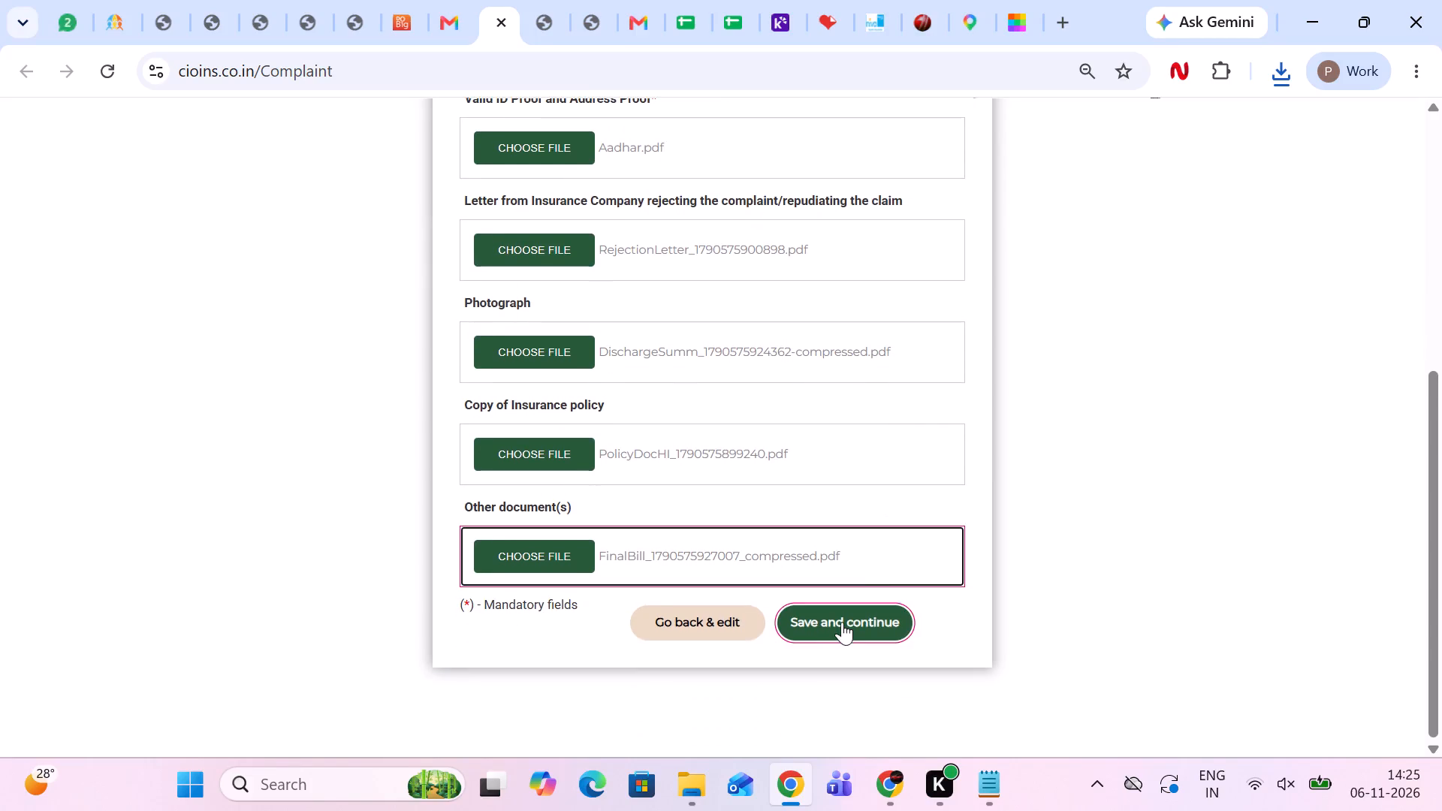
click(842, 622)
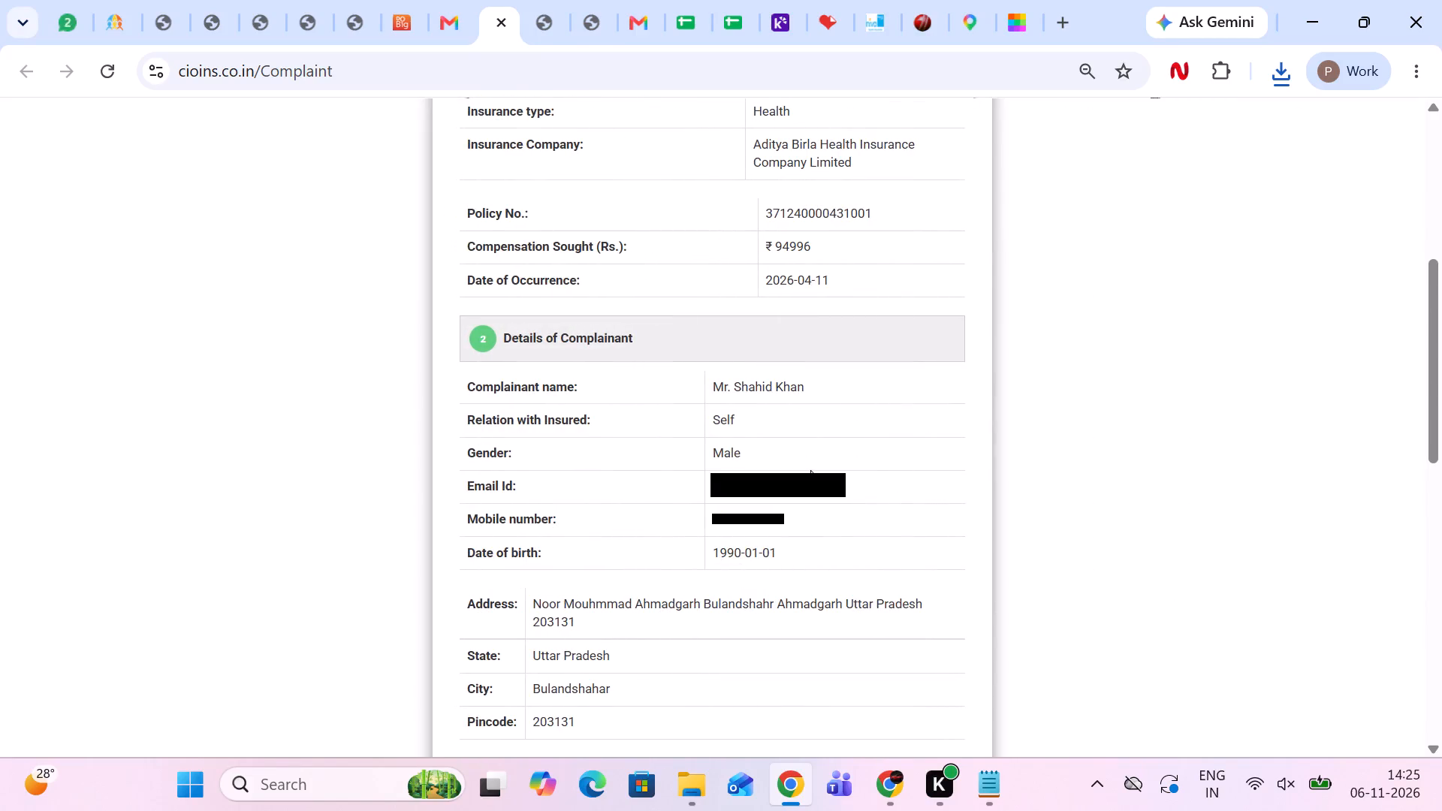
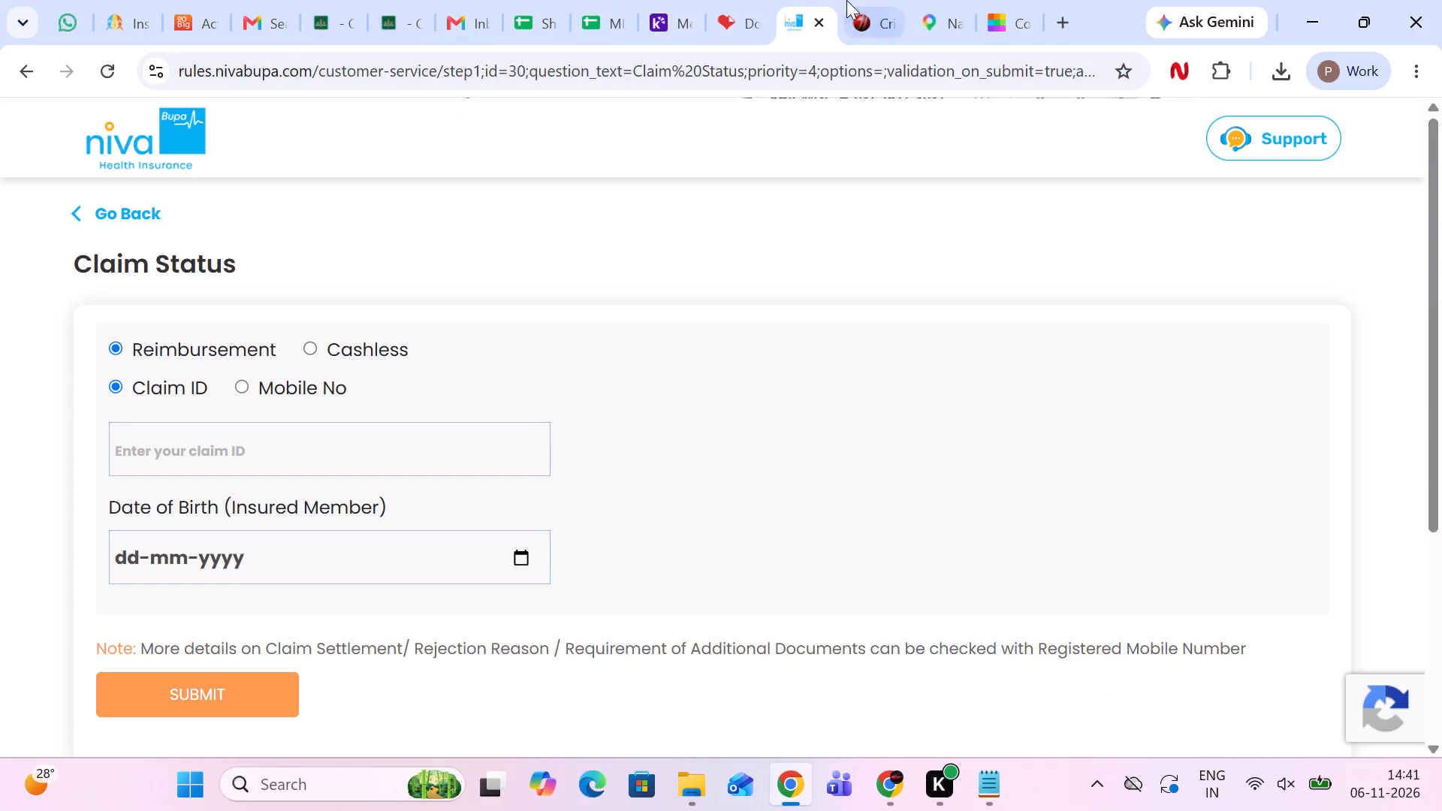
Close the Smallpdf compression page and open a new blank browser tab.
click(846, 0)
click(943, 0)
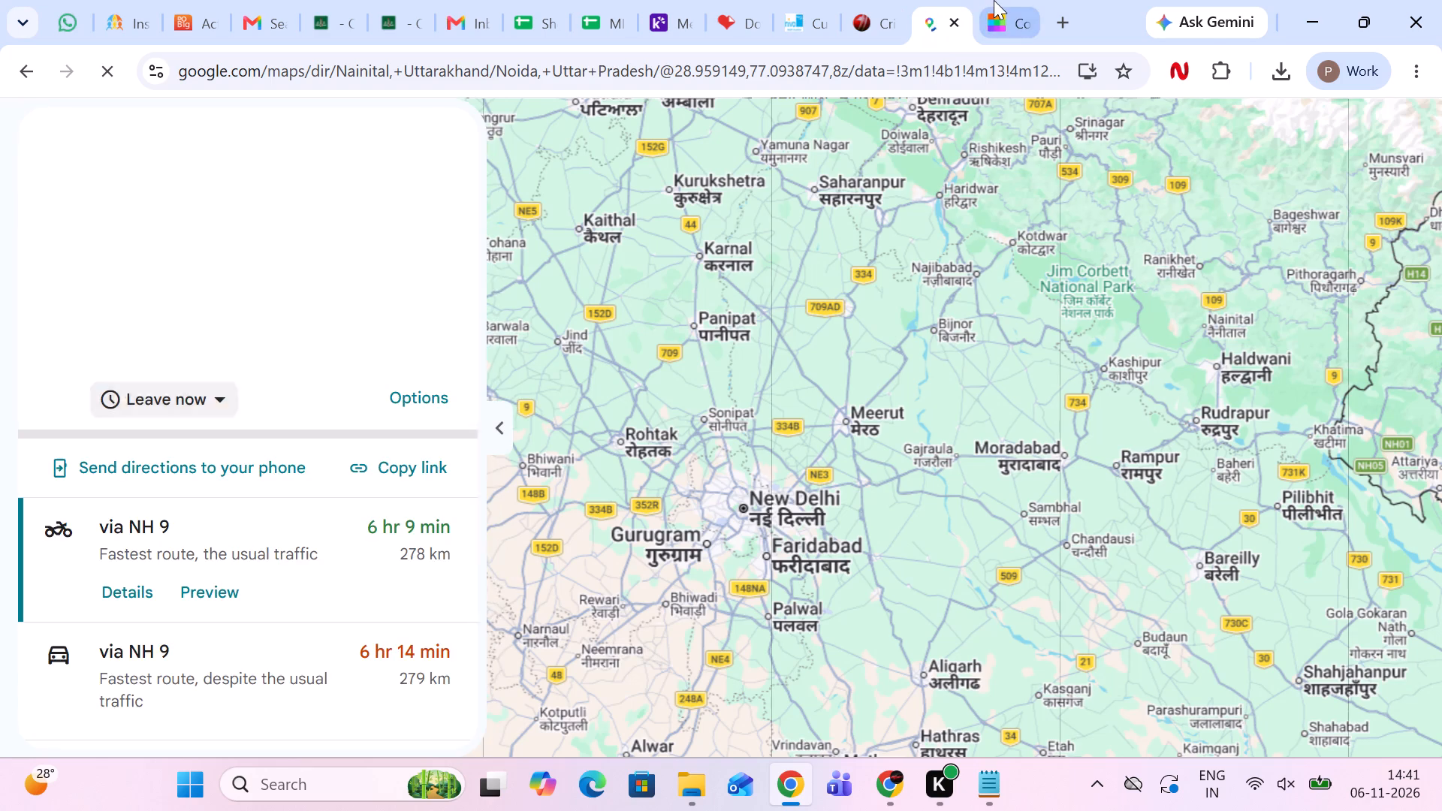
click(1002, 0)
click(1019, 21)
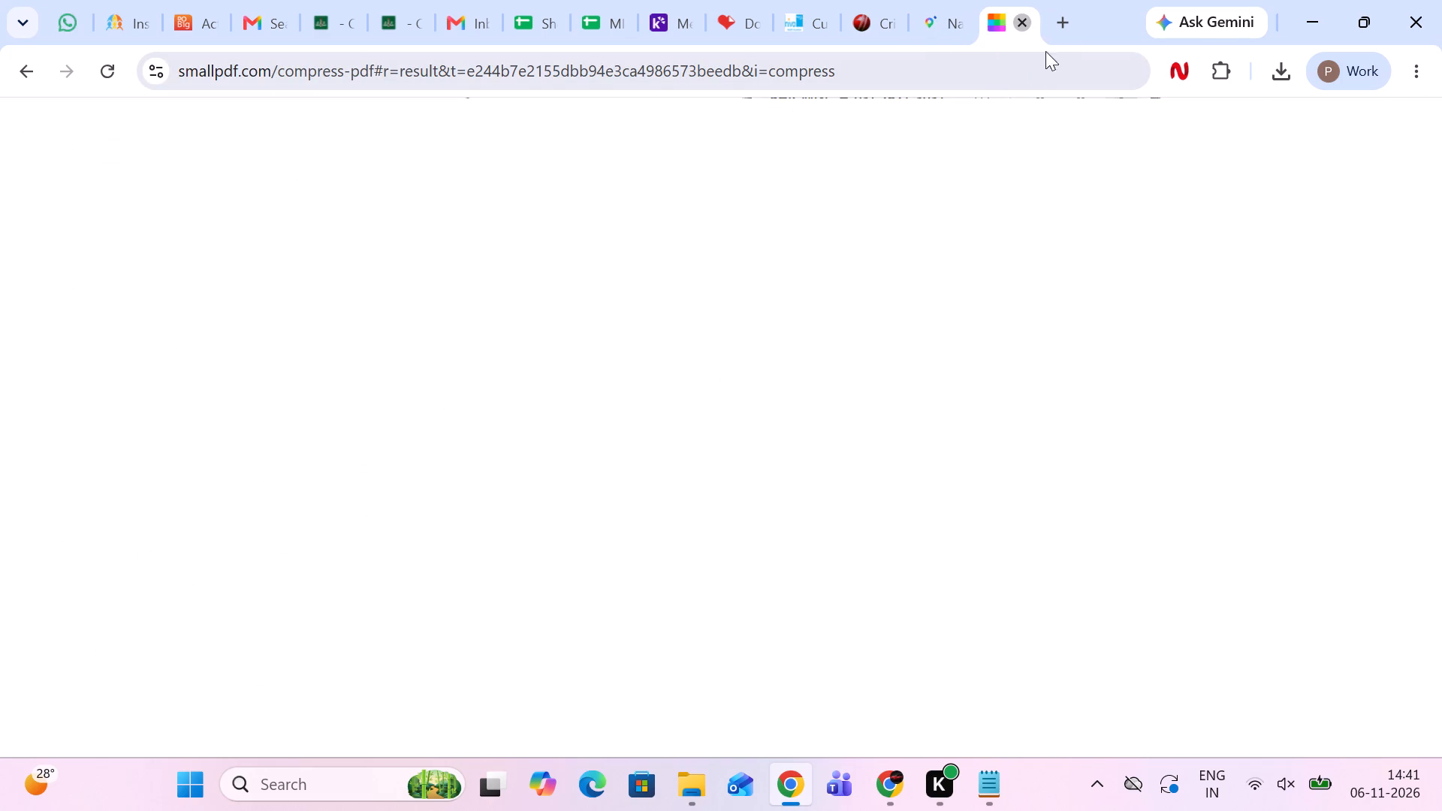
click(1066, 23)
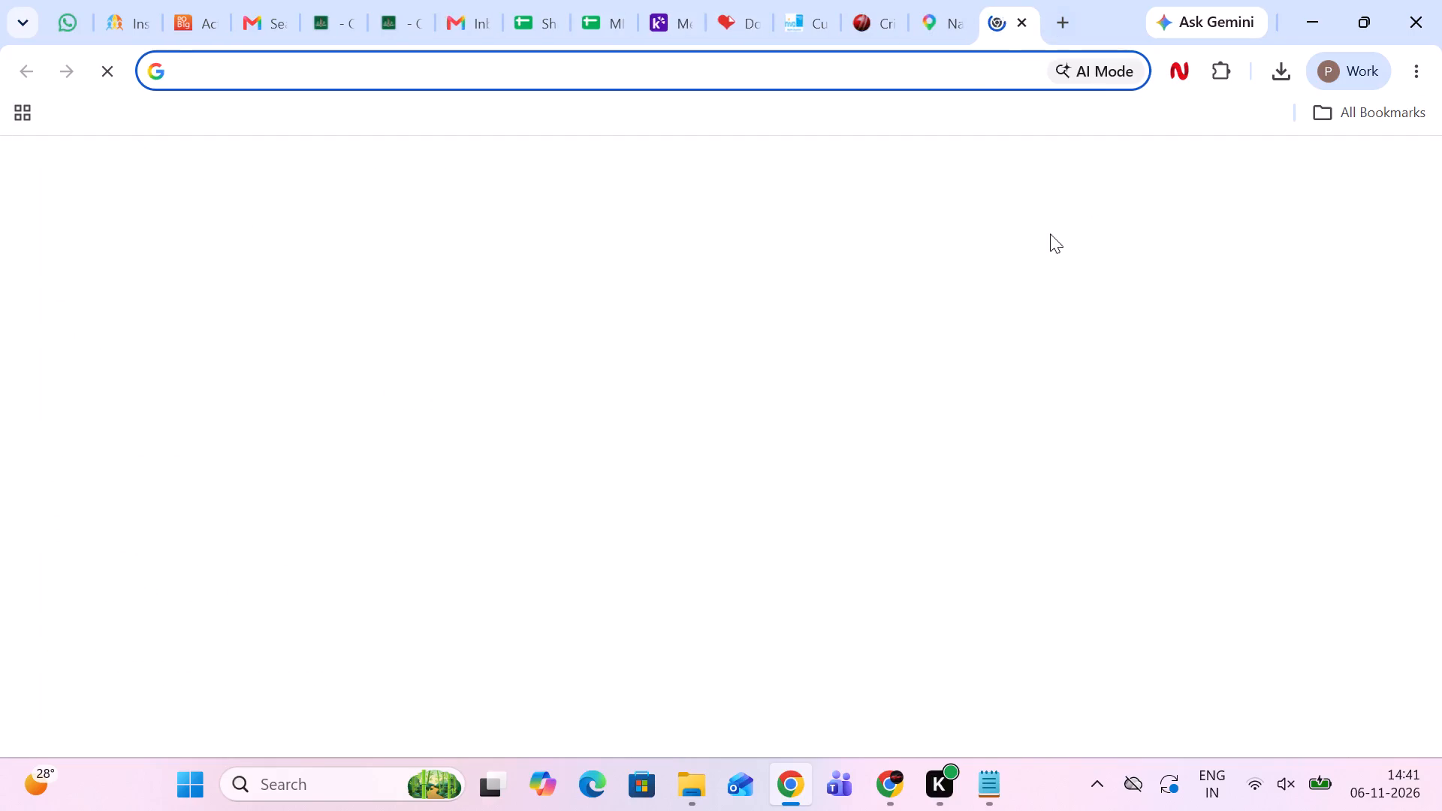
click(1055, 207)
click(1069, 209)
click(1048, 220)
click(1058, 228)
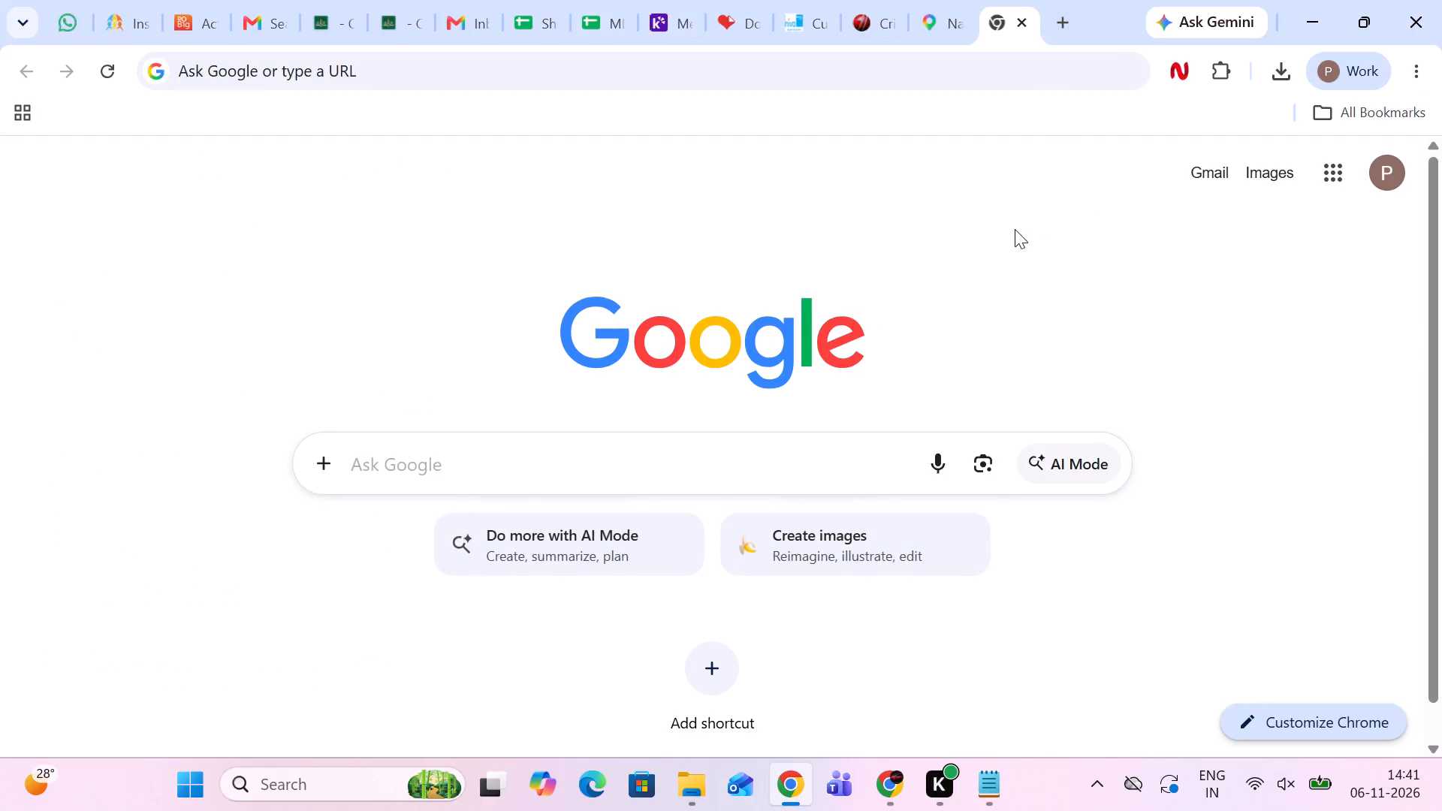